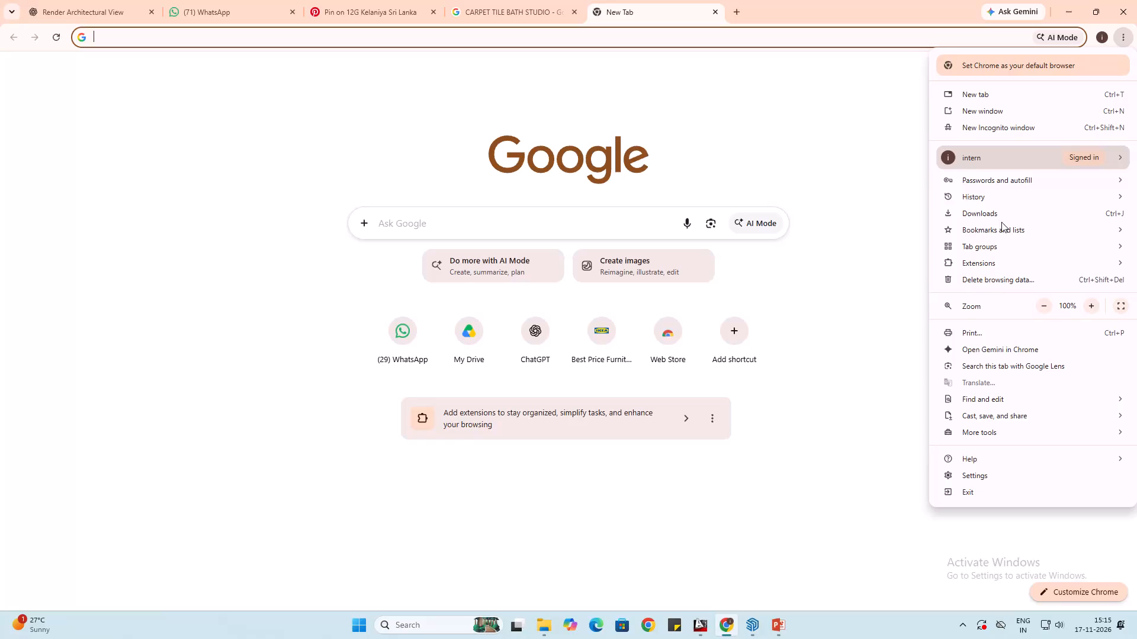
In a new Incognito window, search for "ORGANIZE PDF" and open iLovePDF's Organize PDF page.
click(1007, 125)
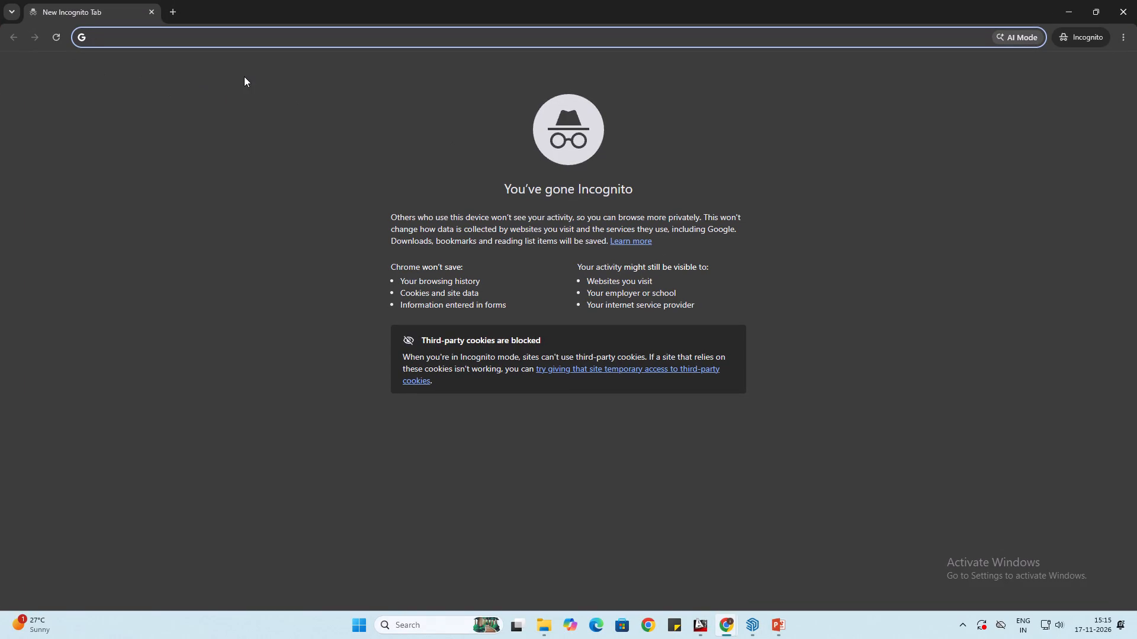
text(ORGA)
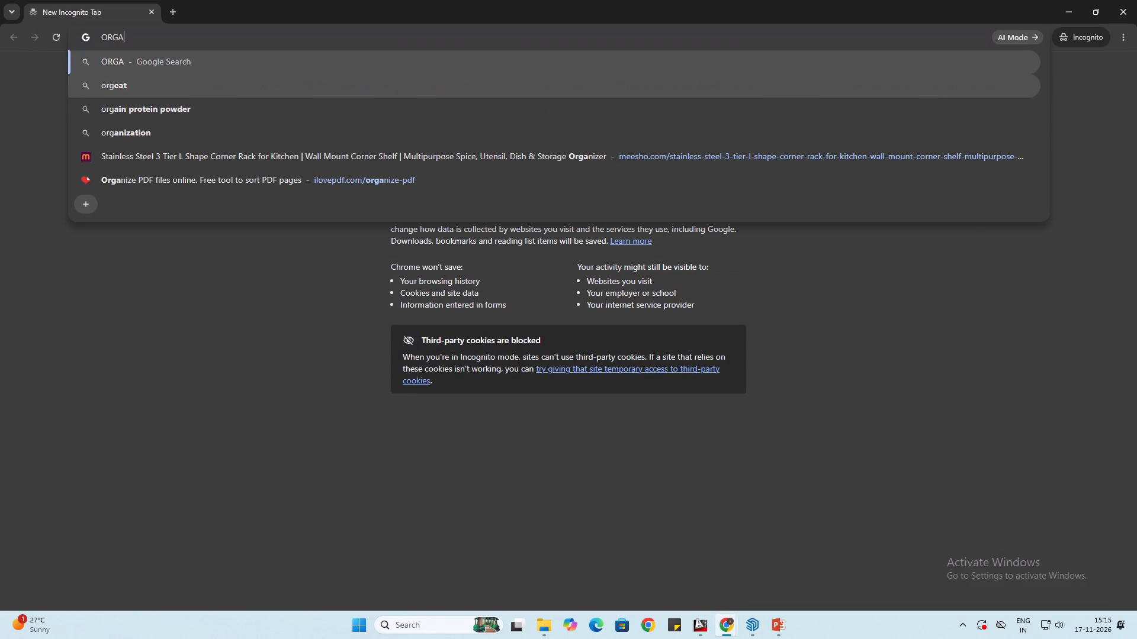
text(NIZE PDF)
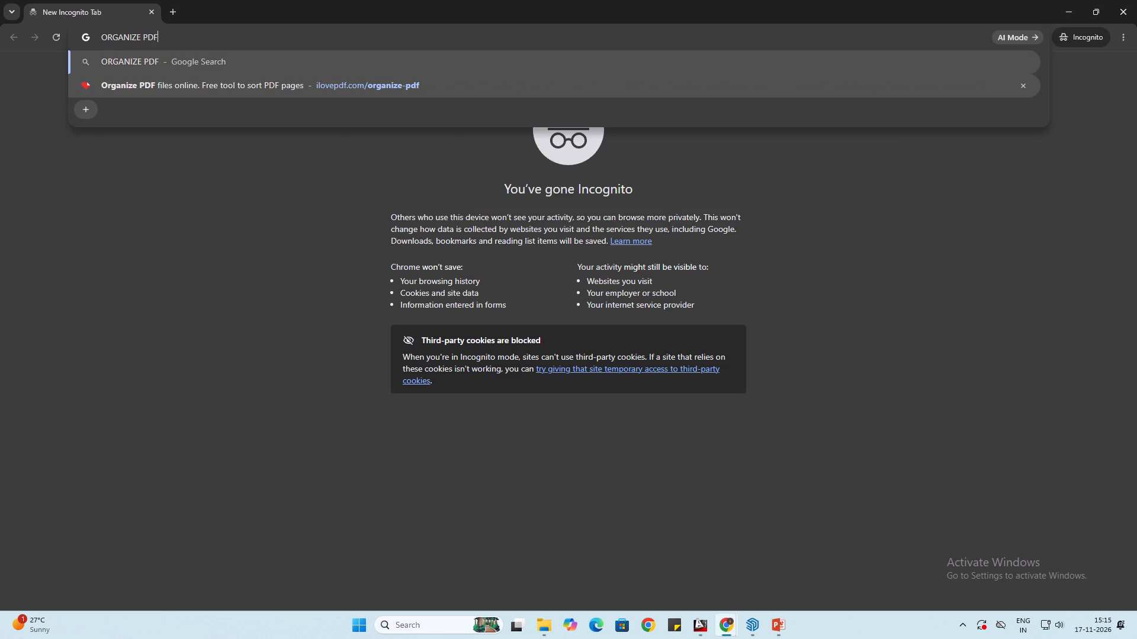
key(Return)
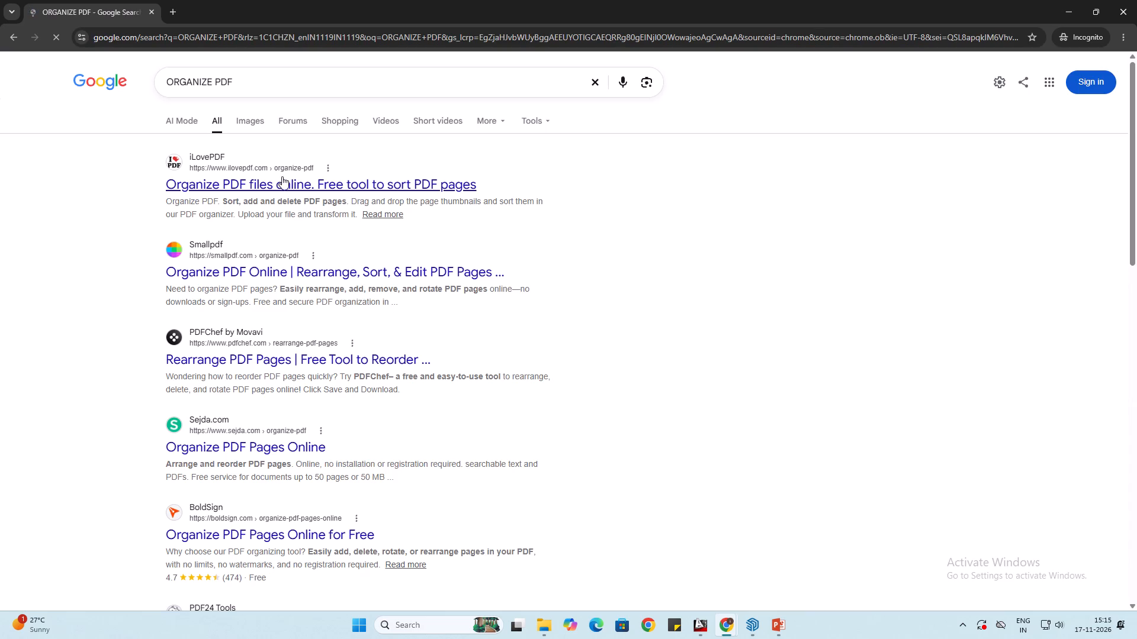
click(269, 192)
Load the PDF 20261005_PT_S P HOUSE_ALL FURNITURE DETAILS_ from the 00 FINAL COMPILATION folder into the organizer.
click(493, 206)
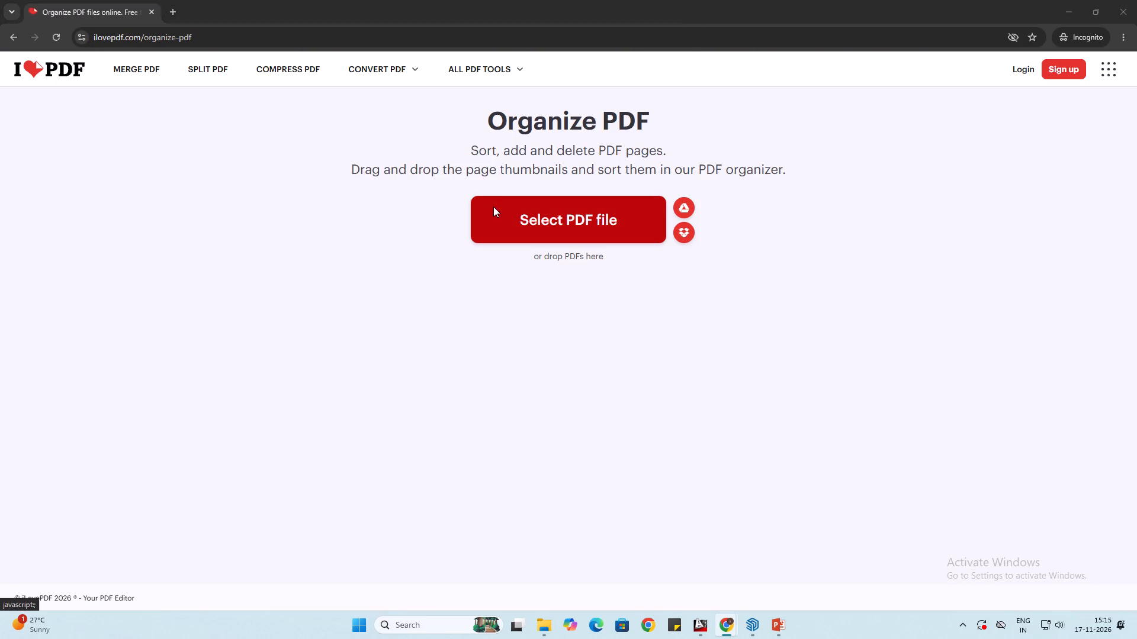
click(208, 146)
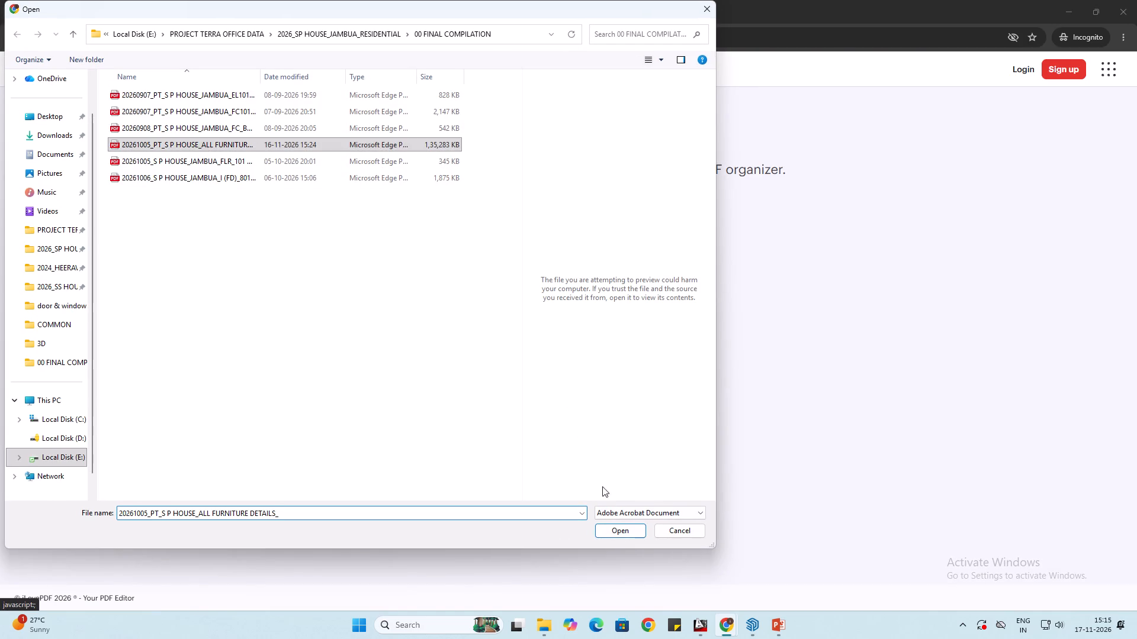
click(618, 536)
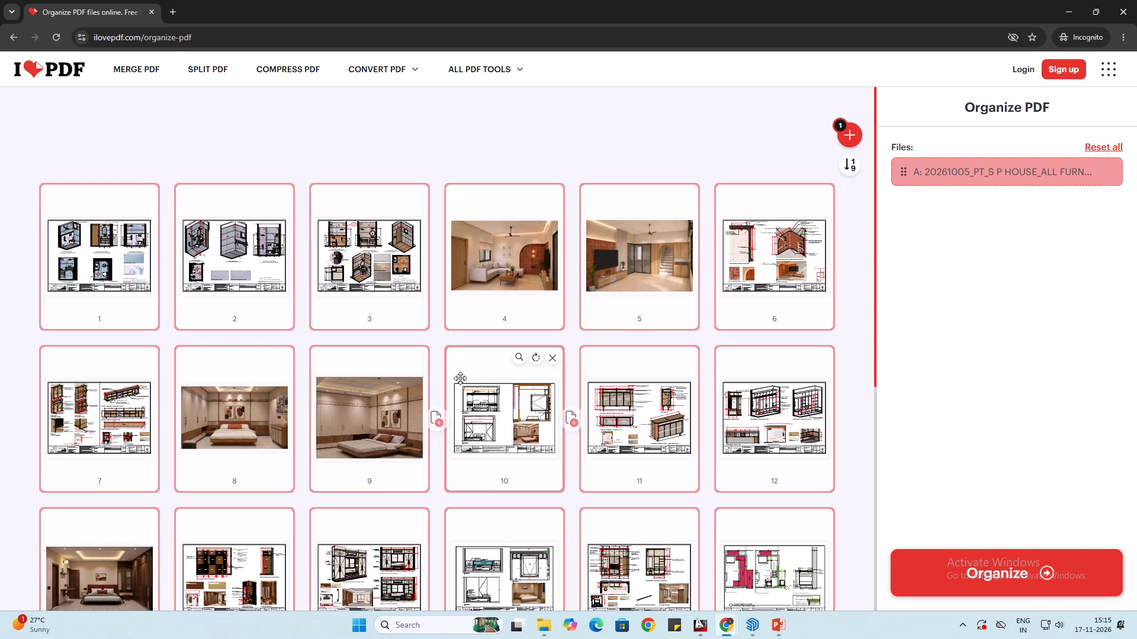
Look through all page thumbnails of the furniture details PDF to examine the current page order.
scroll(460, 378, down, 3)
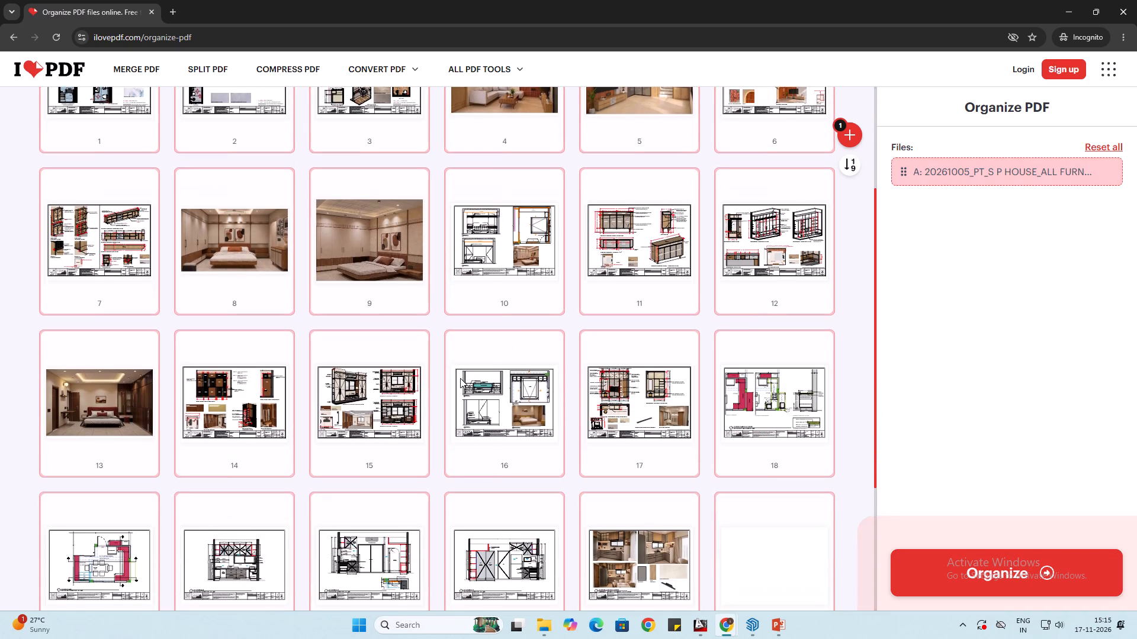
scroll(461, 378, down, 1)
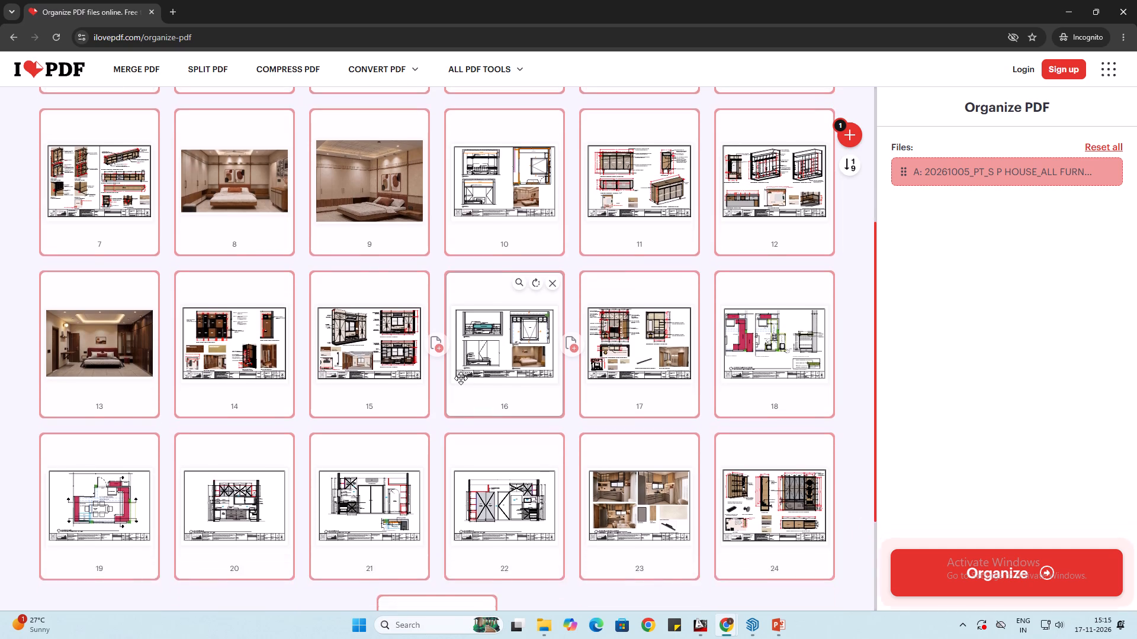
scroll(461, 378, down, 2)
scroll(461, 378, up, 2)
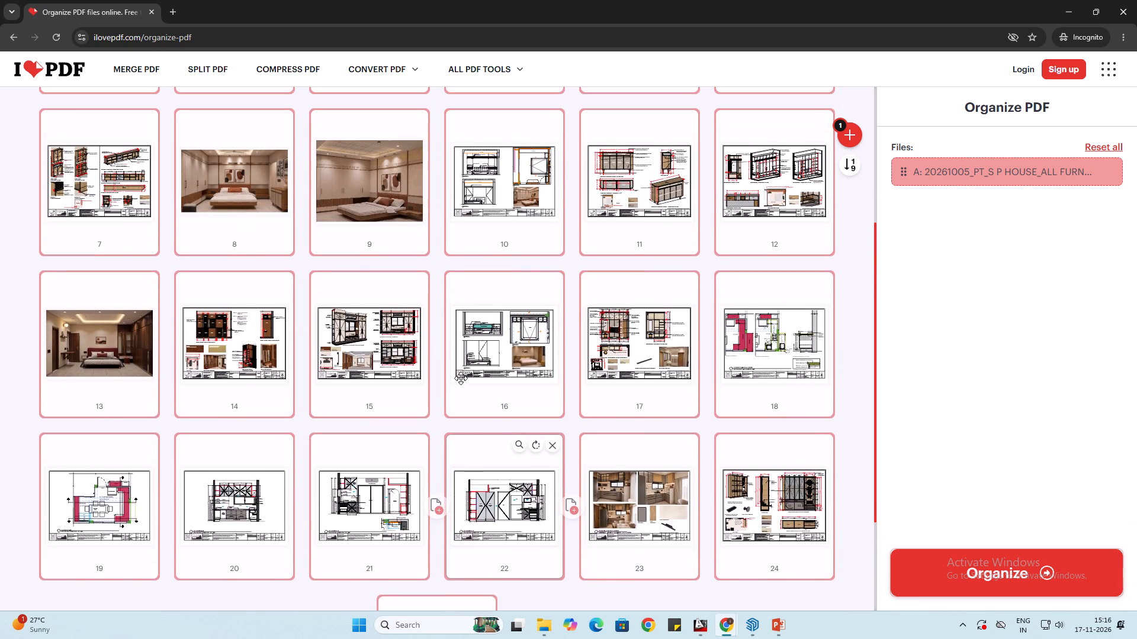
scroll(461, 378, up, 2)
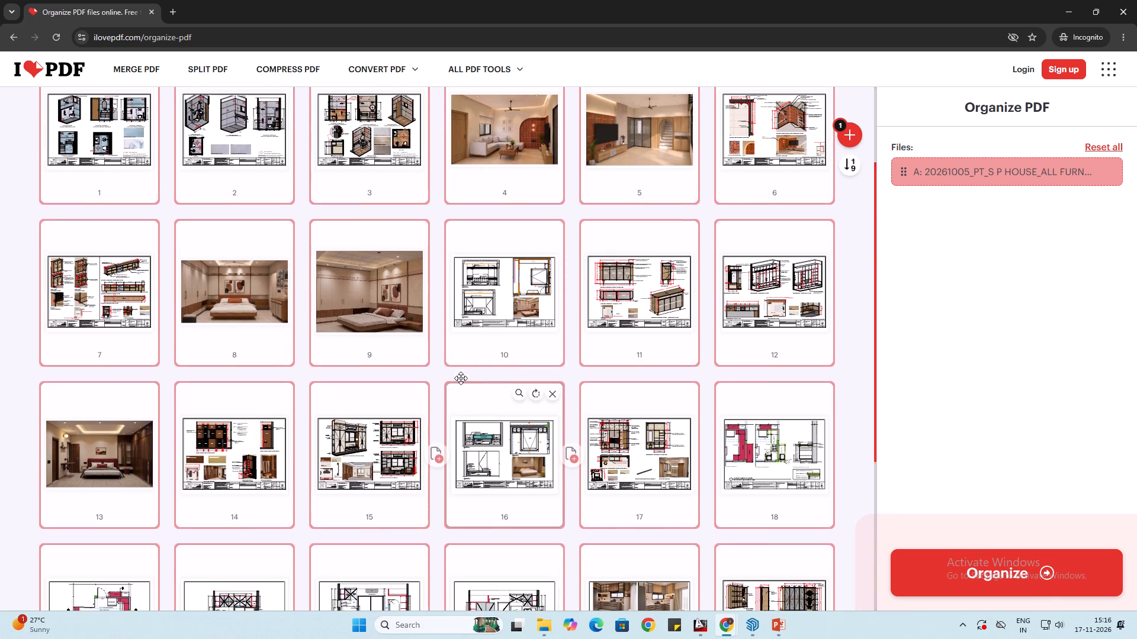
scroll(461, 378, up, 3)
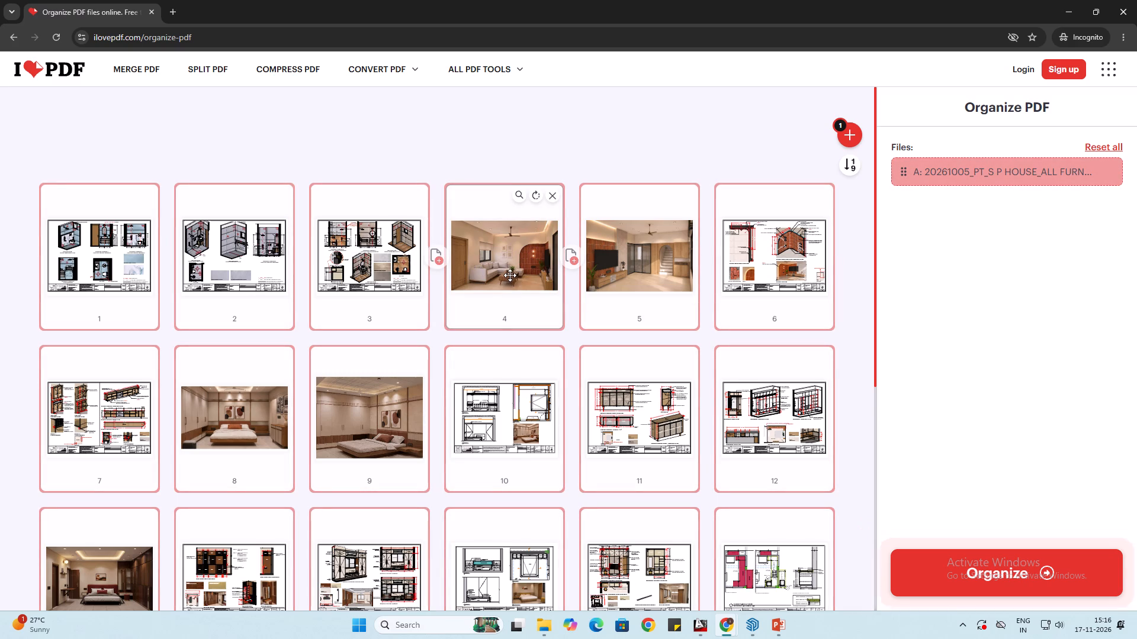
Move the living room pages 4, 5, 6 and 7 to the start of the document, ahead of page 1.
drag(514, 263, 118, 264)
drag(641, 272, 252, 269)
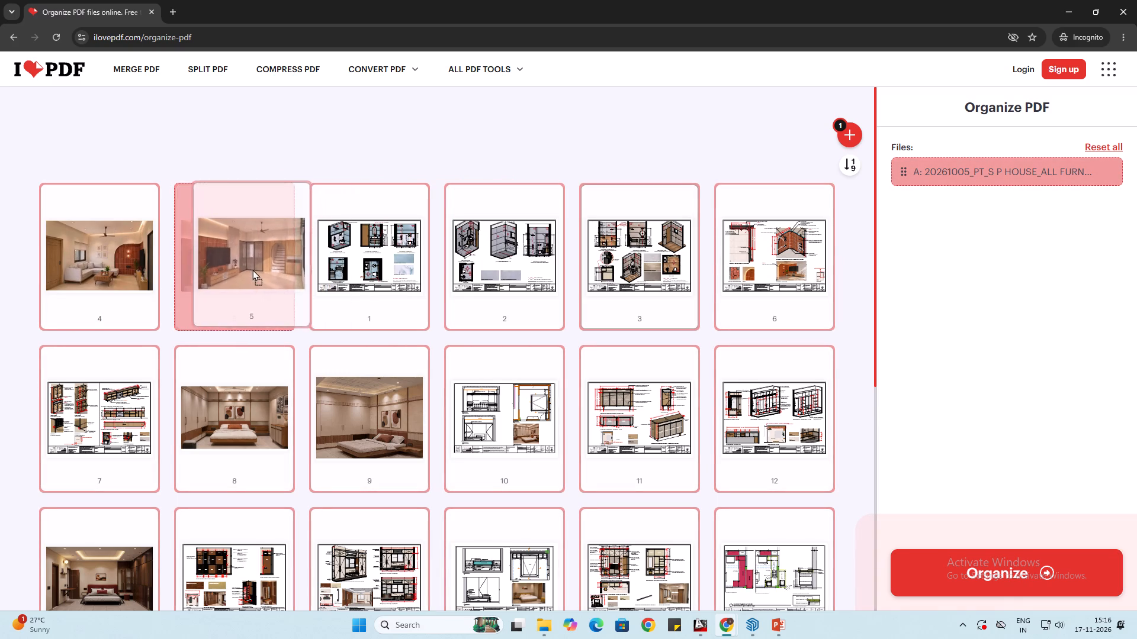
drag(252, 269, 231, 268)
drag(792, 269, 421, 275)
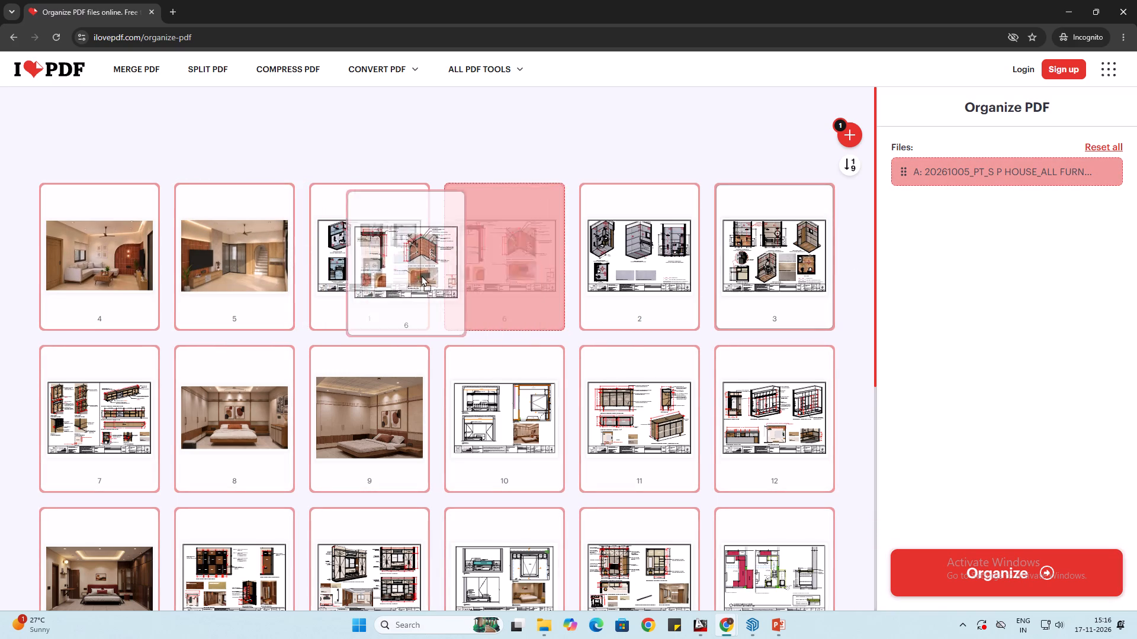
drag(421, 275, 388, 269)
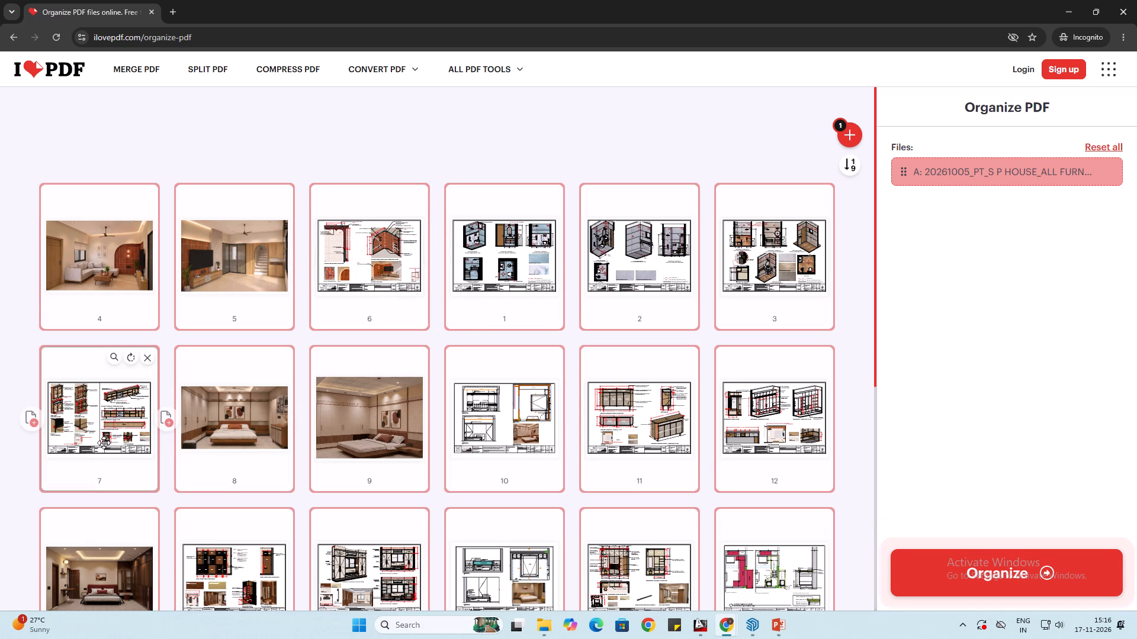
drag(105, 435, 115, 428)
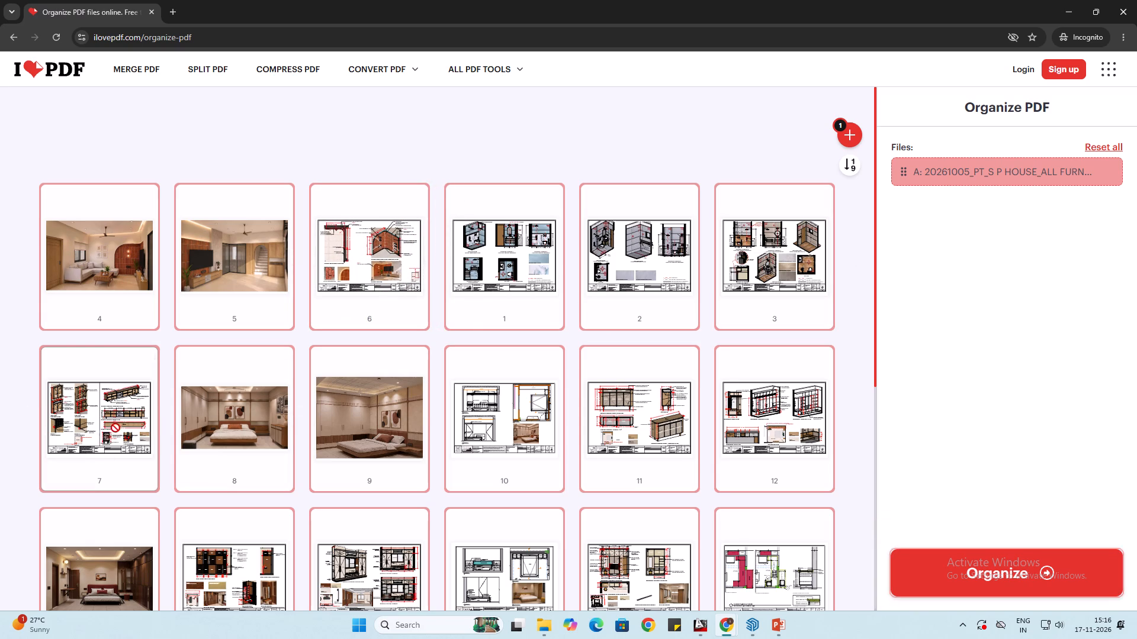
drag(115, 428, 500, 272)
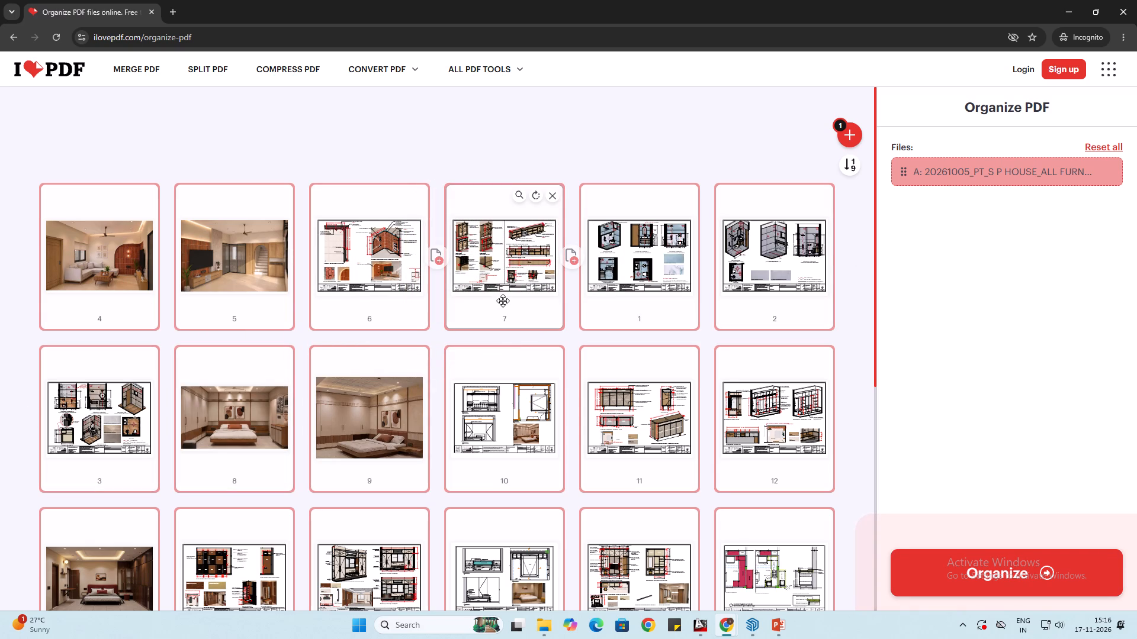
Move pages 18 and 19 directly after page 7, keeping them in that order.
scroll(502, 343, down, 4)
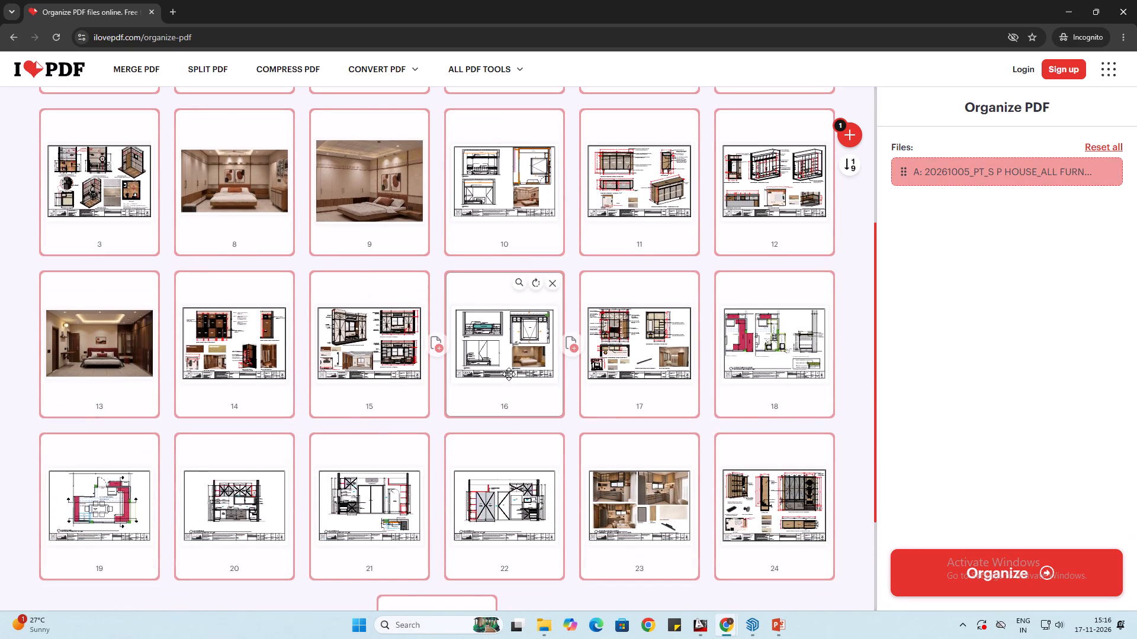
scroll(532, 405, up, 2)
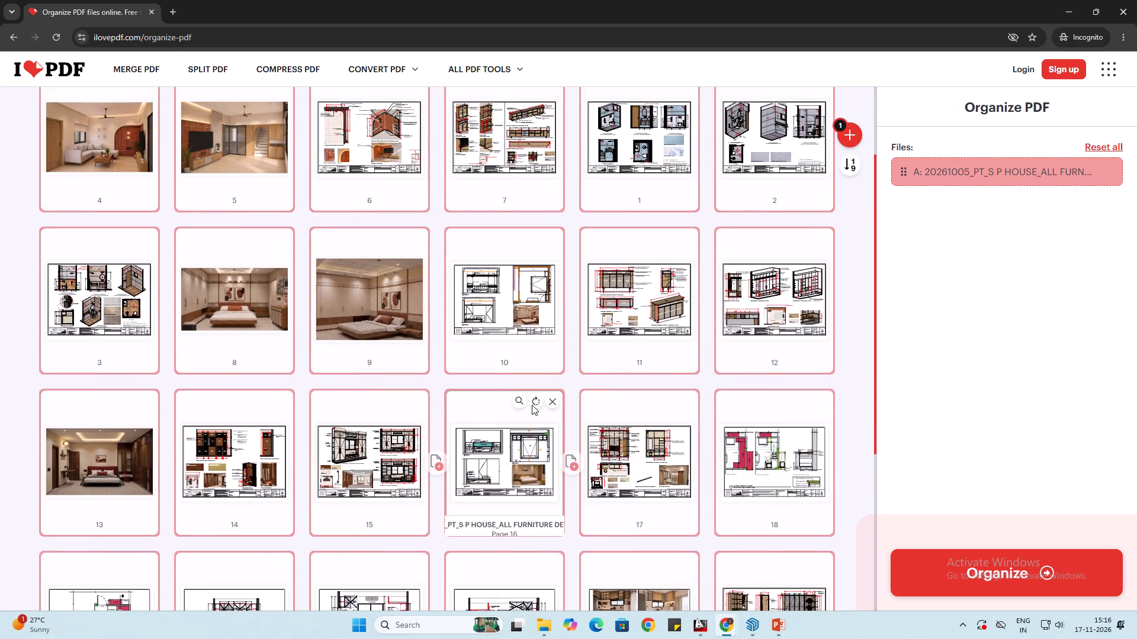
scroll(532, 405, up, 1)
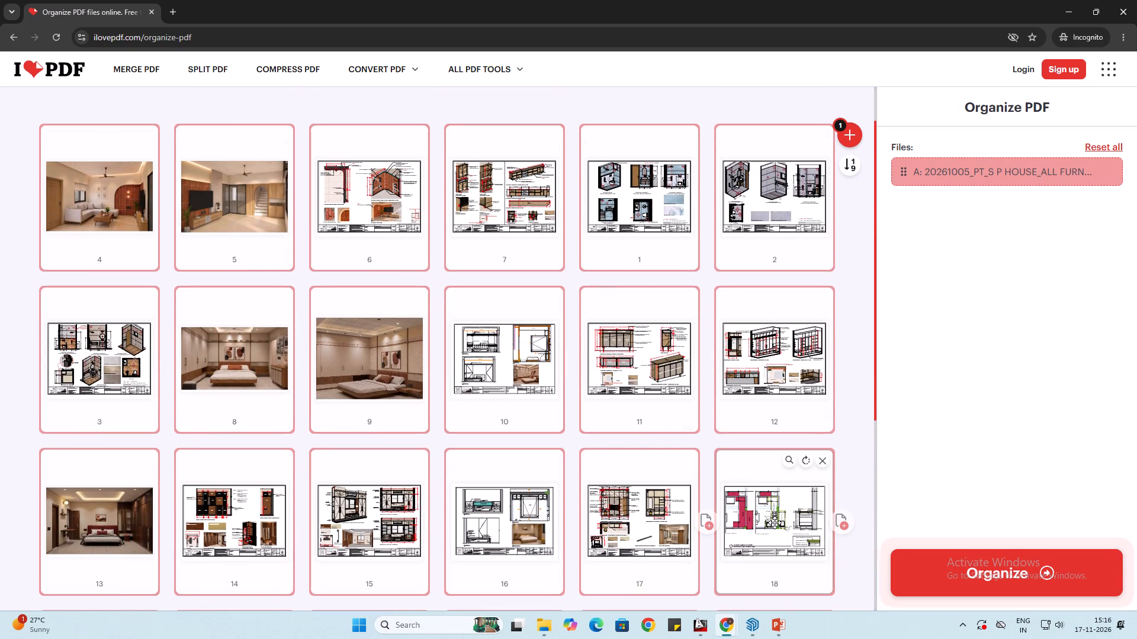
drag(775, 522, 637, 198)
scroll(637, 198, down, 1)
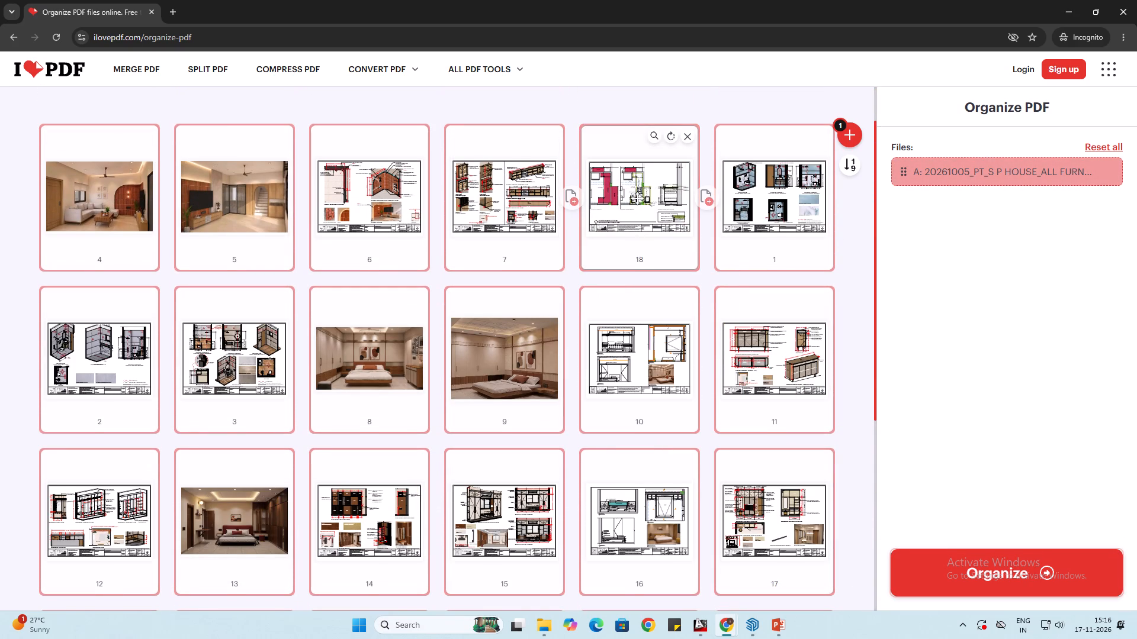
scroll(637, 198, down, 1)
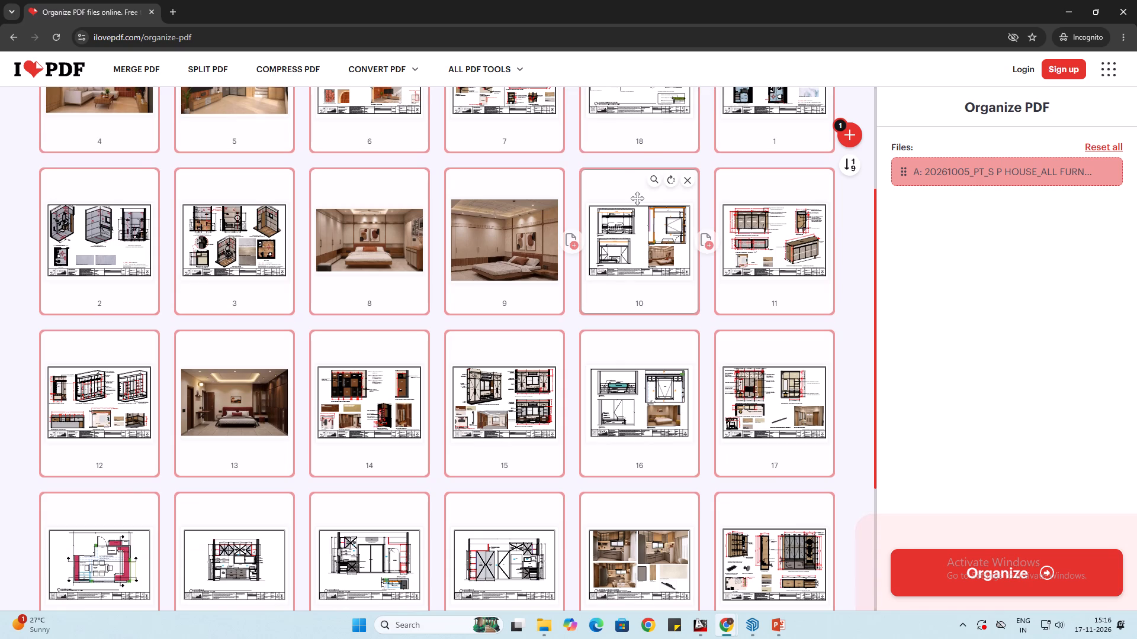
drag(100, 567, 688, 156)
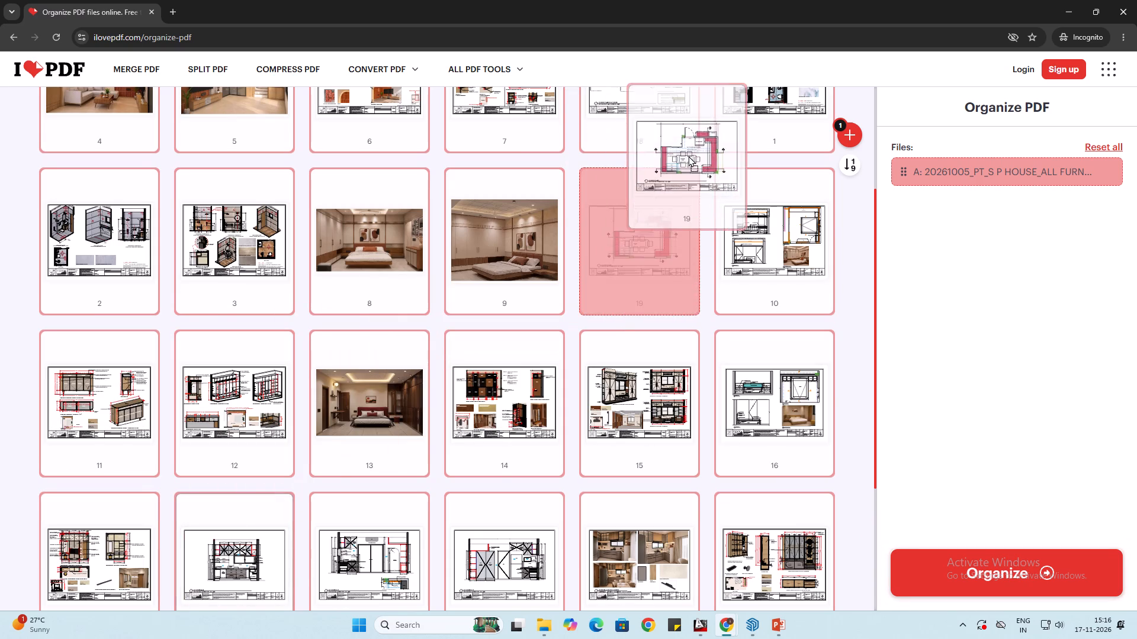
drag(688, 156, 689, 154)
scroll(688, 155, up, 3)
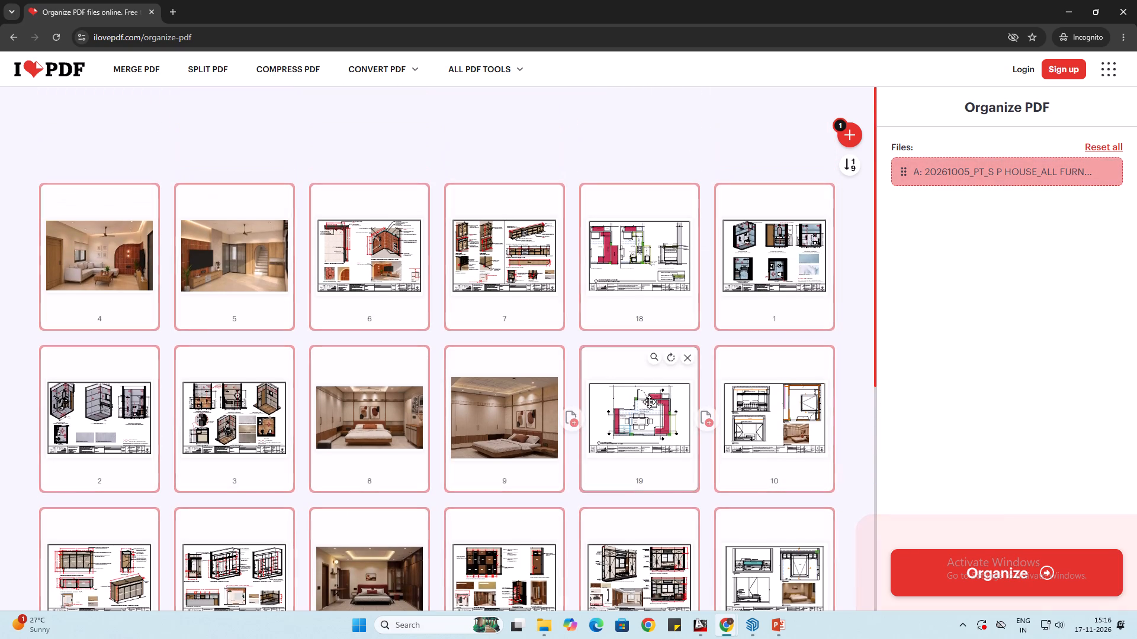
drag(649, 402, 779, 265)
Move pages 20, 21, 22, 23 and 24 directly after page 19, in that order and ahead of page 1.
scroll(535, 357, down, 3)
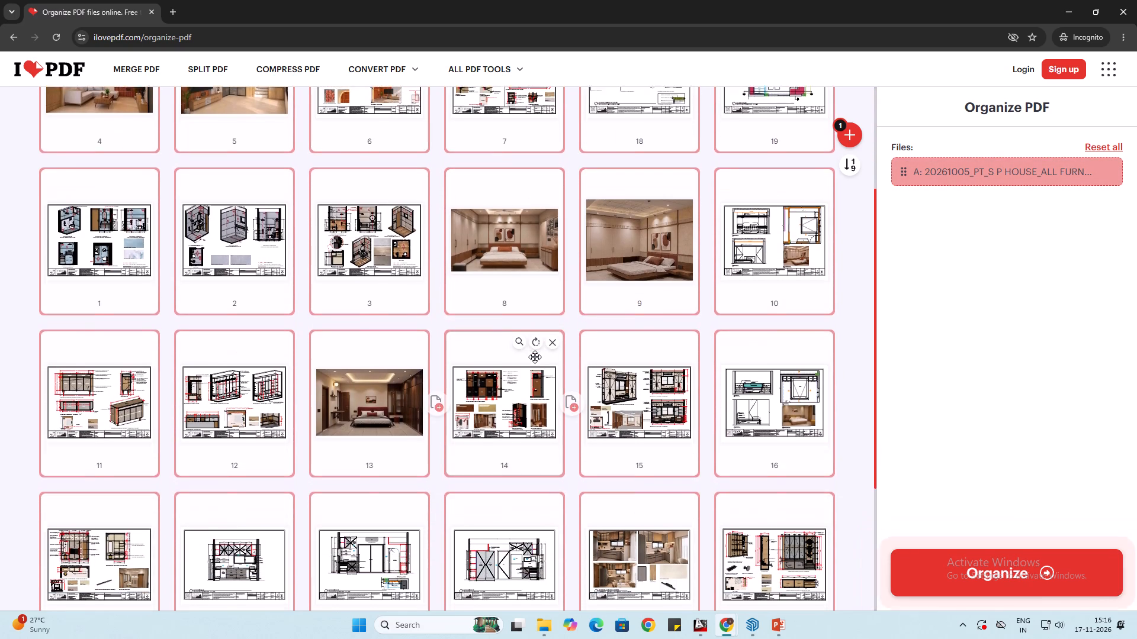
scroll(535, 357, down, 1)
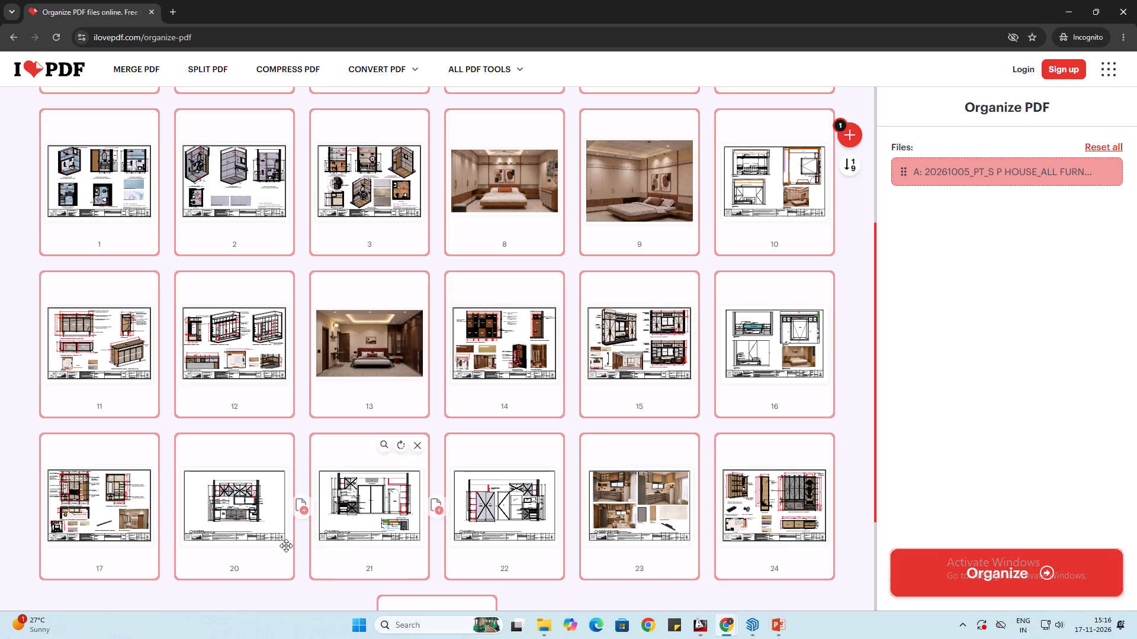
drag(253, 519, 167, 209)
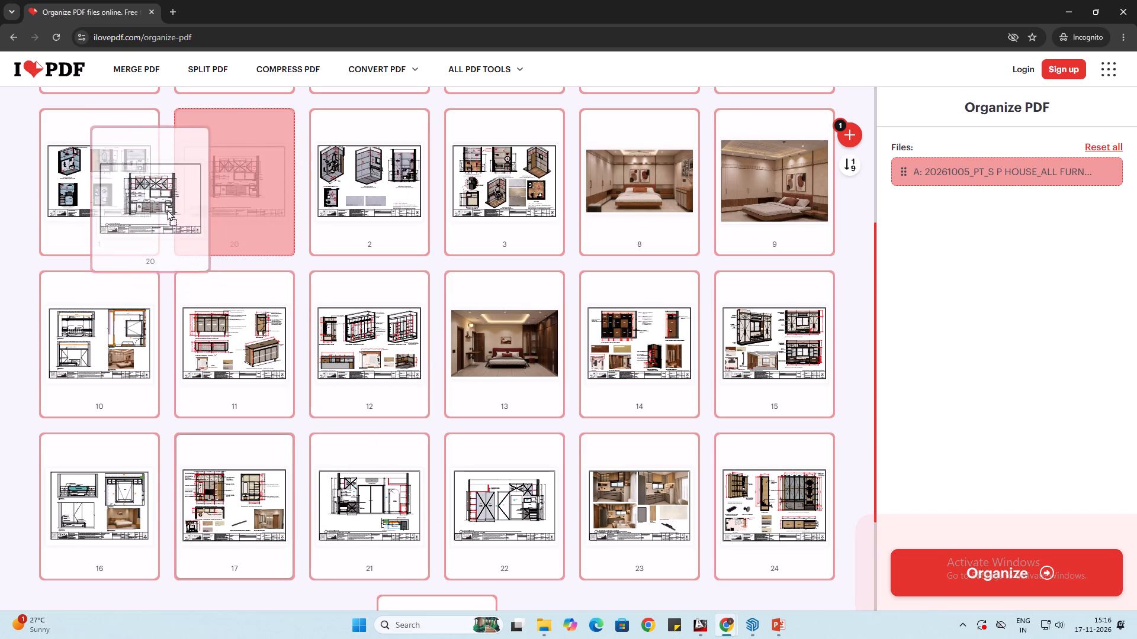
drag(167, 209, 127, 196)
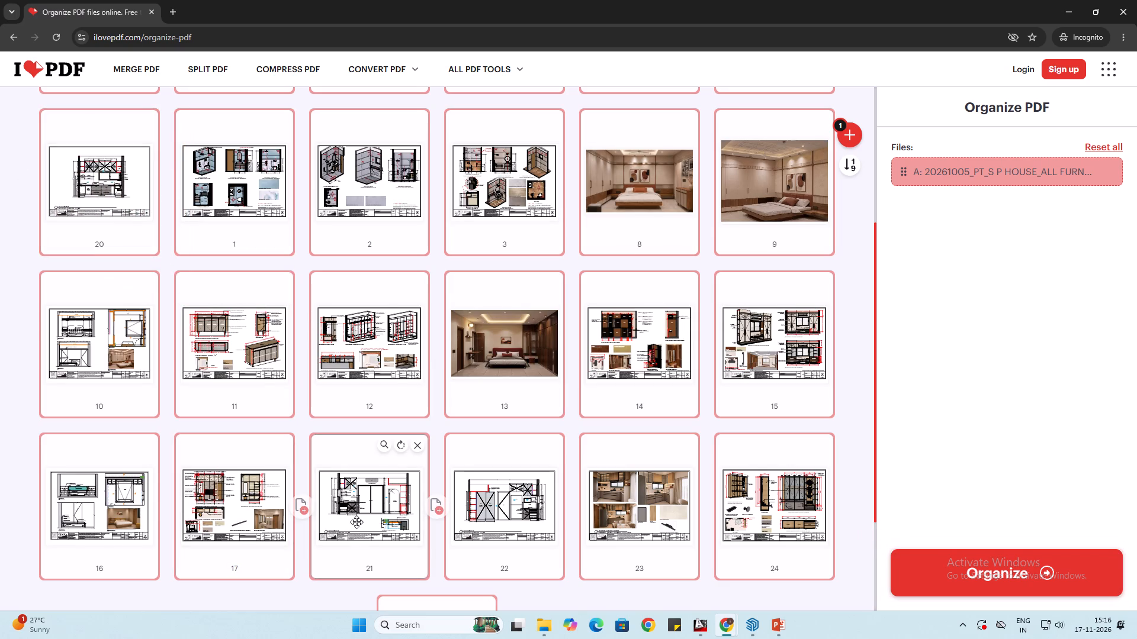
drag(356, 522, 233, 223)
drag(502, 521, 375, 215)
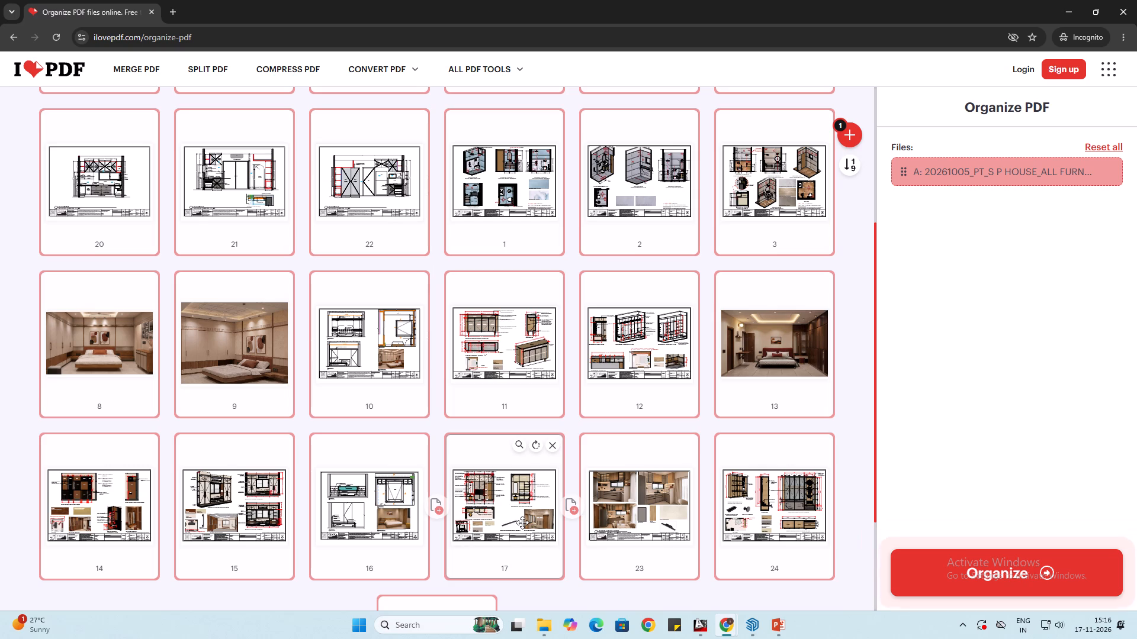
drag(646, 516, 492, 224)
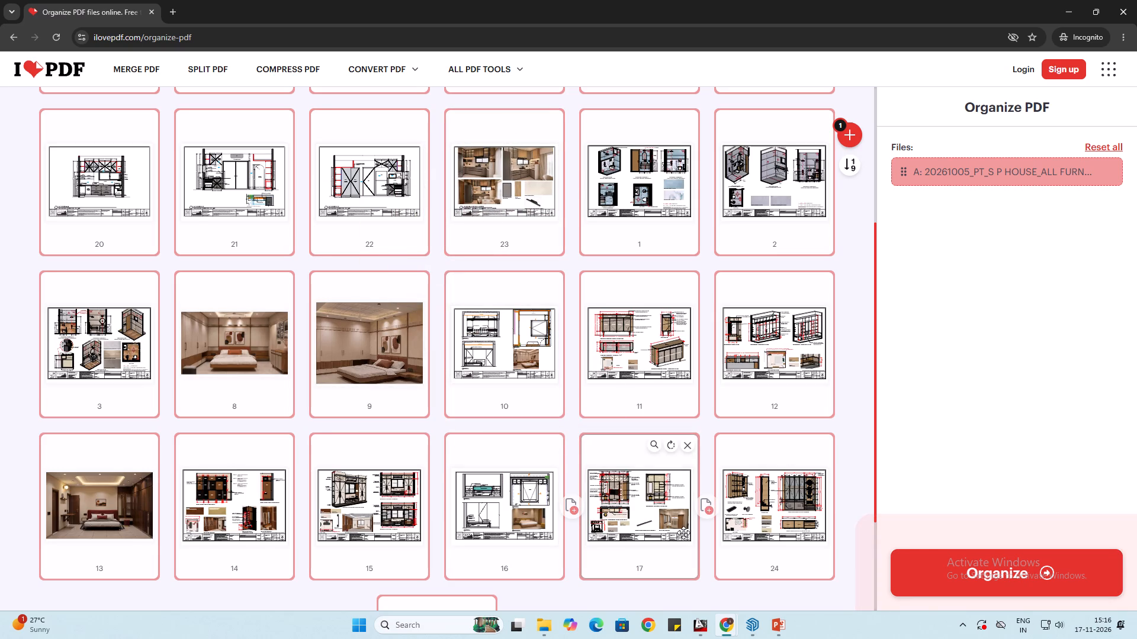
drag(785, 524, 665, 212)
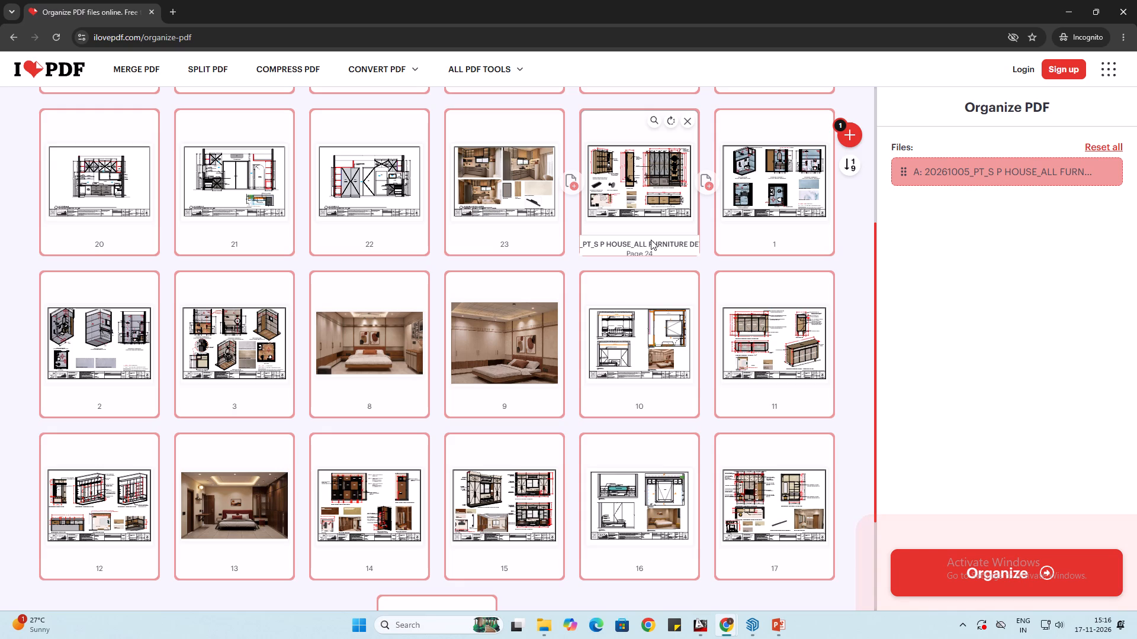
Review the rearranged page order in the first rows of thumbnails.
scroll(651, 240, up, 1)
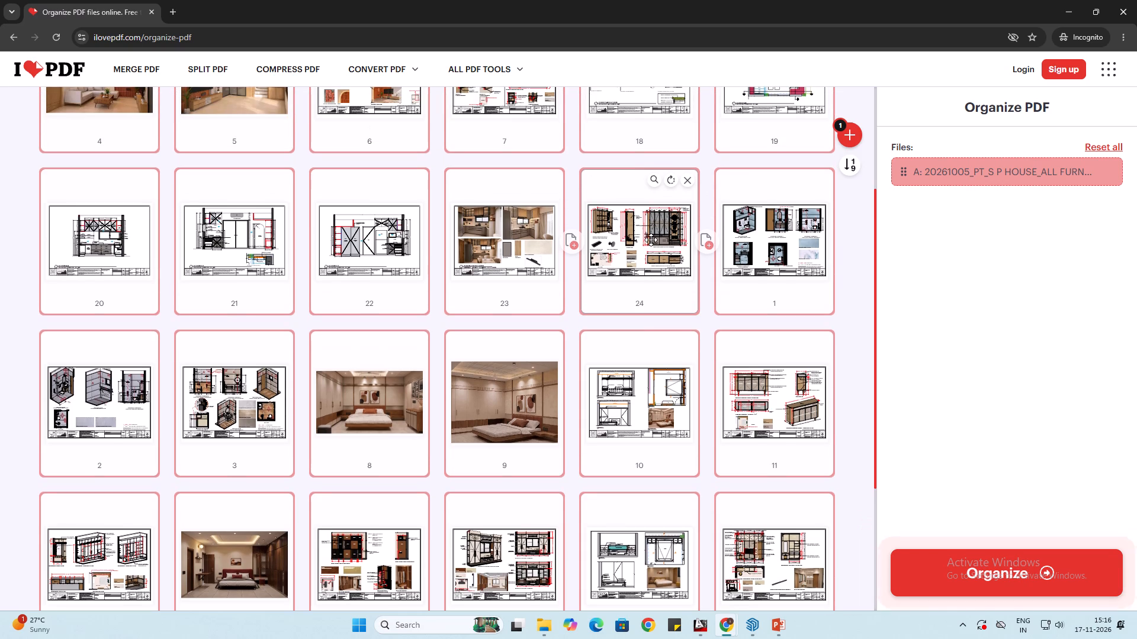
scroll(651, 240, up, 1)
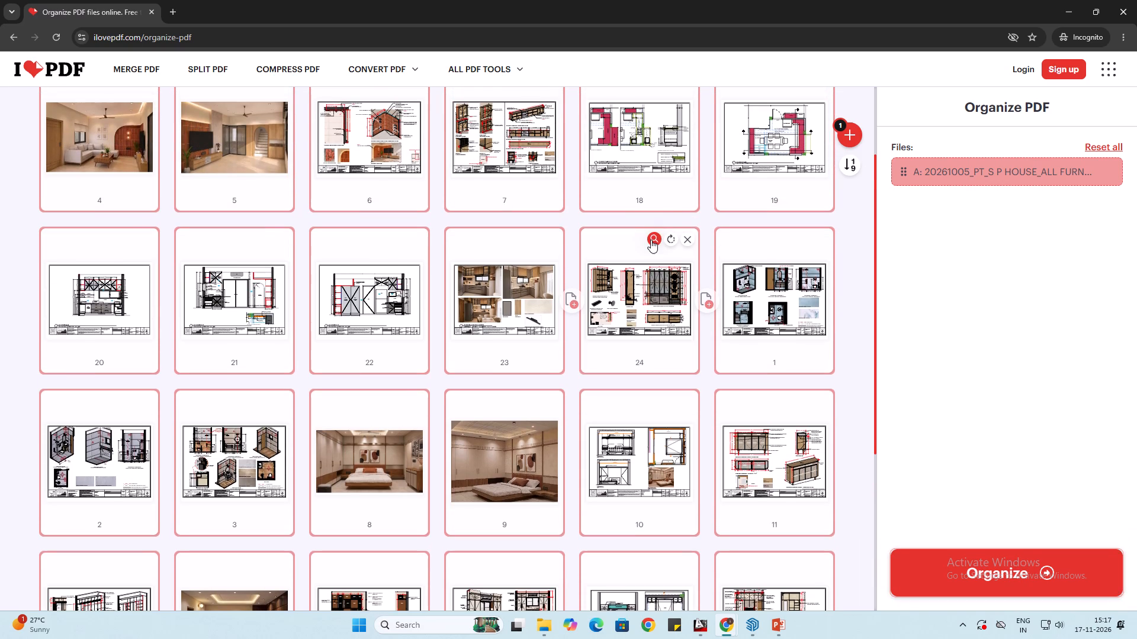
scroll(645, 277, up, 2)
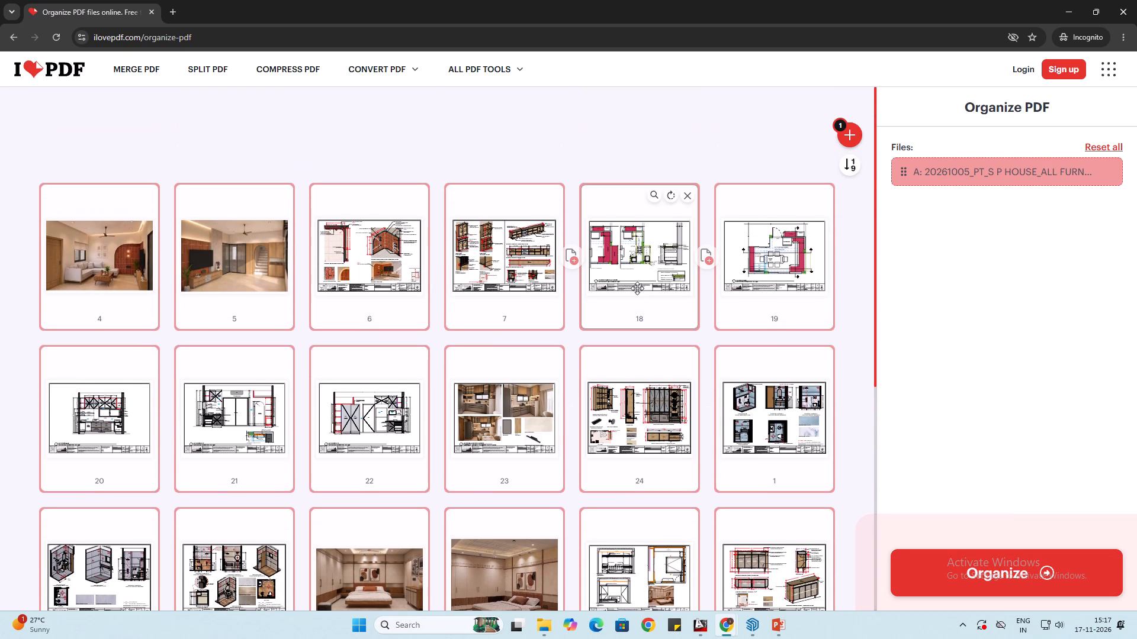
scroll(637, 288, up, 1)
scroll(637, 288, down, 1)
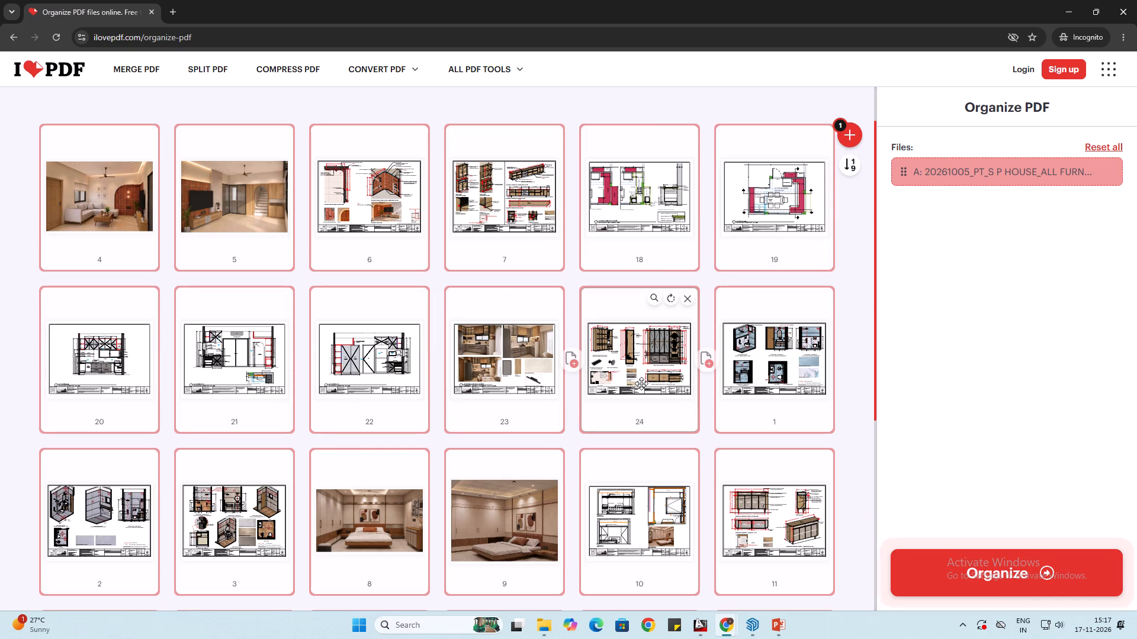
Move the bedroom pages 8, 9, 10, 11 and 12 directly after page 24, in that order and ahead of page 1.
scroll(641, 384, down, 3)
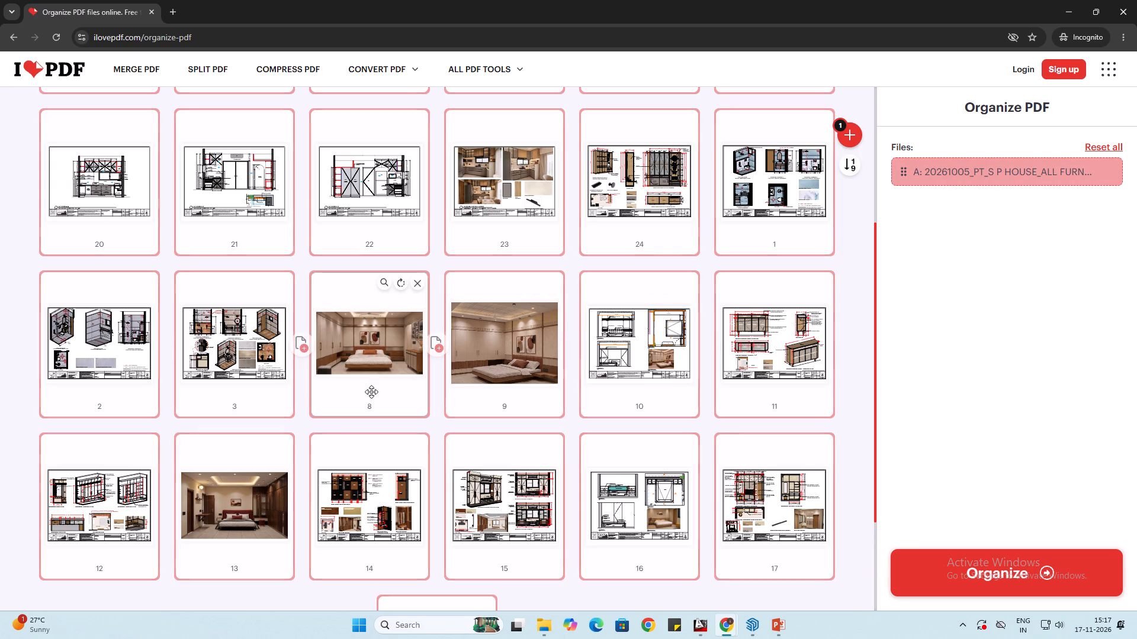
drag(363, 369, 727, 220)
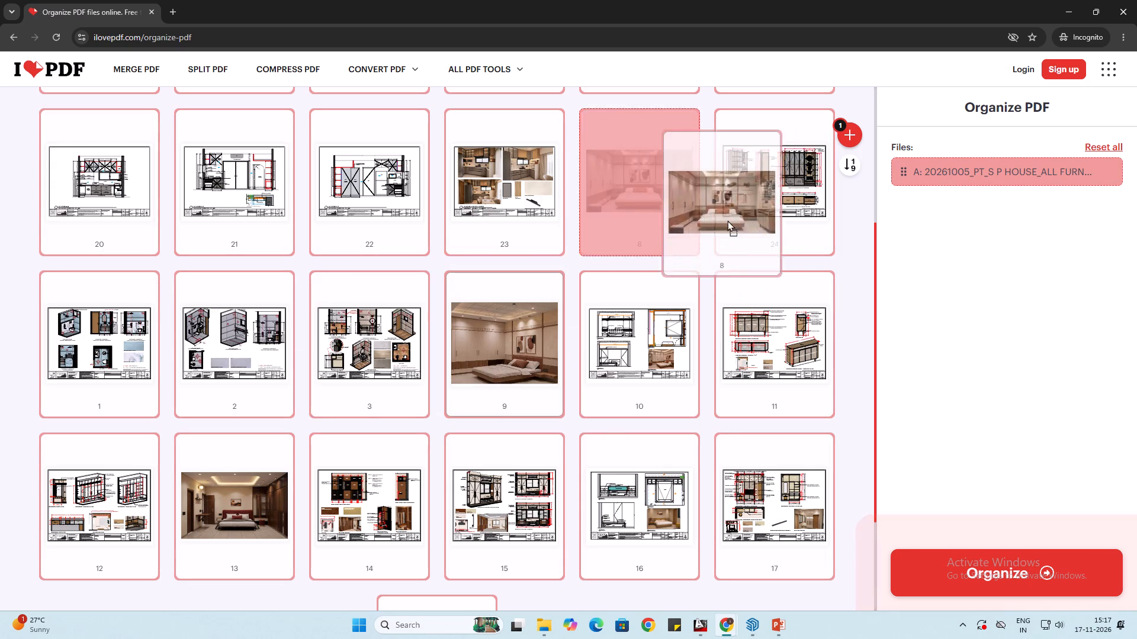
drag(727, 220, 750, 209)
drag(519, 380, 133, 396)
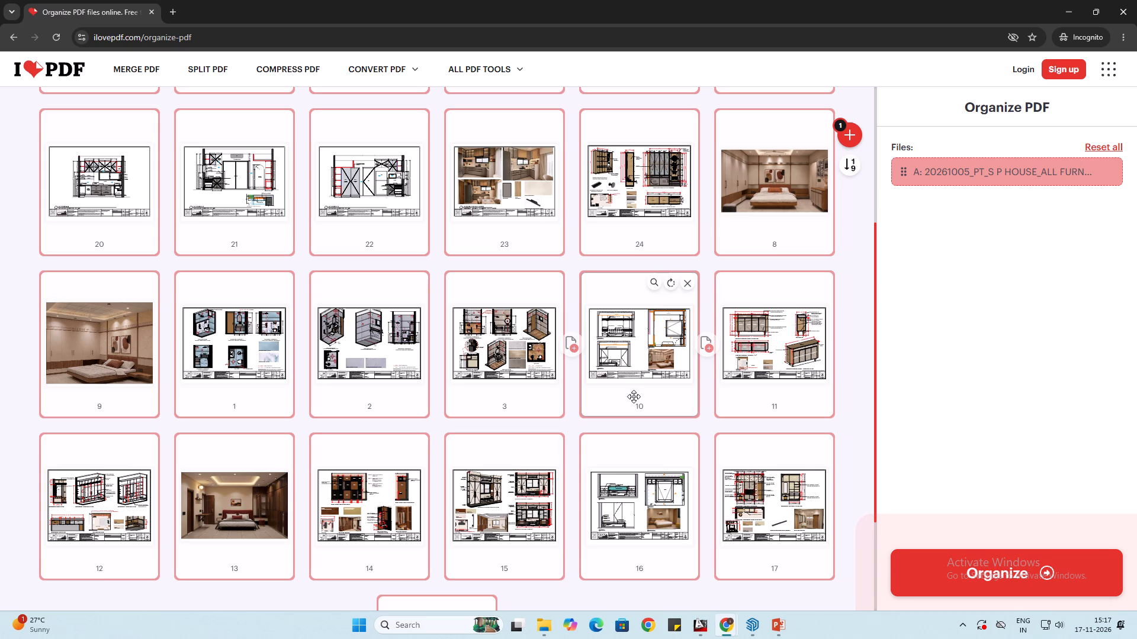
drag(637, 389, 281, 386)
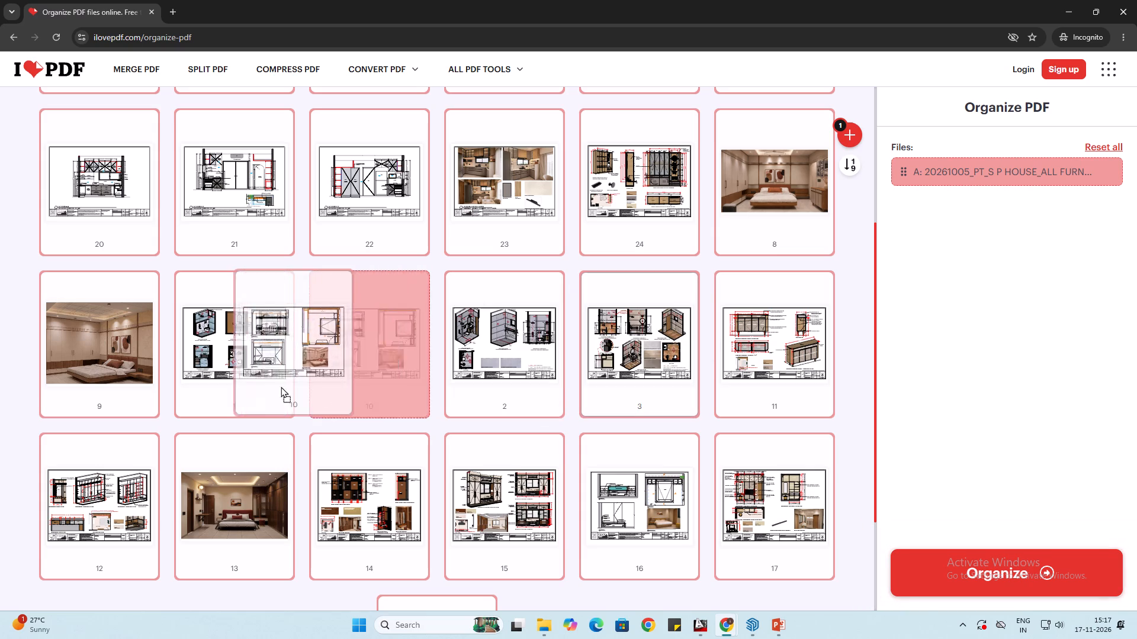
drag(281, 386, 243, 382)
drag(781, 386, 412, 392)
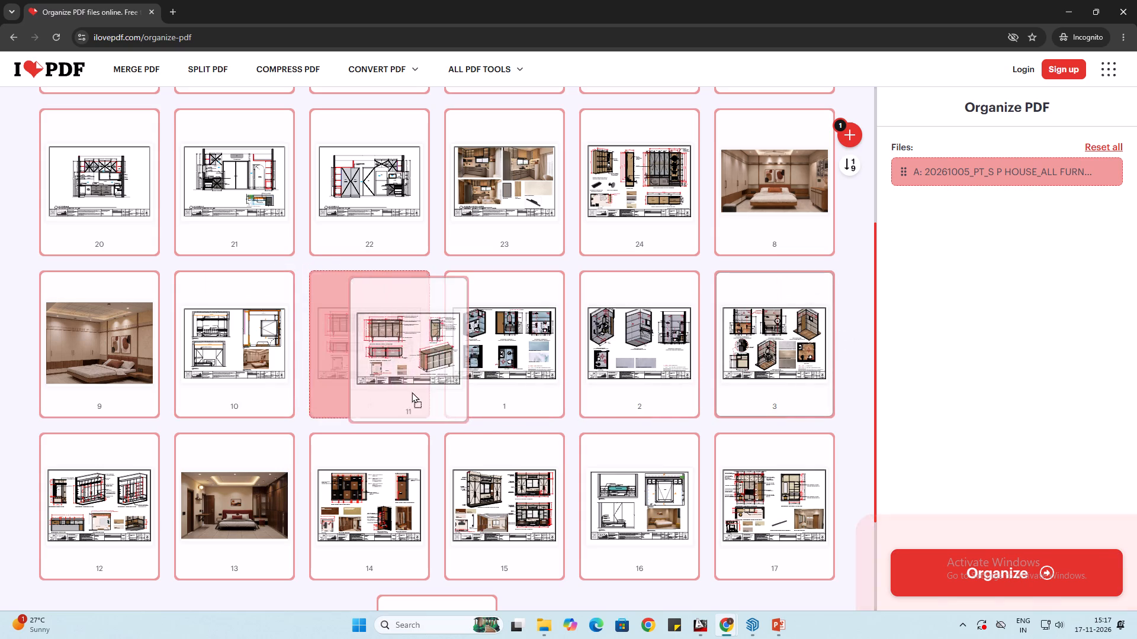
drag(412, 392, 392, 393)
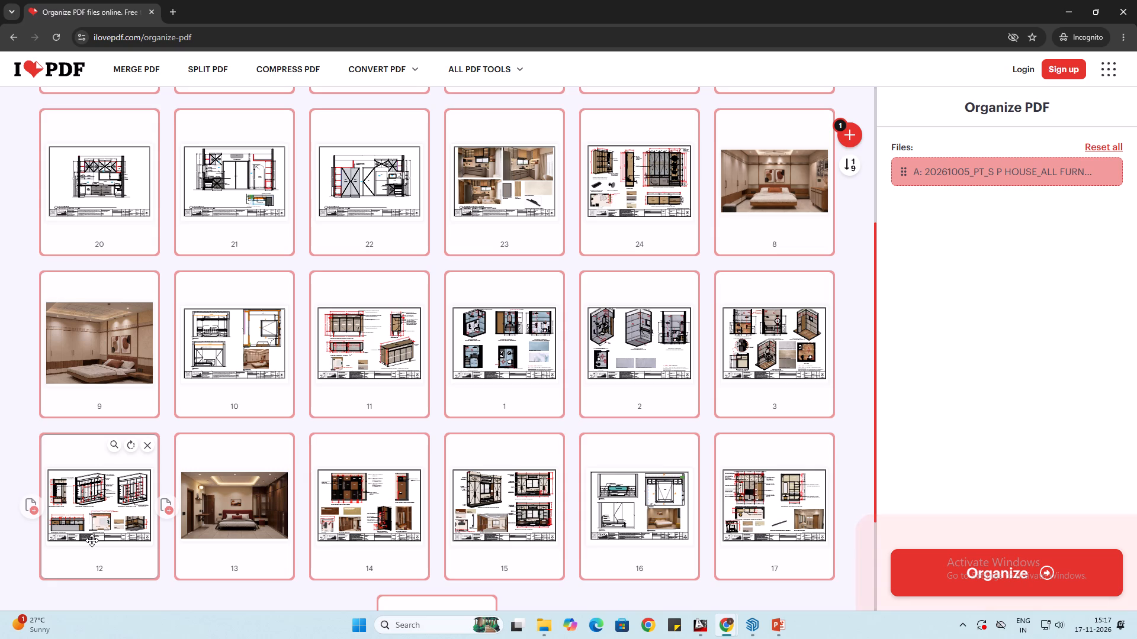
drag(92, 540, 542, 383)
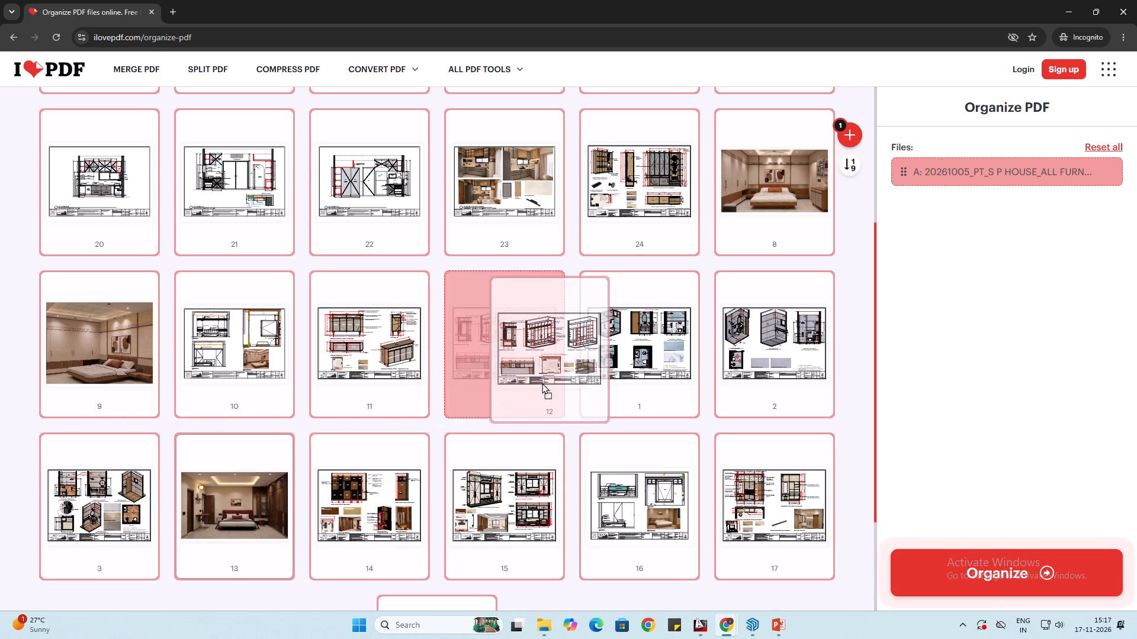
drag(542, 383, 506, 380)
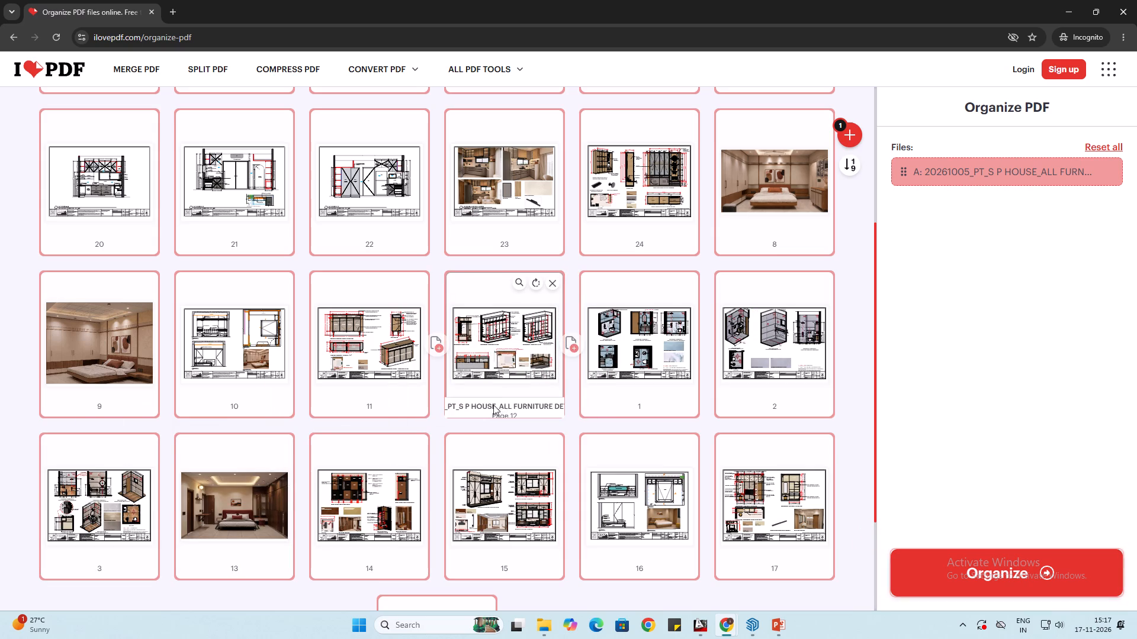
Move the second bedroom's pages 13, 14, 15, 16 and 17 directly after page 12, in that order and ahead of page 1.
drag(254, 521, 614, 373)
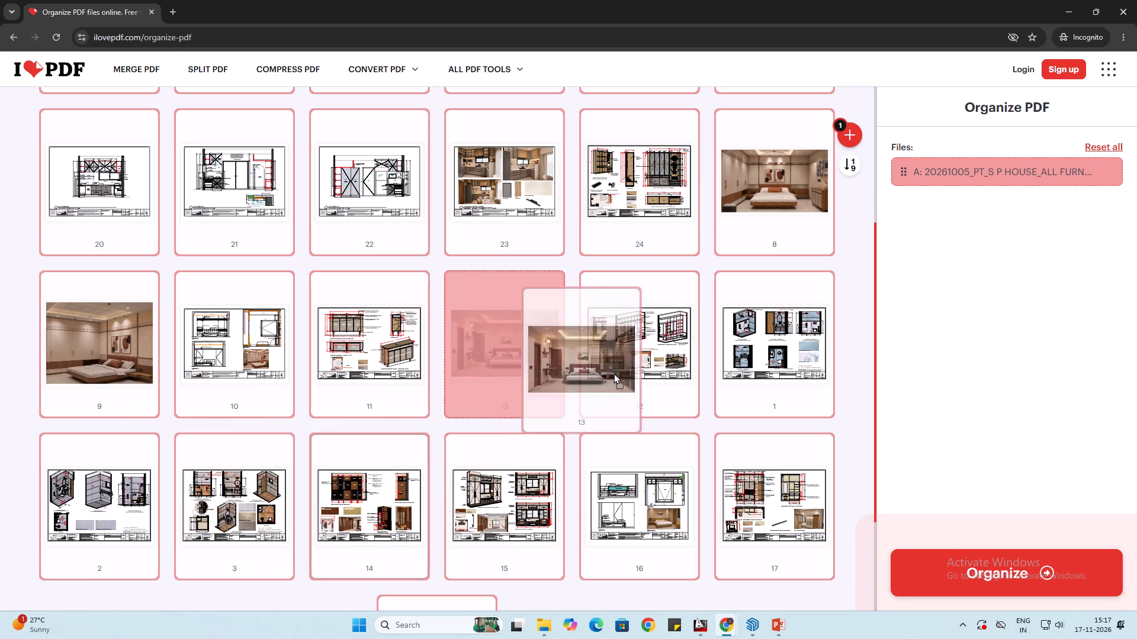
drag(614, 373, 647, 362)
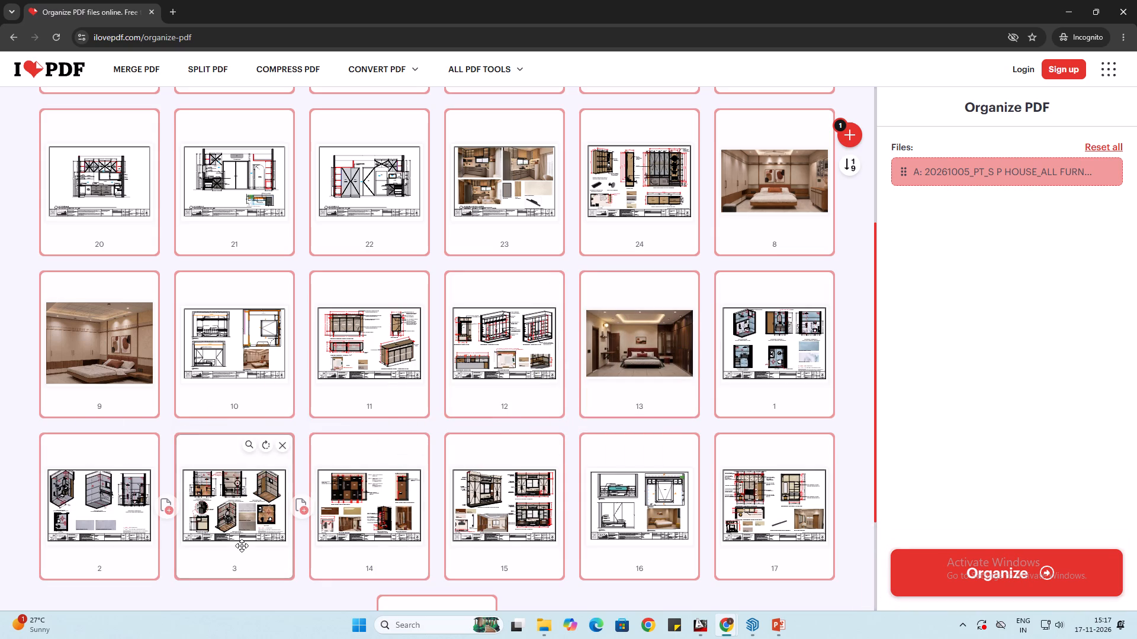
drag(371, 543, 387, 535)
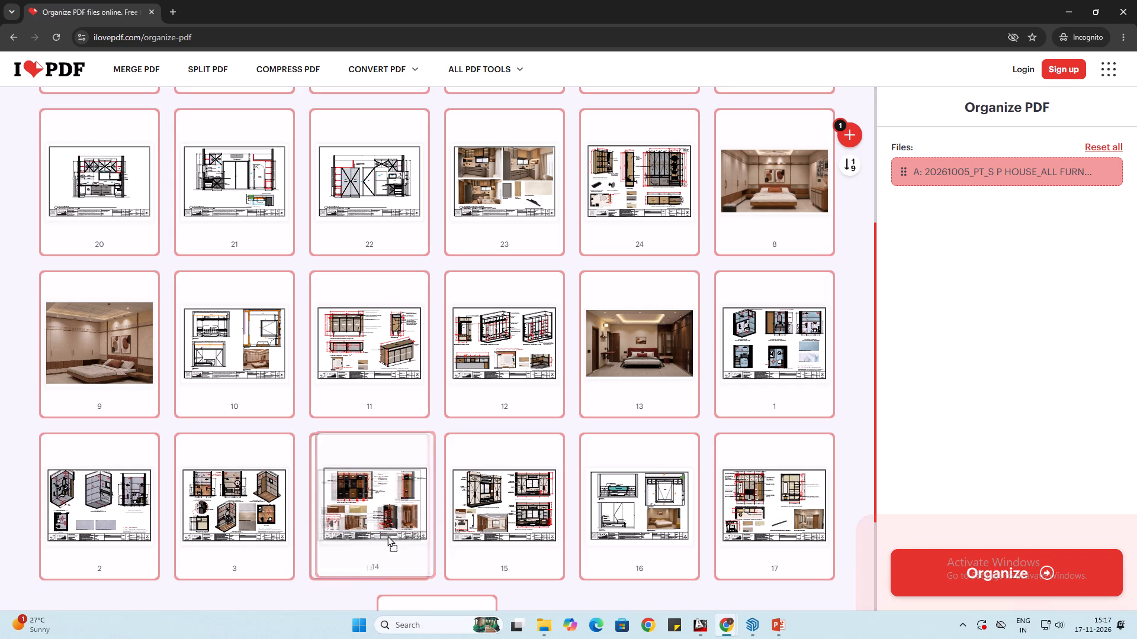
drag(387, 535, 771, 374)
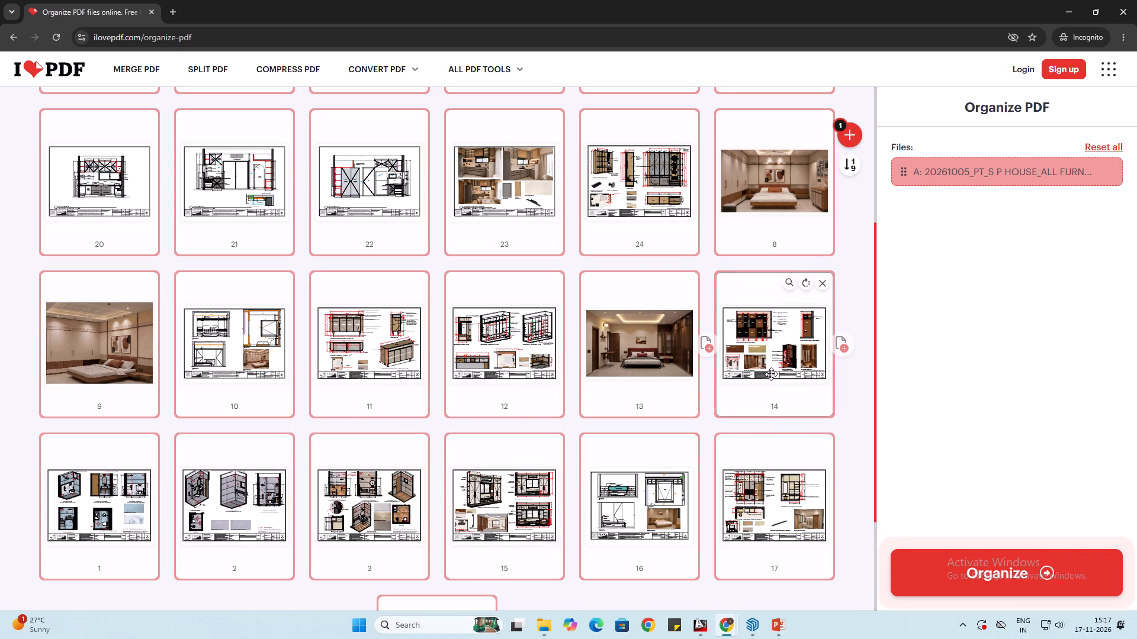
drag(513, 538, 161, 537)
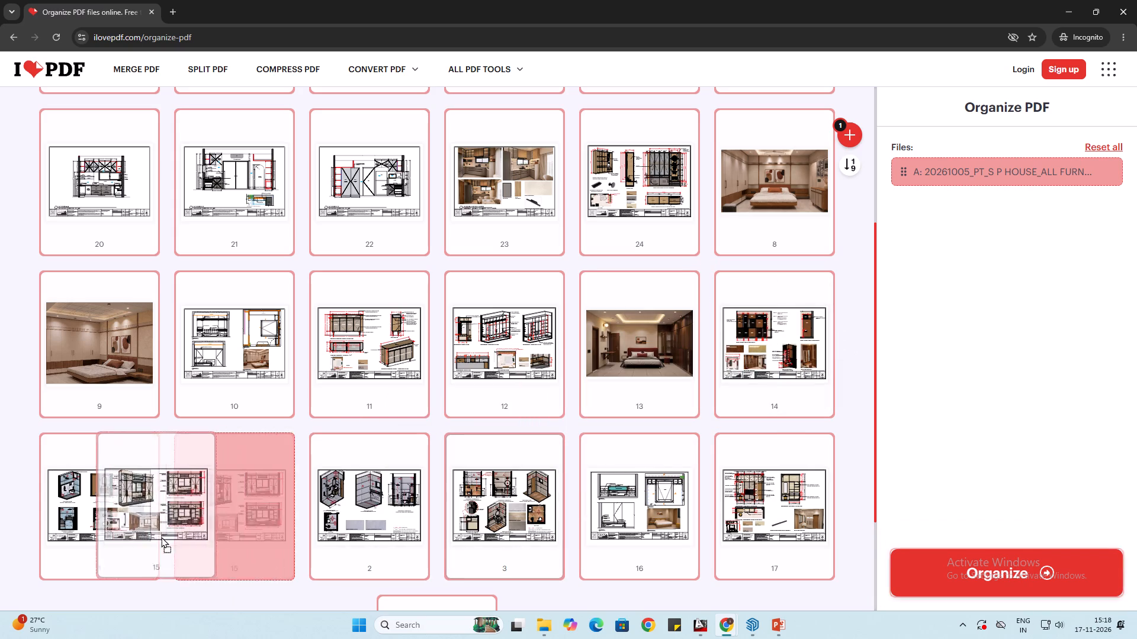
drag(161, 537, 118, 534)
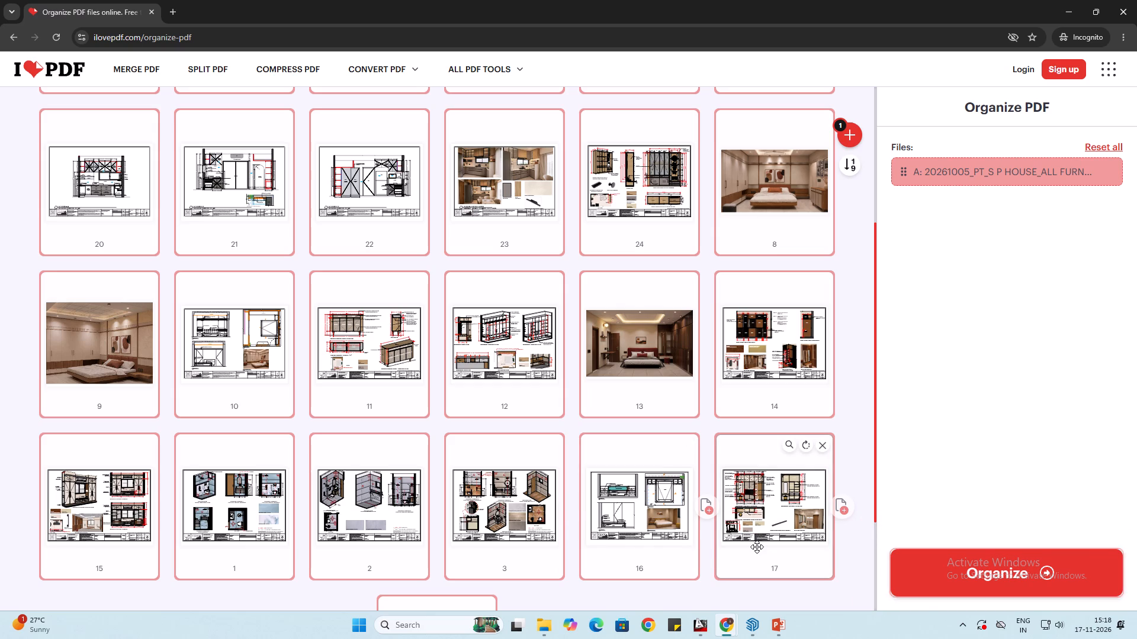
drag(642, 541, 234, 533)
drag(767, 537, 478, 536)
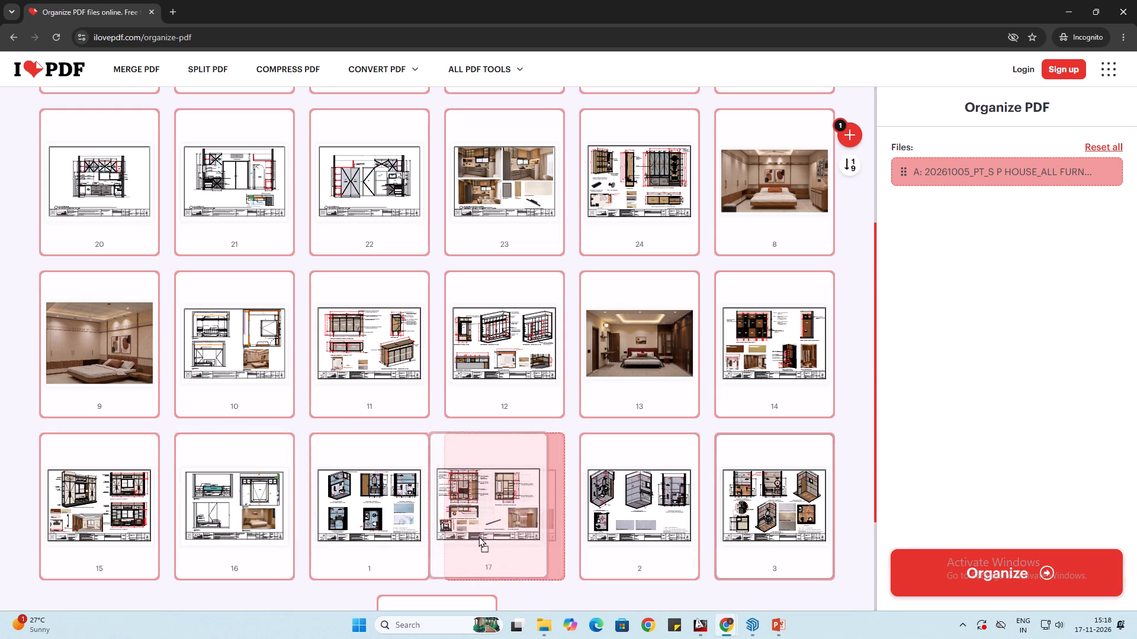
drag(478, 536, 363, 536)
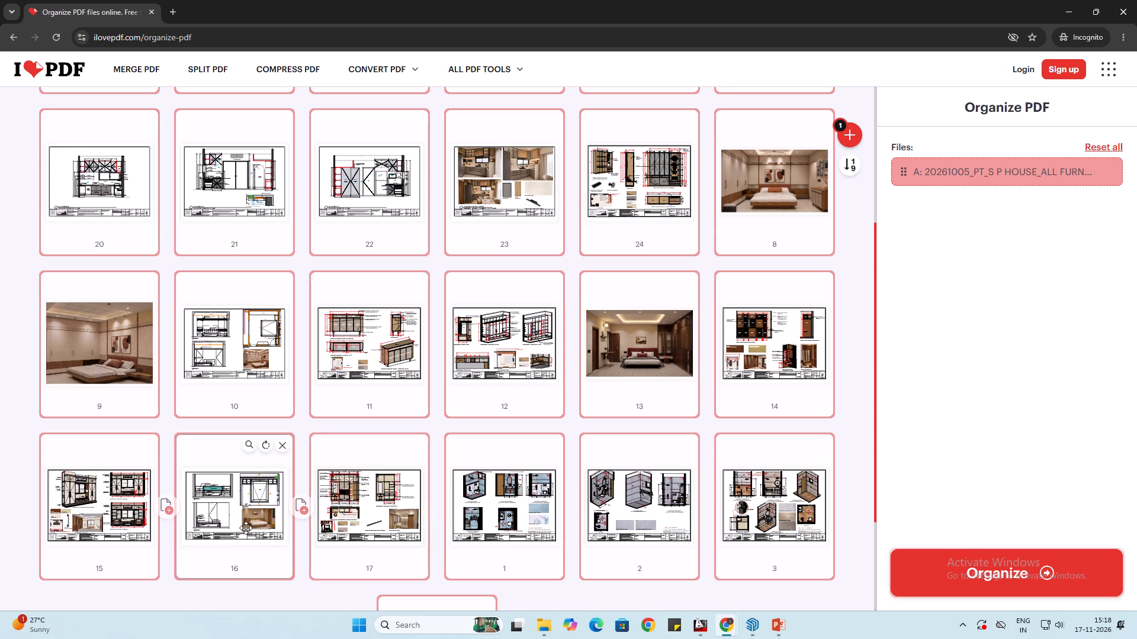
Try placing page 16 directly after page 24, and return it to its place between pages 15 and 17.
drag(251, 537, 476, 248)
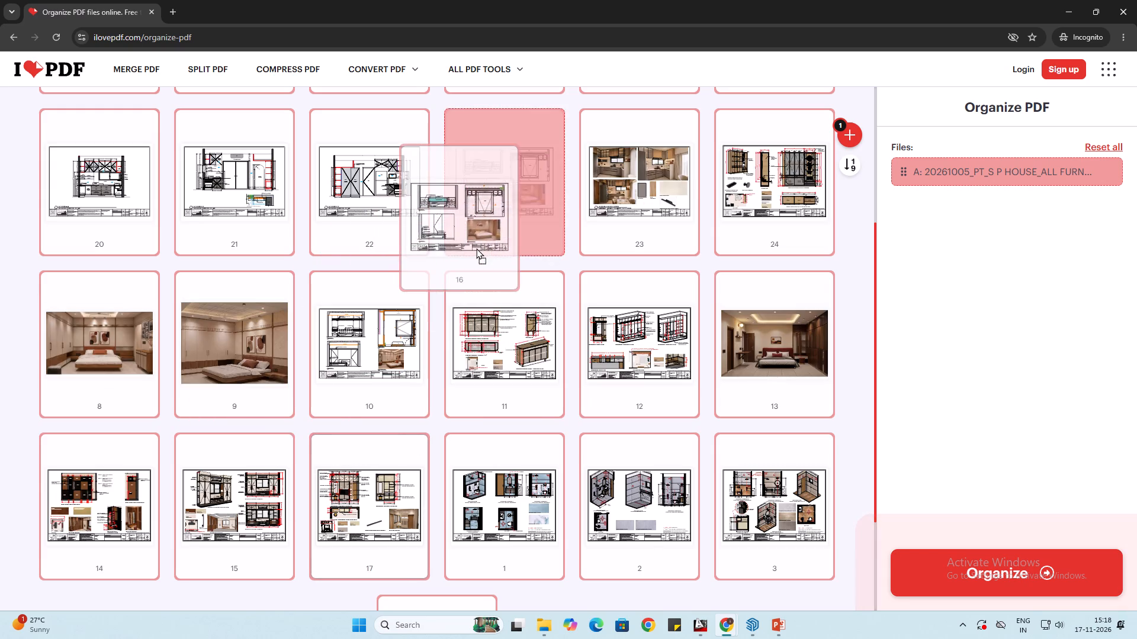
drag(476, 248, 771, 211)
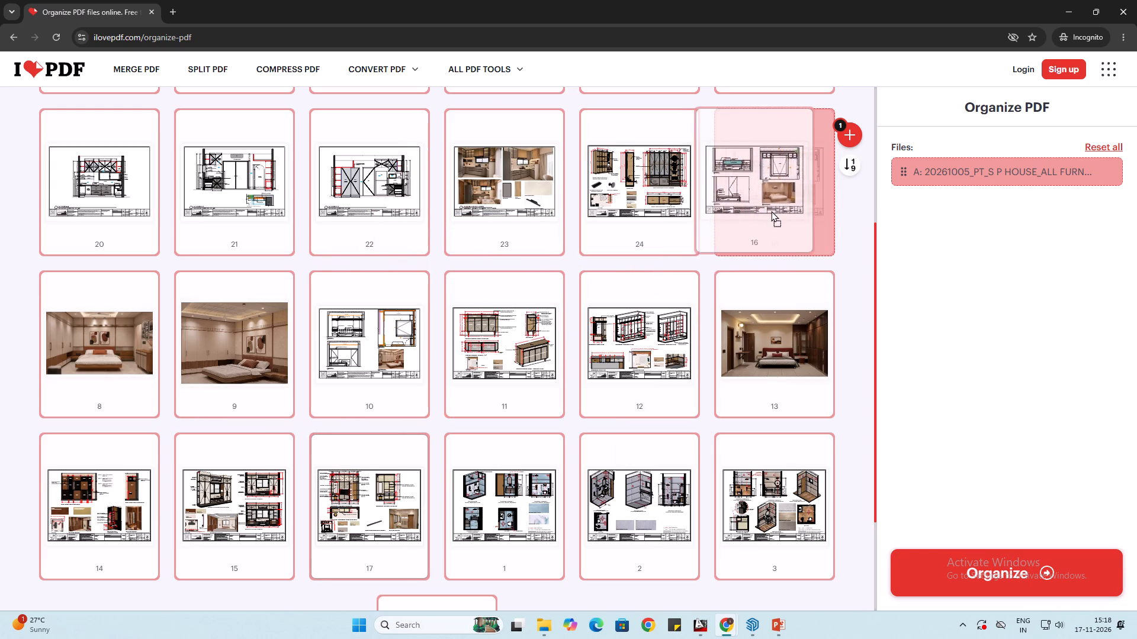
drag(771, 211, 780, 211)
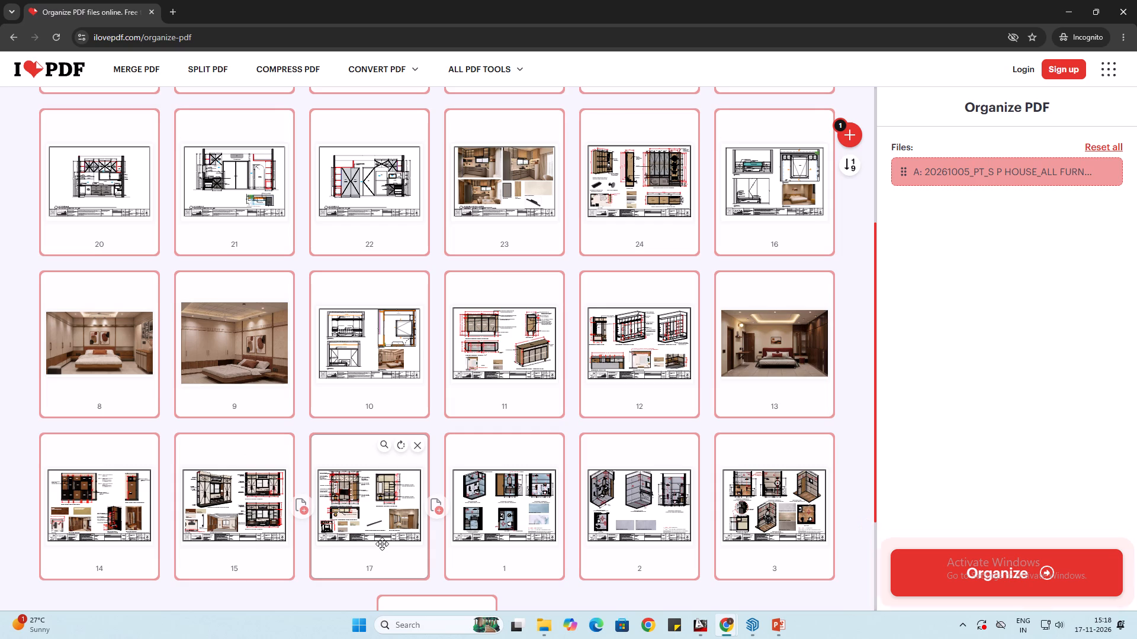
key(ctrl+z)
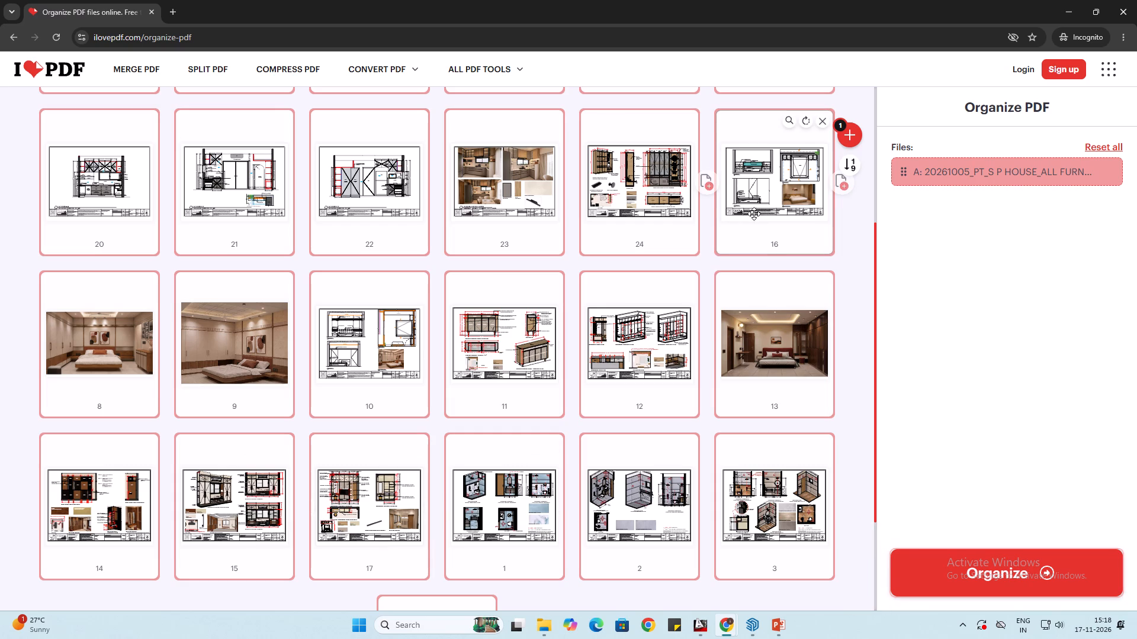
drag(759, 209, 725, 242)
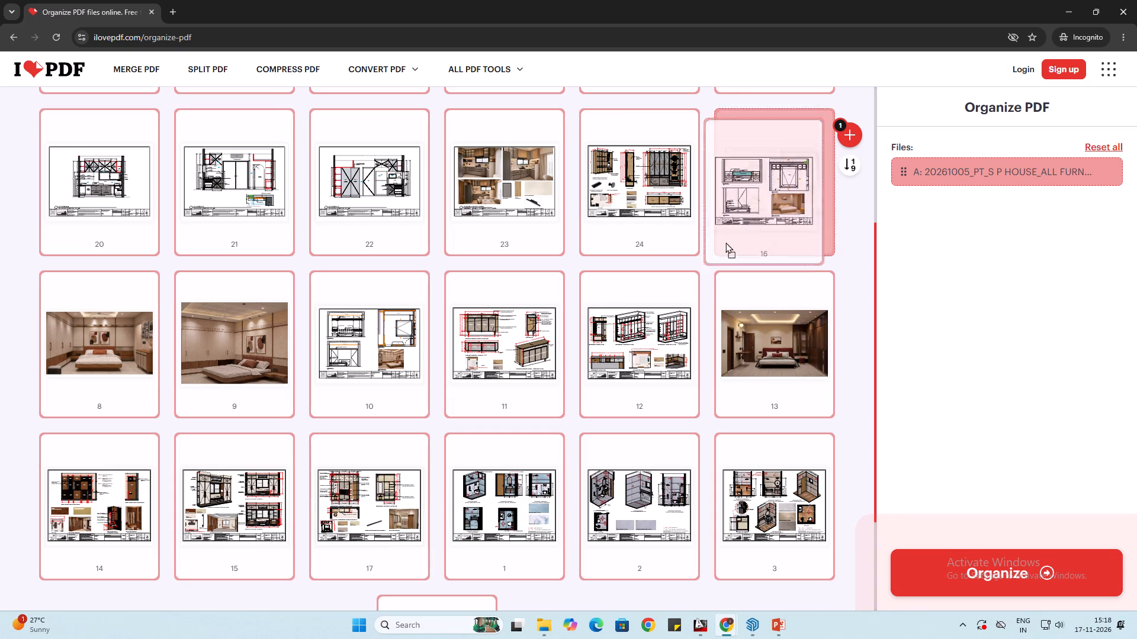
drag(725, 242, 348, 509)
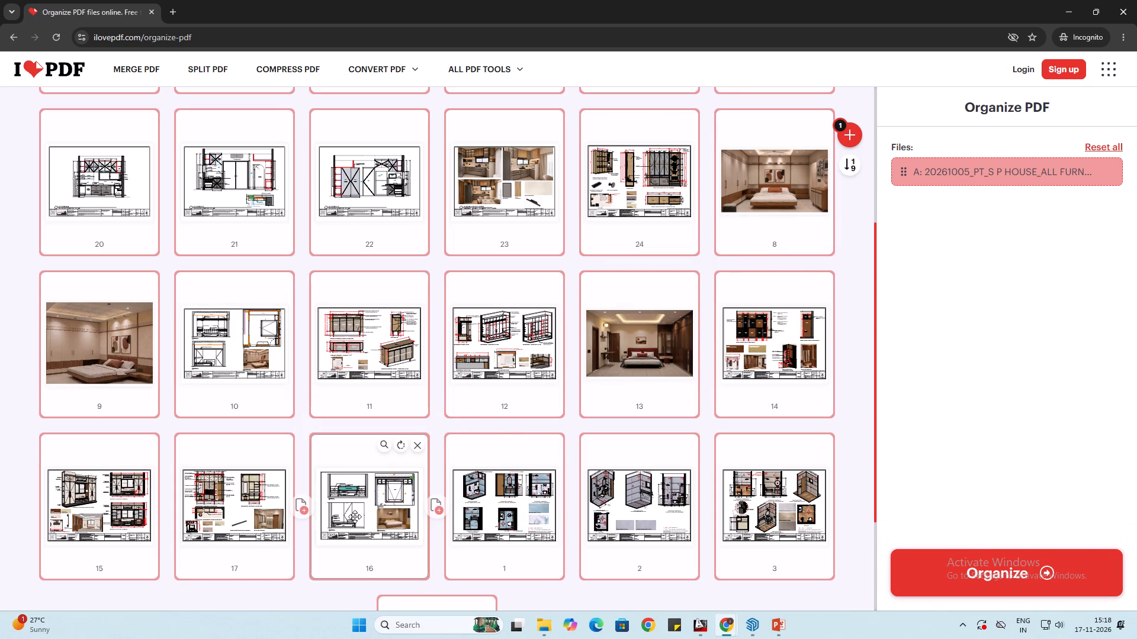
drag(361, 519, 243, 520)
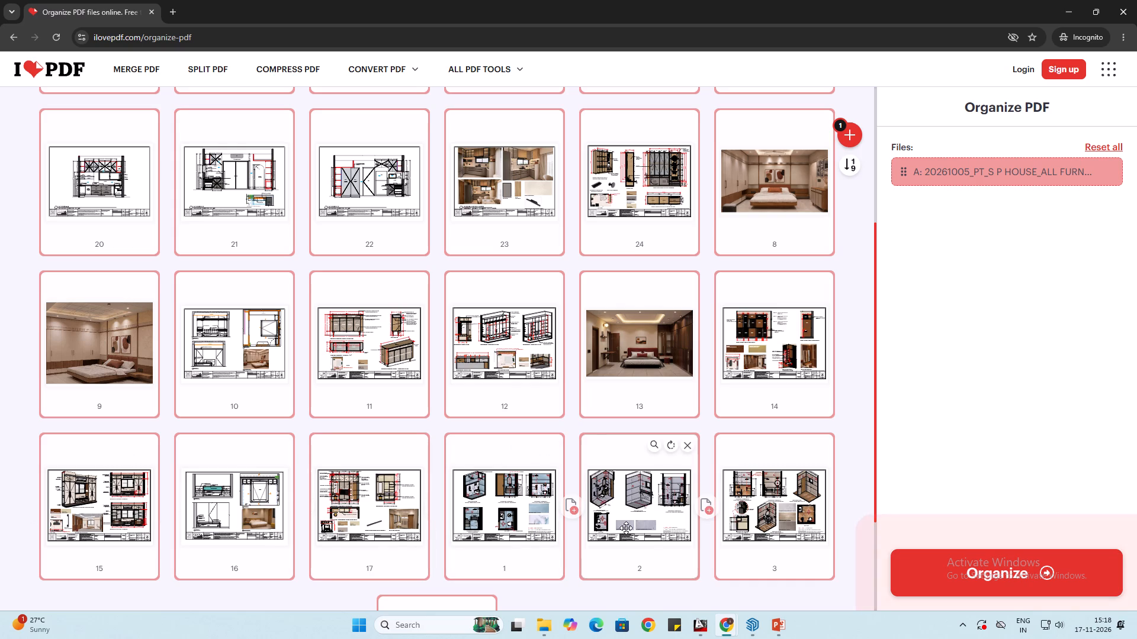
Move the door drawing, page 25, from the end of the document to directly after page 7, ahead of page 18.
scroll(570, 505, down, 2)
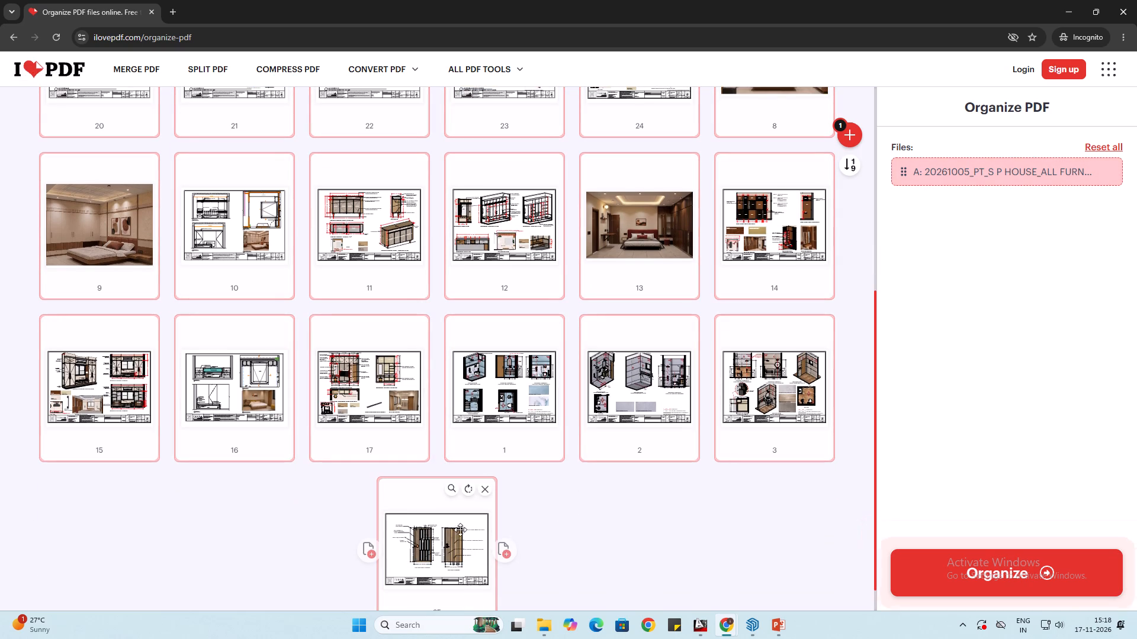
drag(448, 538, 526, 141)
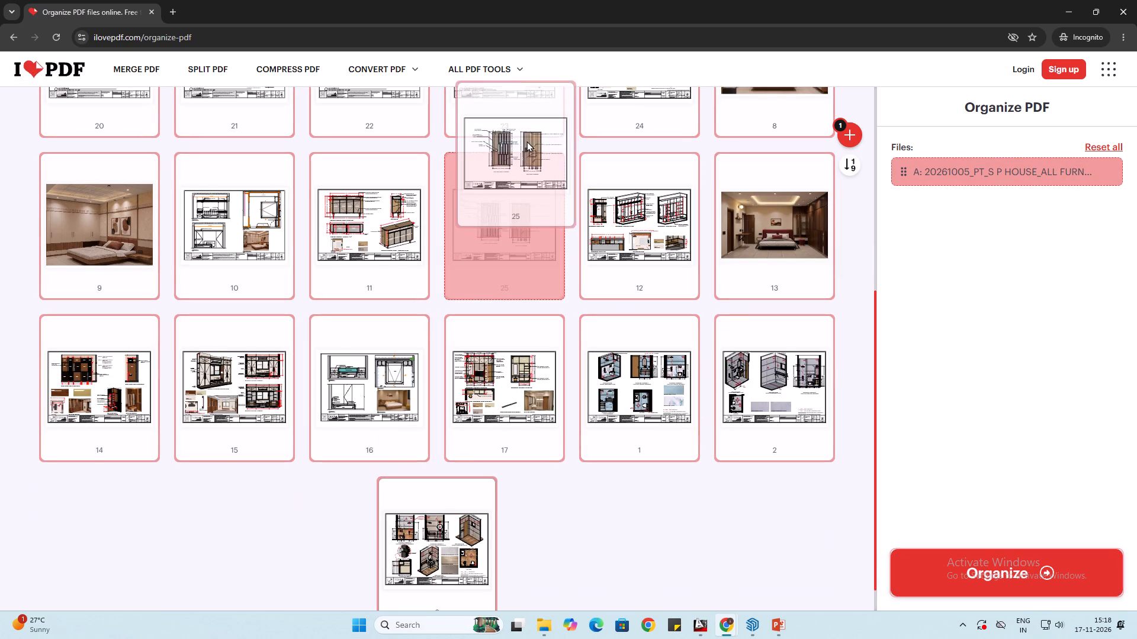
drag(526, 141, 526, 116)
scroll(526, 116, up, 5)
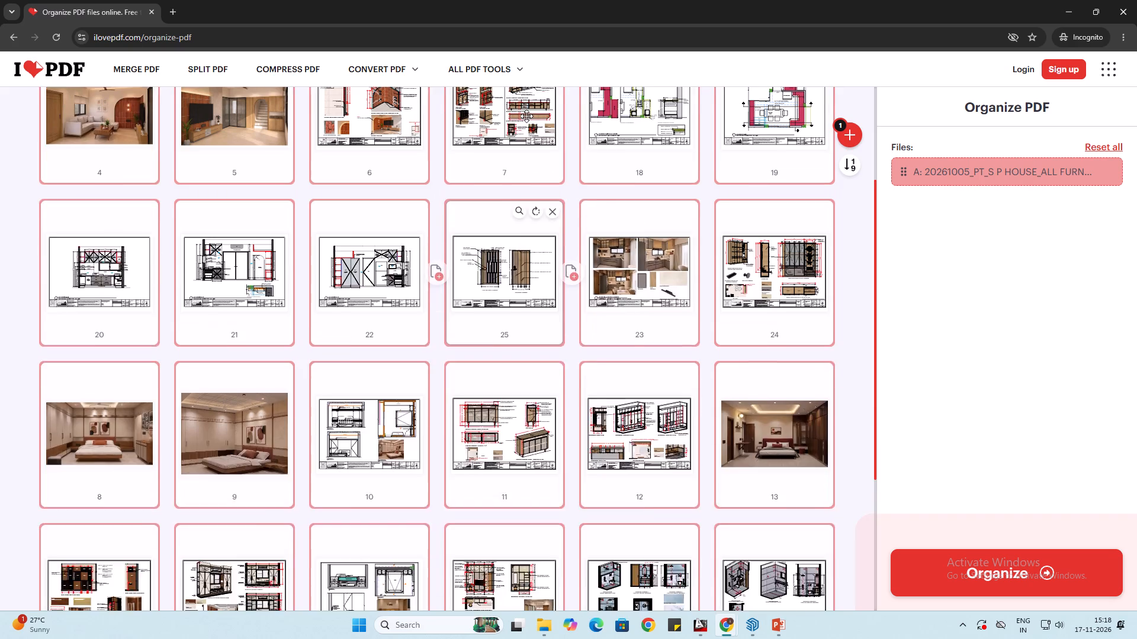
scroll(526, 116, up, 2)
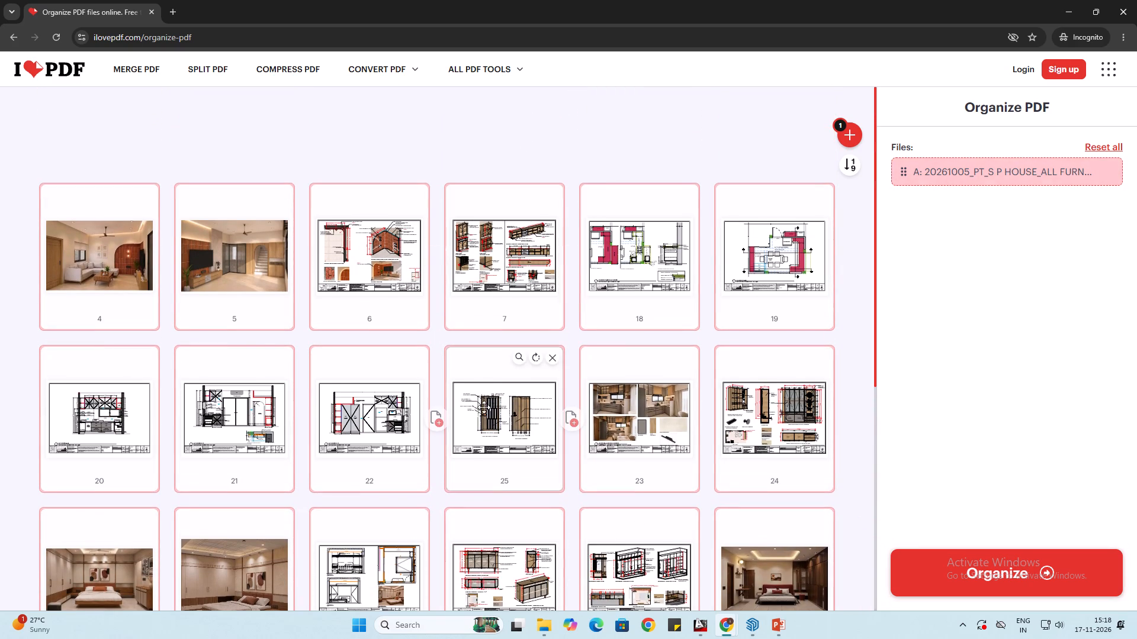
drag(496, 427, 336, 260)
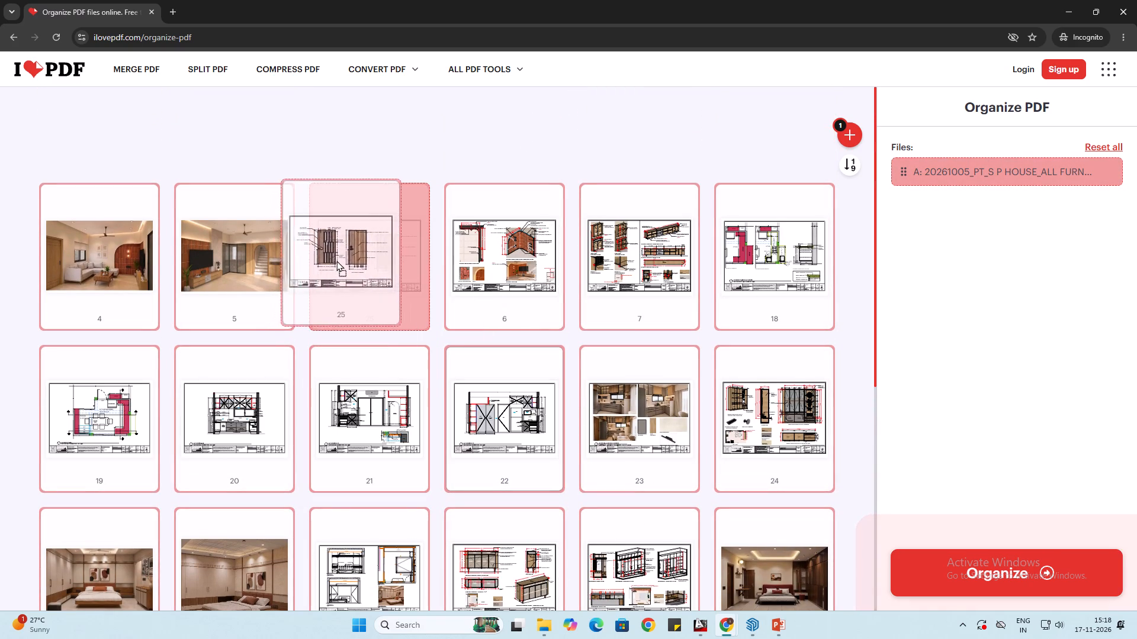
drag(336, 260, 338, 260)
scroll(364, 292, up, 4)
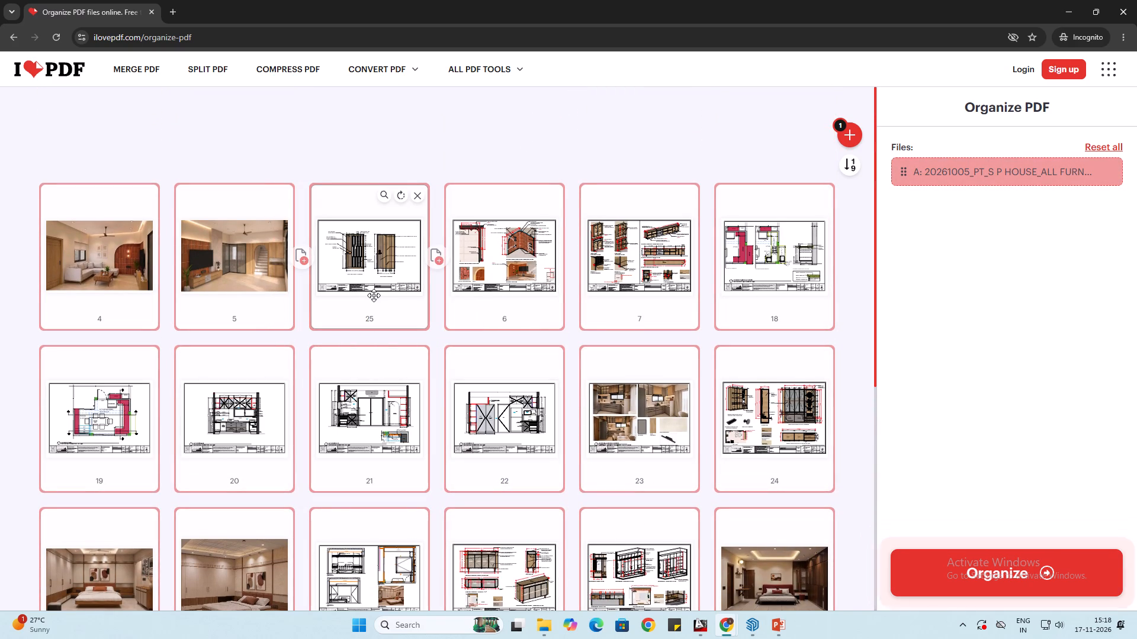
drag(377, 293, 677, 291)
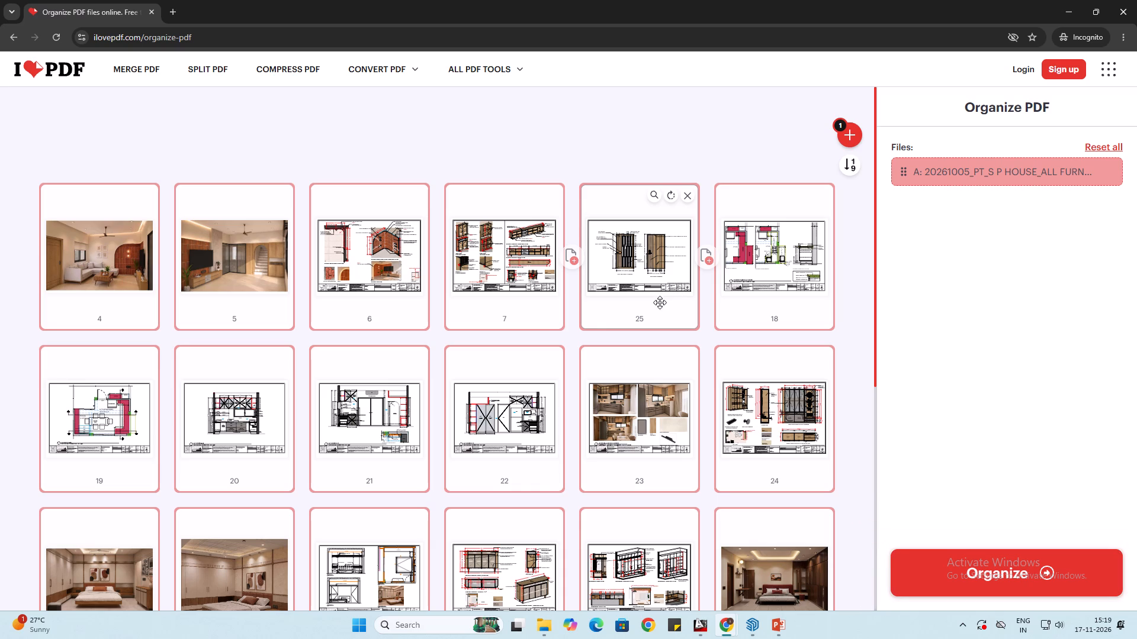
click(528, 145)
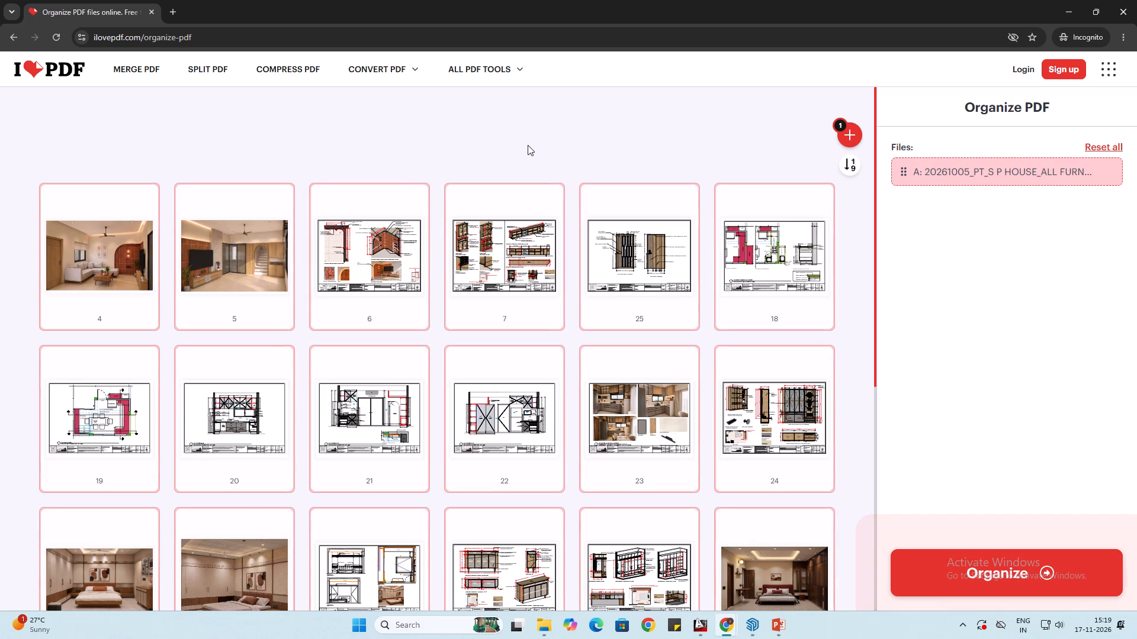
scroll(528, 145, down, 3)
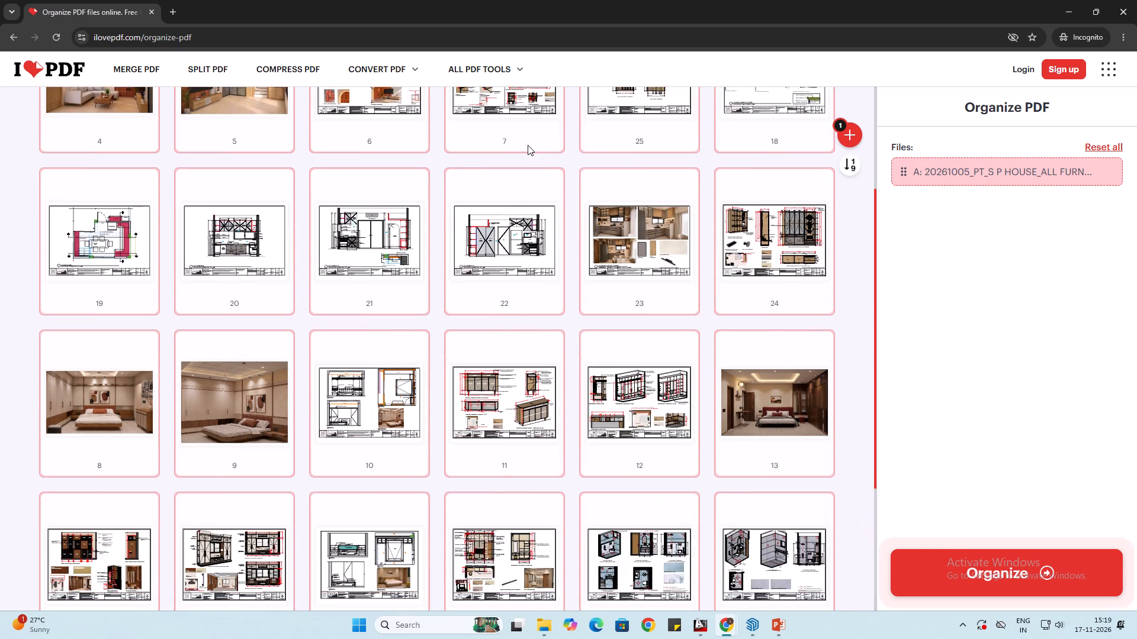
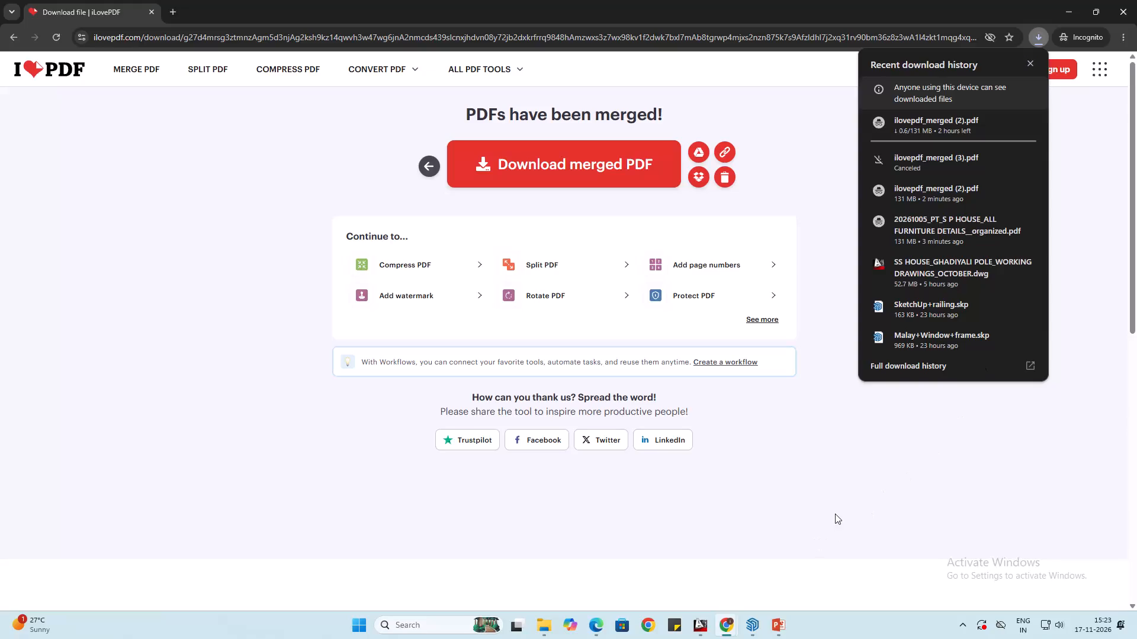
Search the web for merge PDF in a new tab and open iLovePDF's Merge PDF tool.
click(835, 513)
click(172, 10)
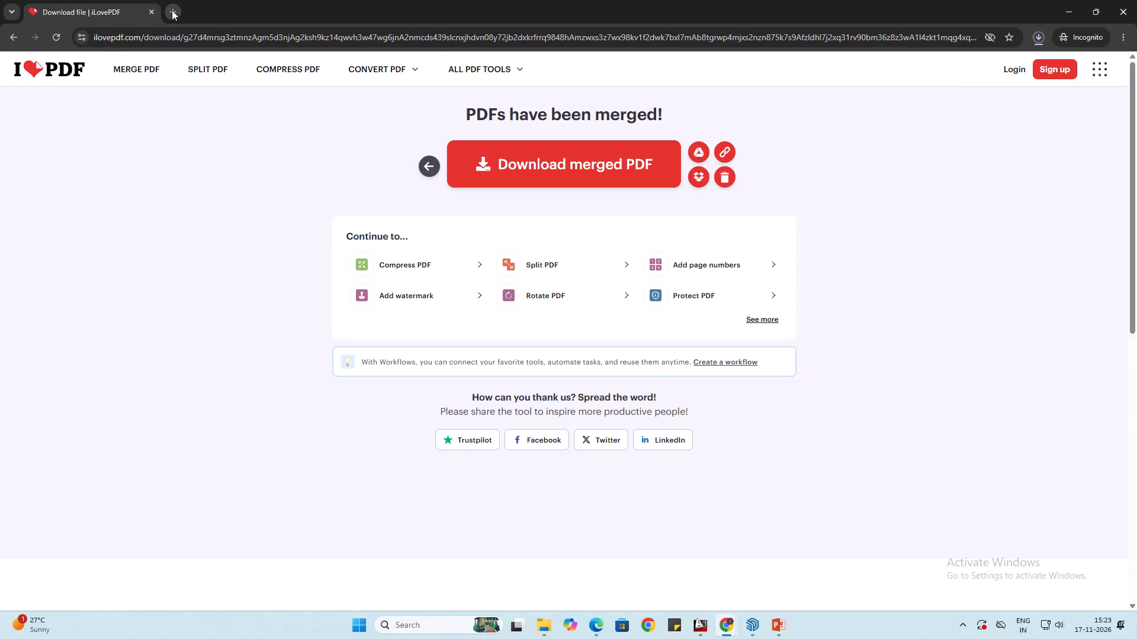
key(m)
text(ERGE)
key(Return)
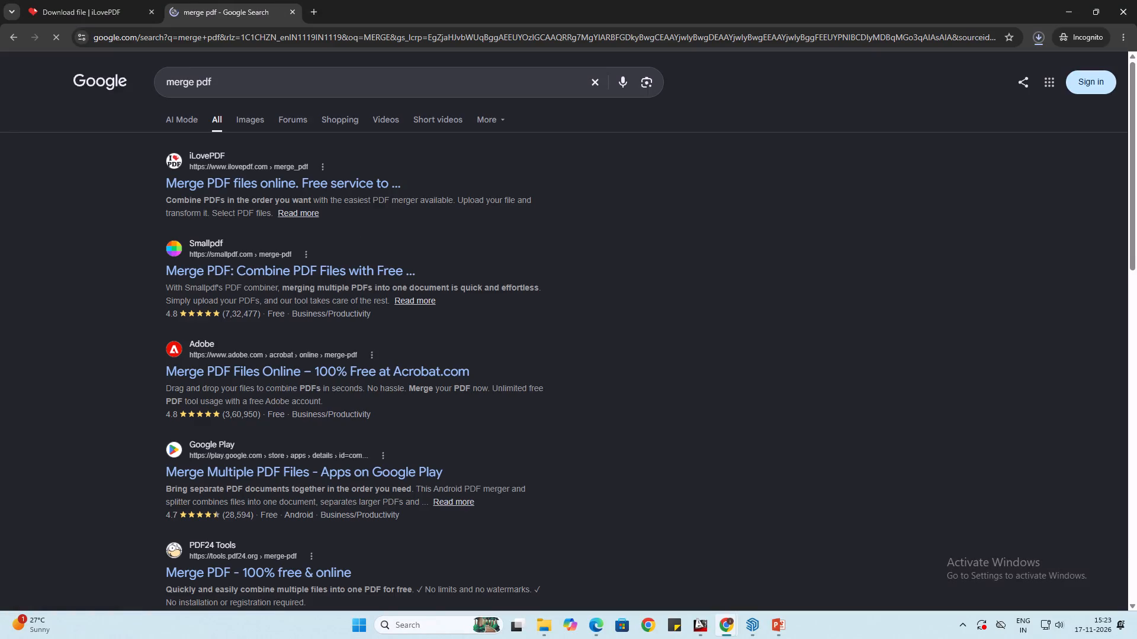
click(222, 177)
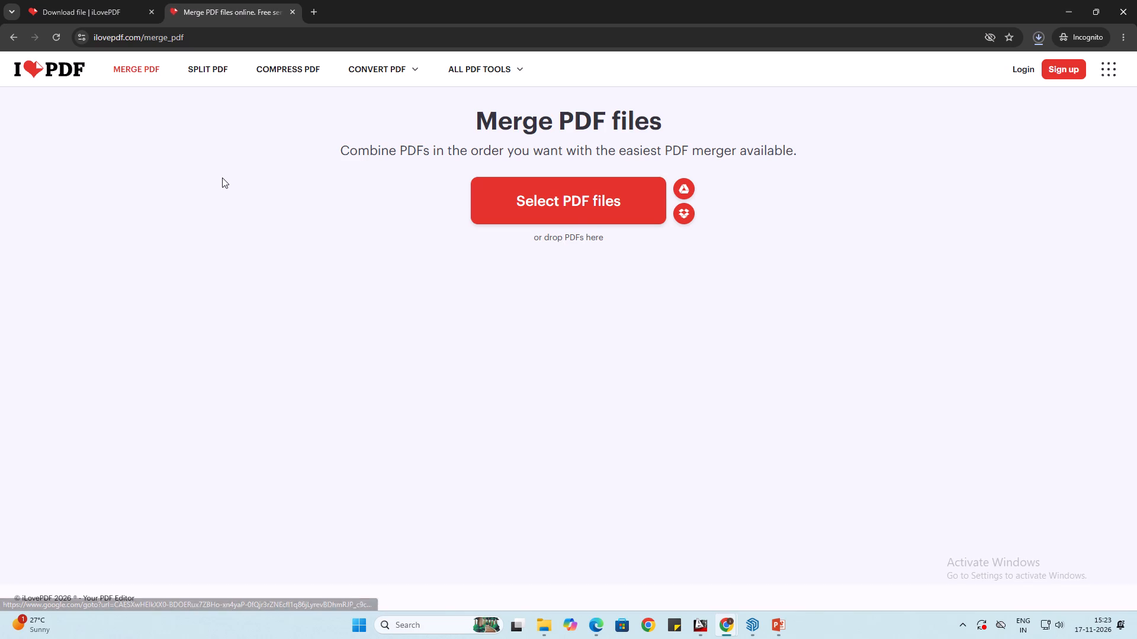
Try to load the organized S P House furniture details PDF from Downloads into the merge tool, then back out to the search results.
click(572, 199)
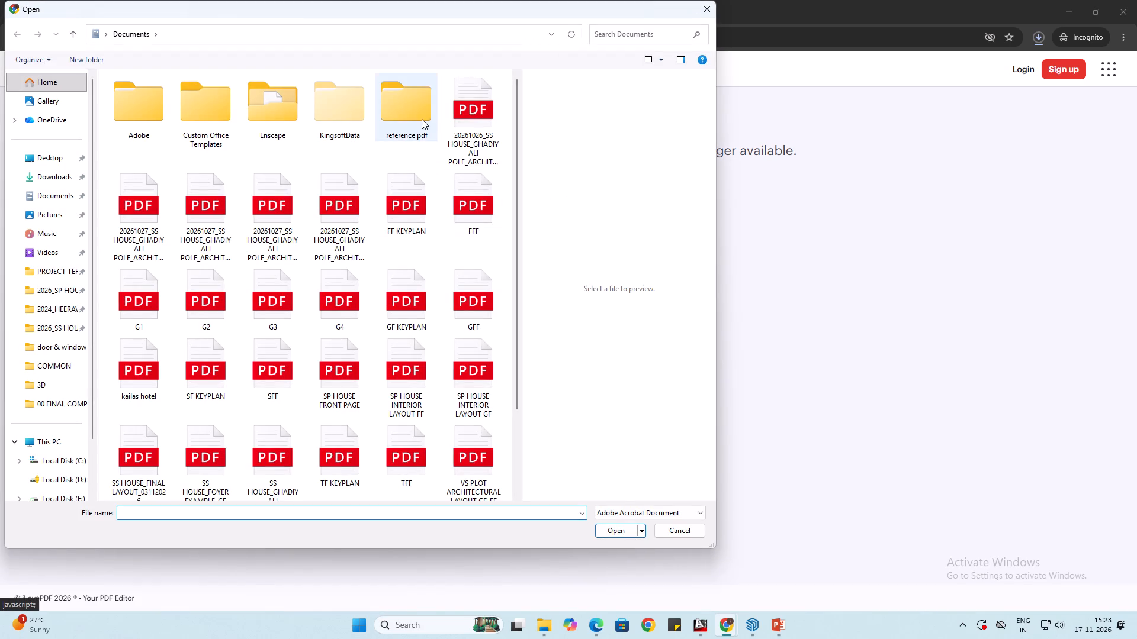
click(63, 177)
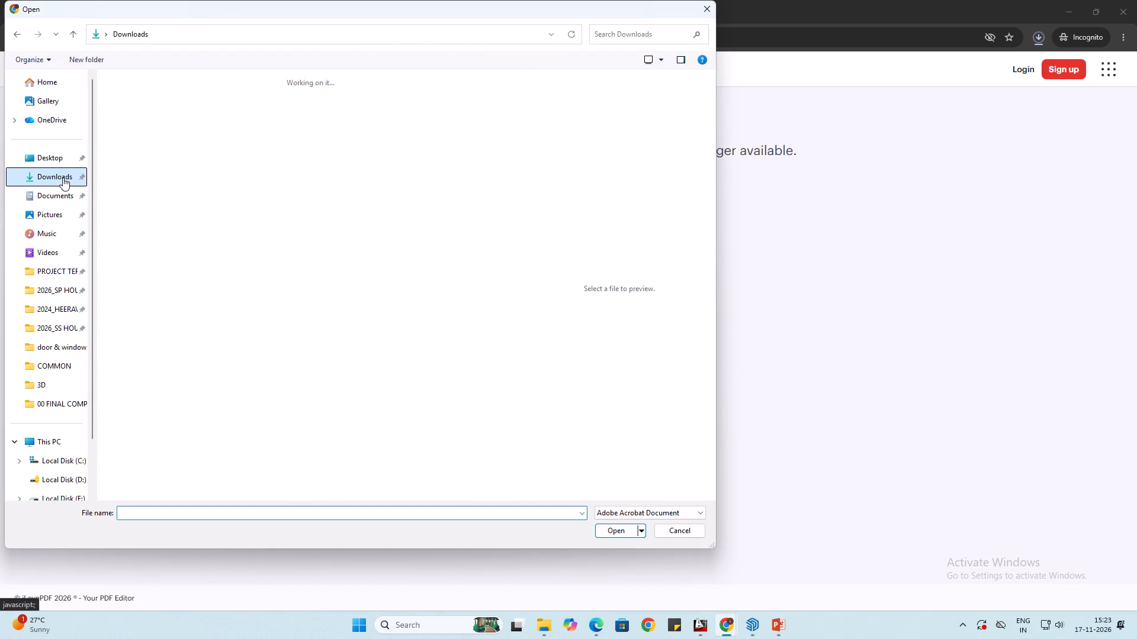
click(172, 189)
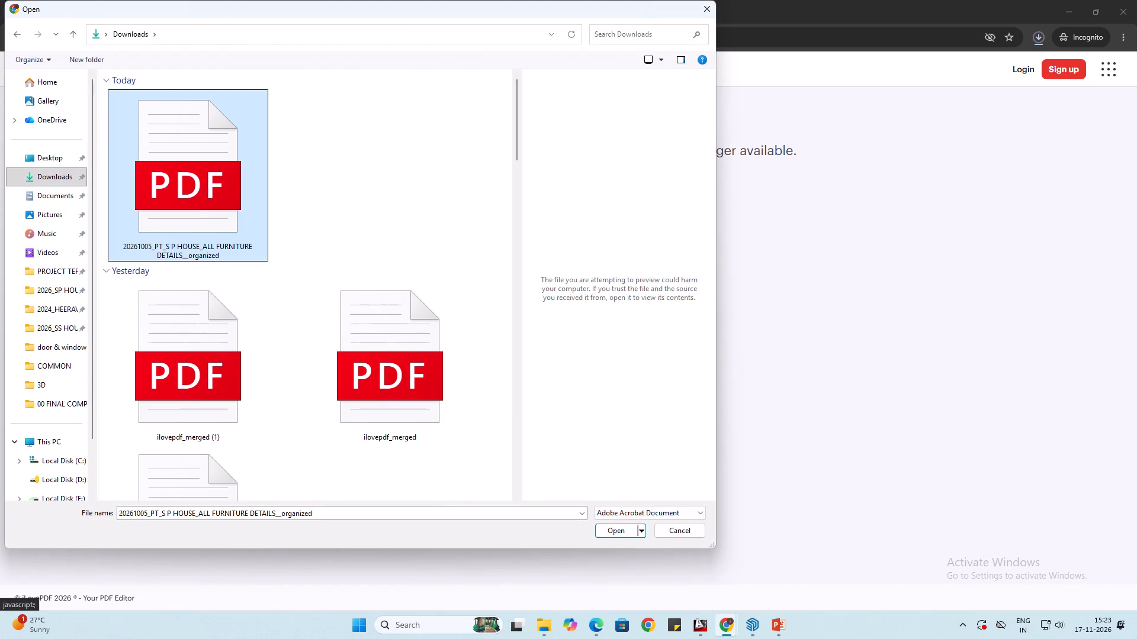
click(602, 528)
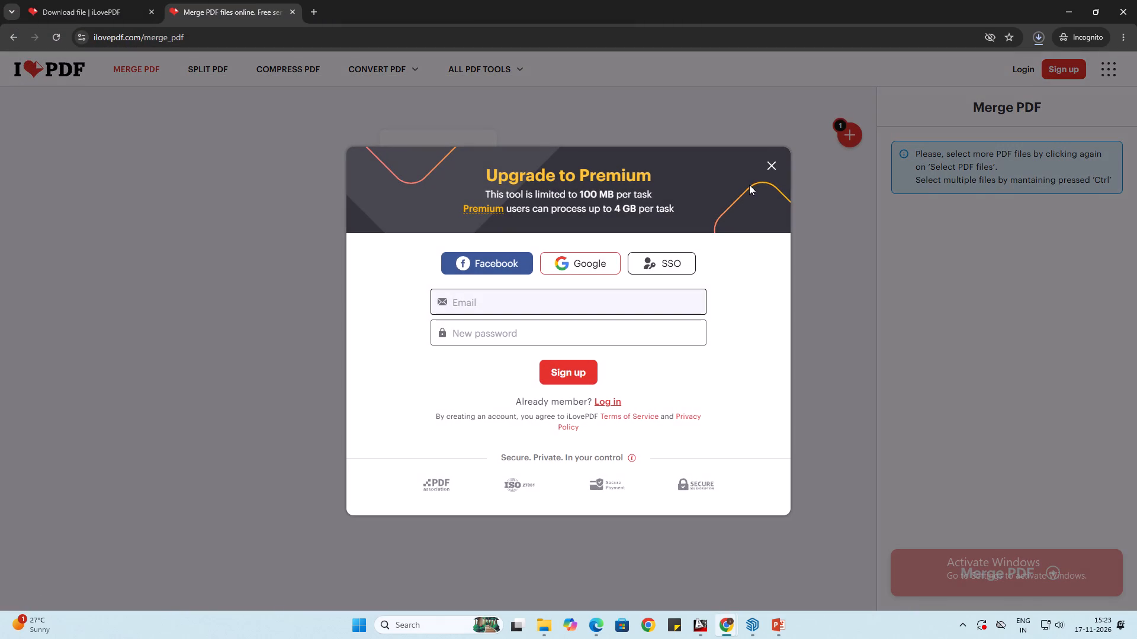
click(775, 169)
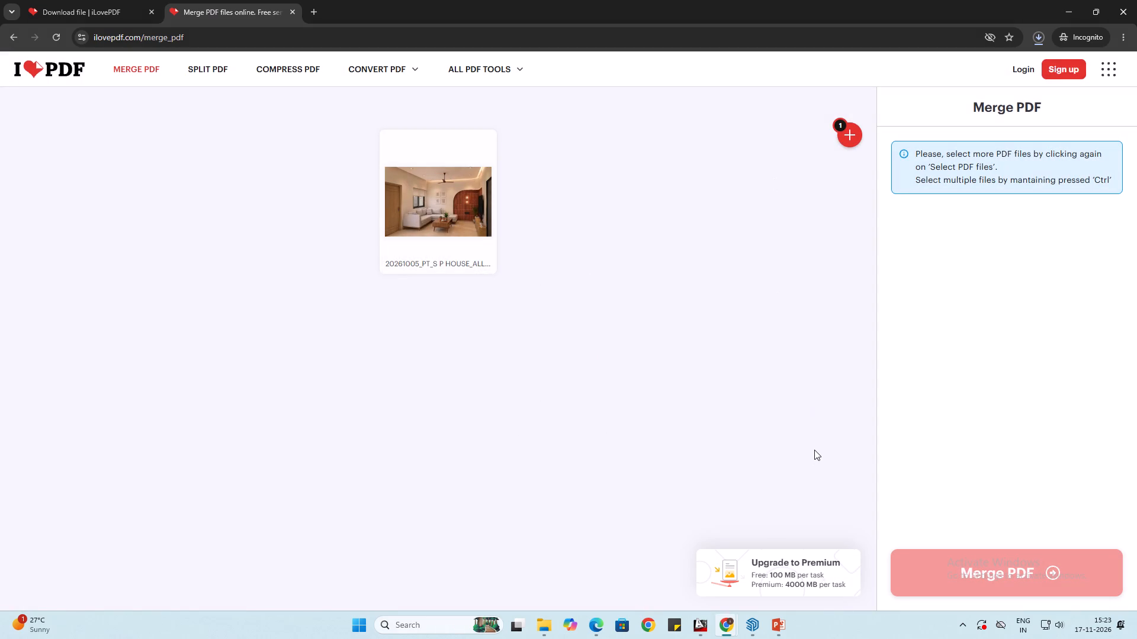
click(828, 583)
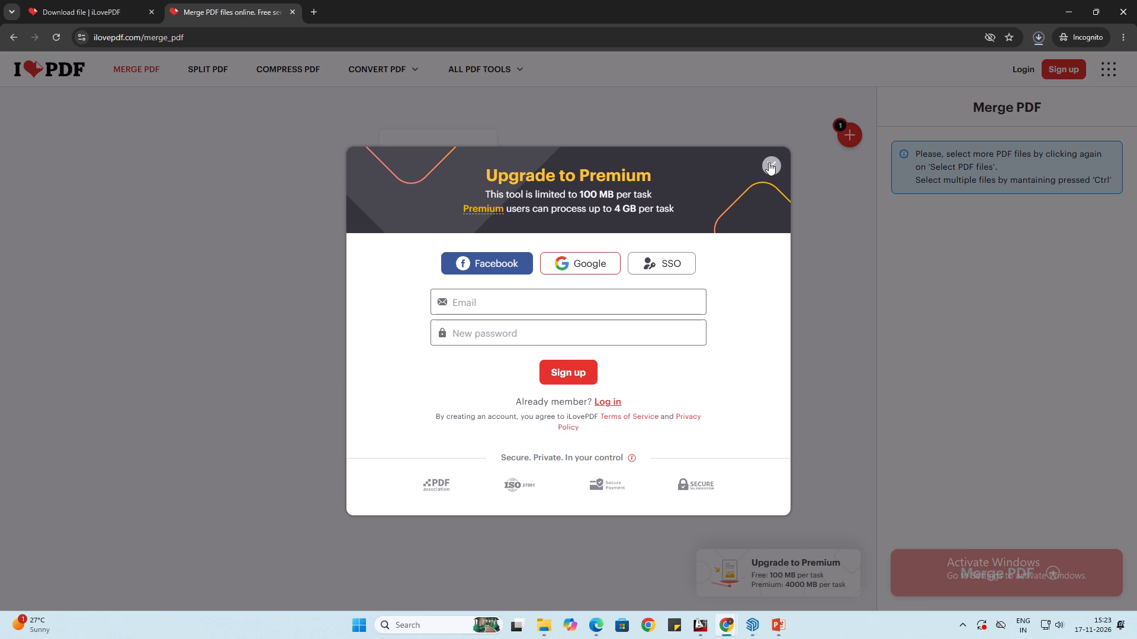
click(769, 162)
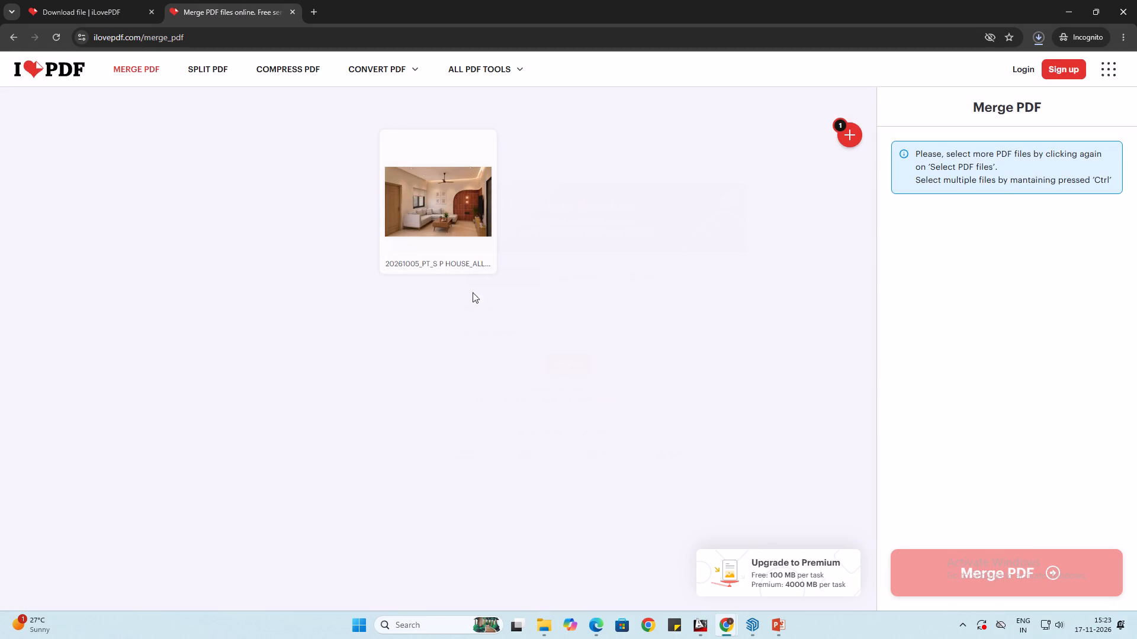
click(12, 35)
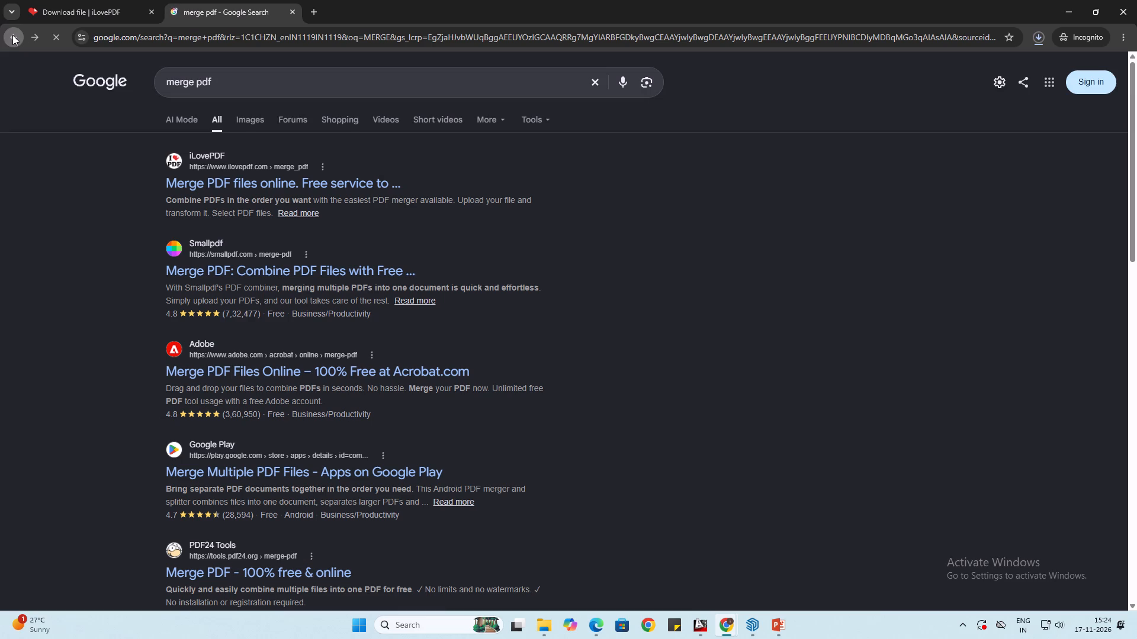
Return to the merged file's download page and check the progress of the running download.
click(60, 0)
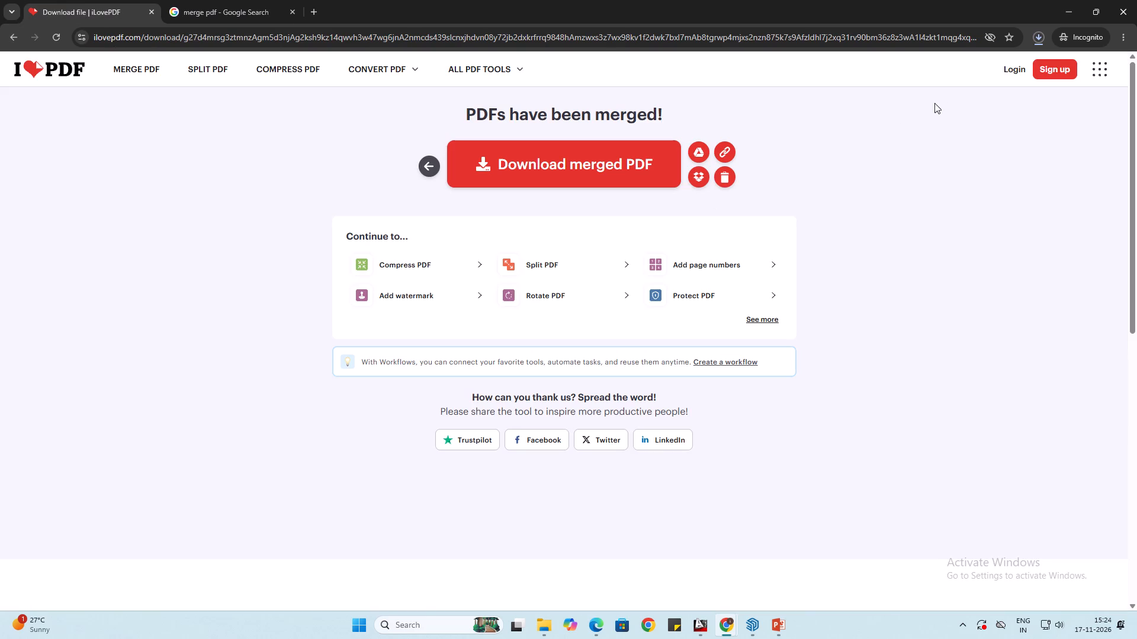
click(1038, 36)
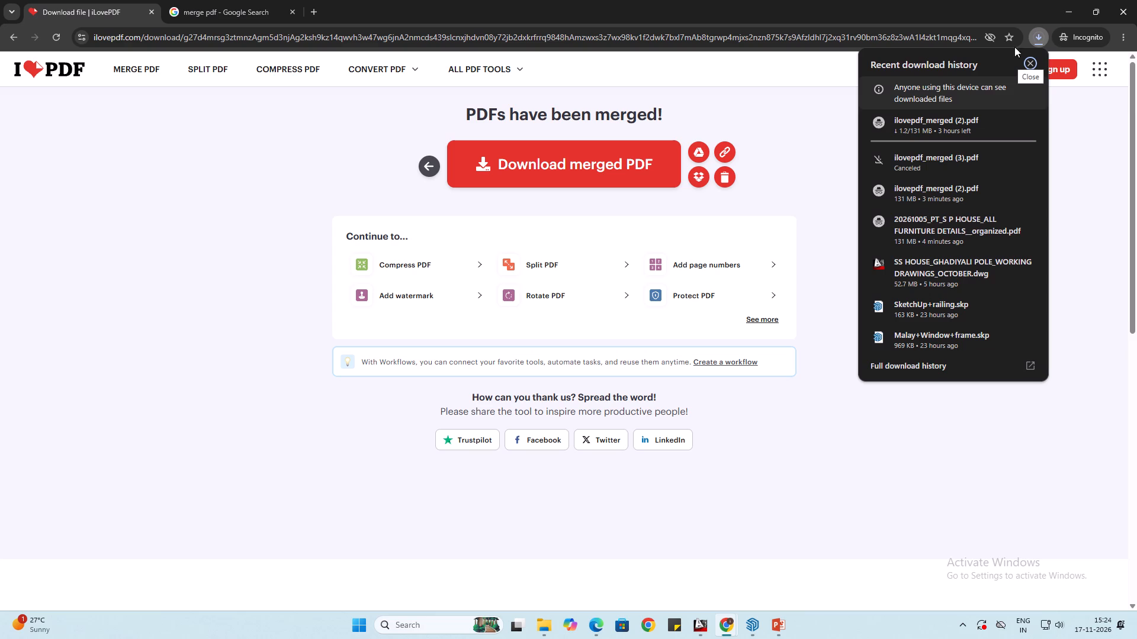
click(212, 0)
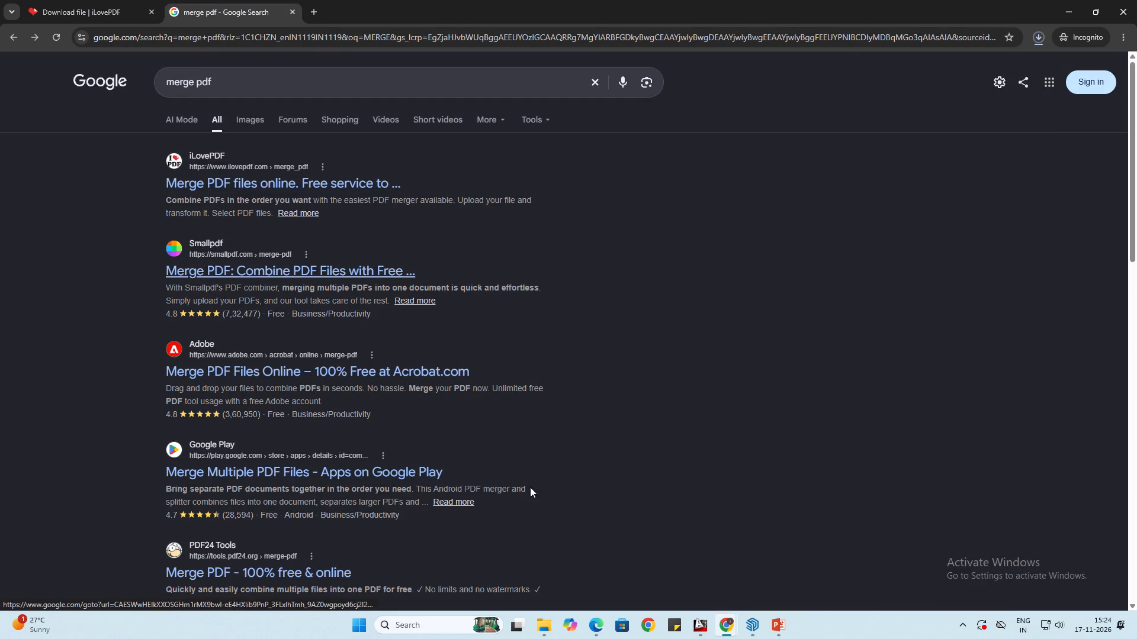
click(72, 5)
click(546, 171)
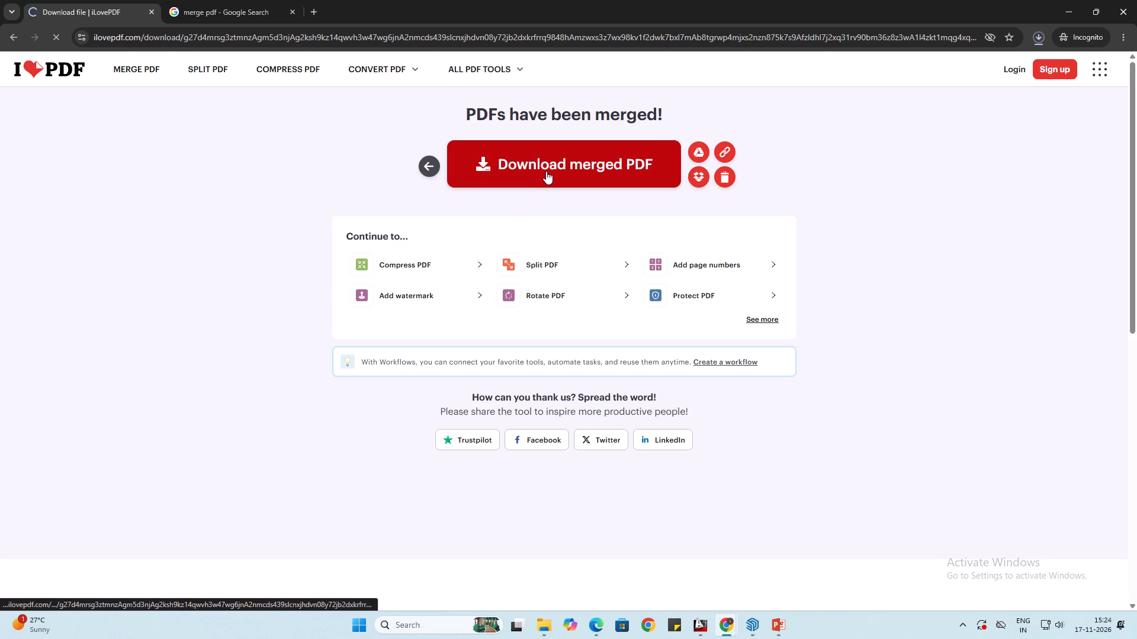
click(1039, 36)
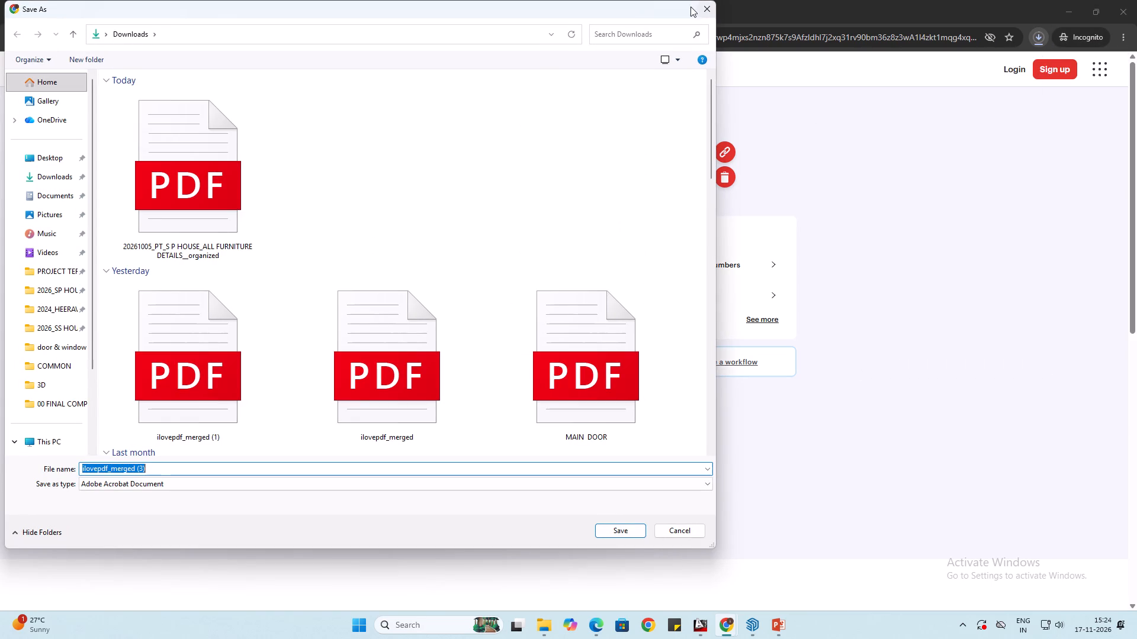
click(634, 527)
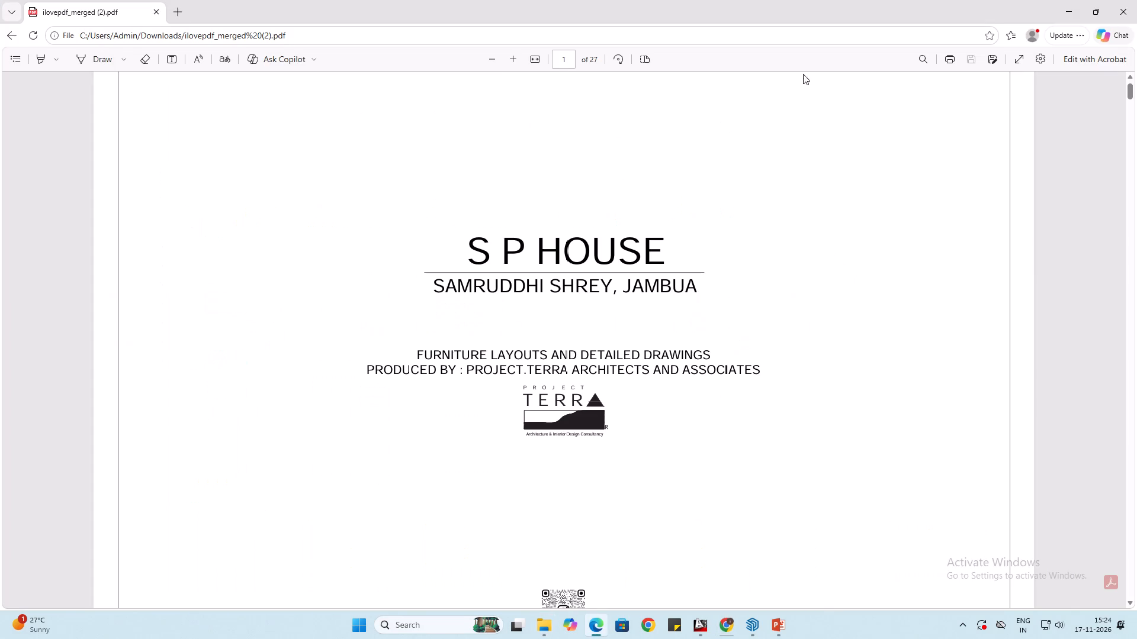
click(1072, 12)
click(1072, 12)
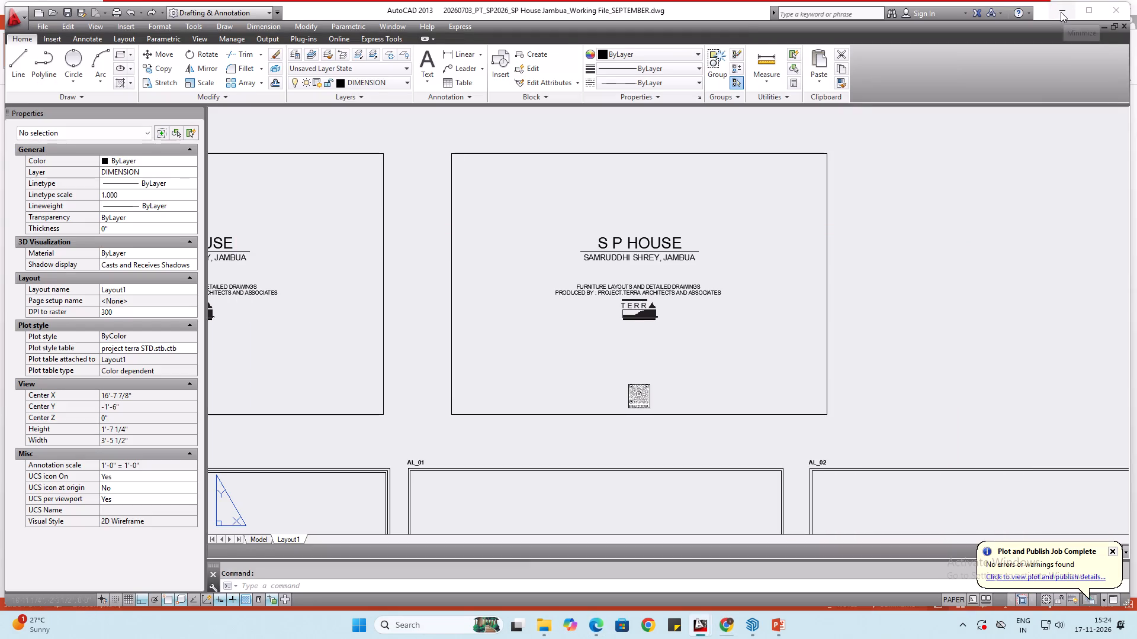
click(1061, 12)
Close the PowerPoint file Presentation1 without saving its changes.
click(1133, 8)
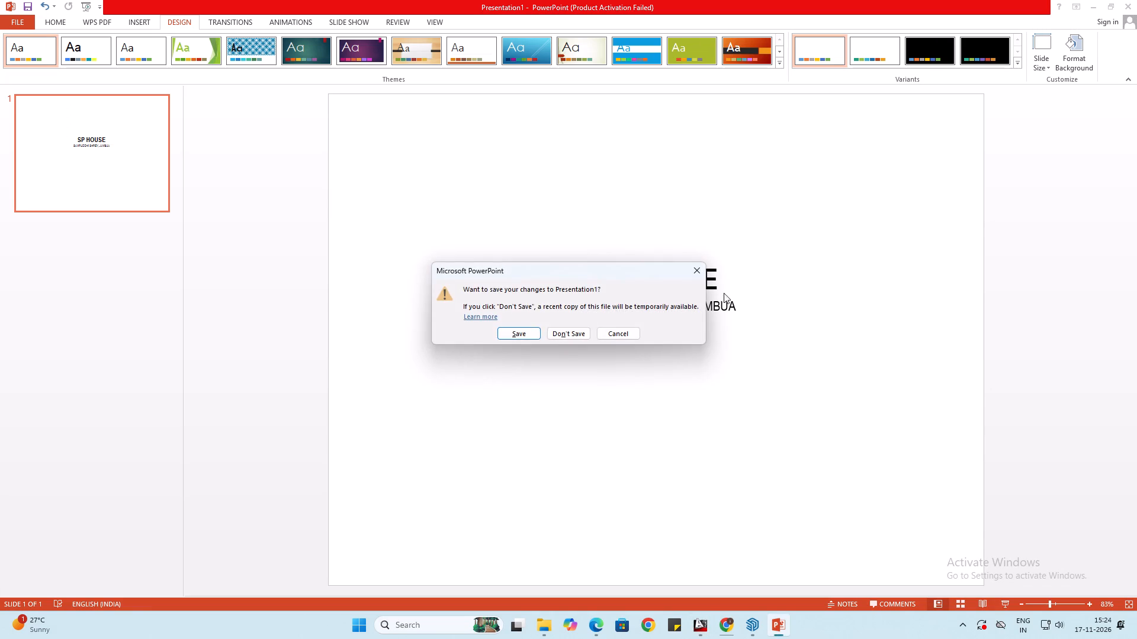
click(566, 338)
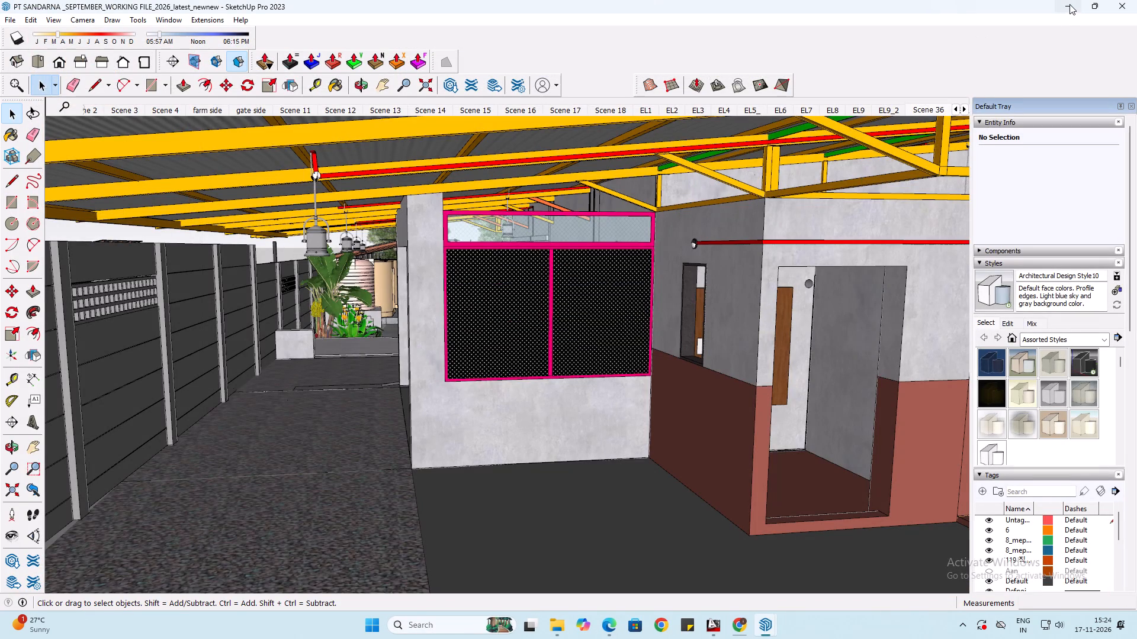
Minimize the PT SANDARNA model in SketchUp, and save and close the s s house ghadiyali pole model.
click(1069, 4)
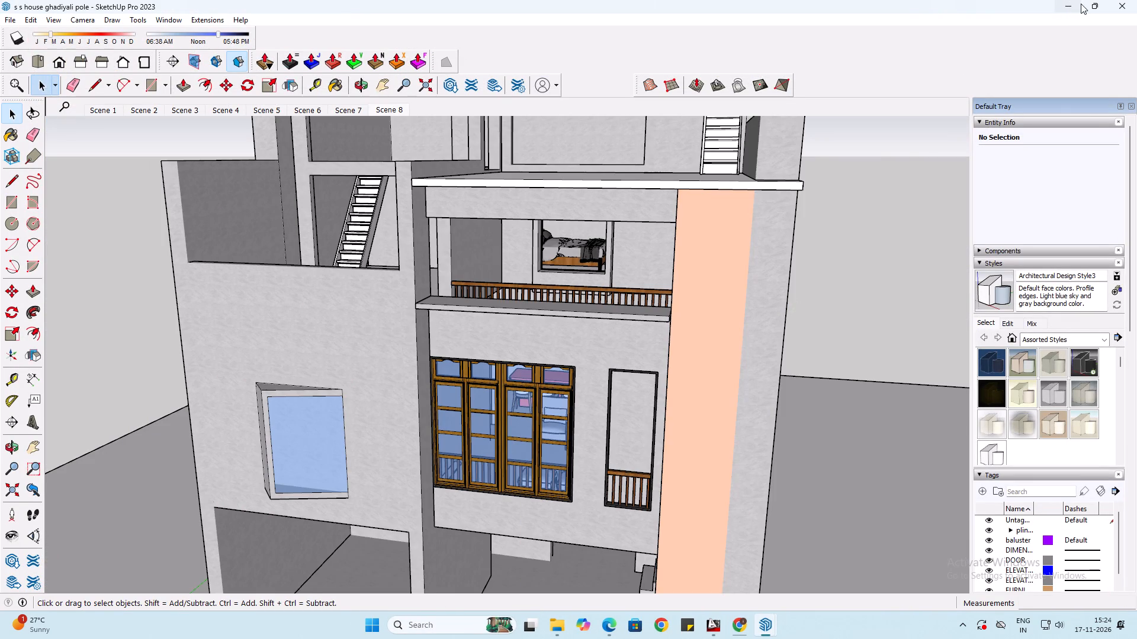
scroll(693, 312, down, 3)
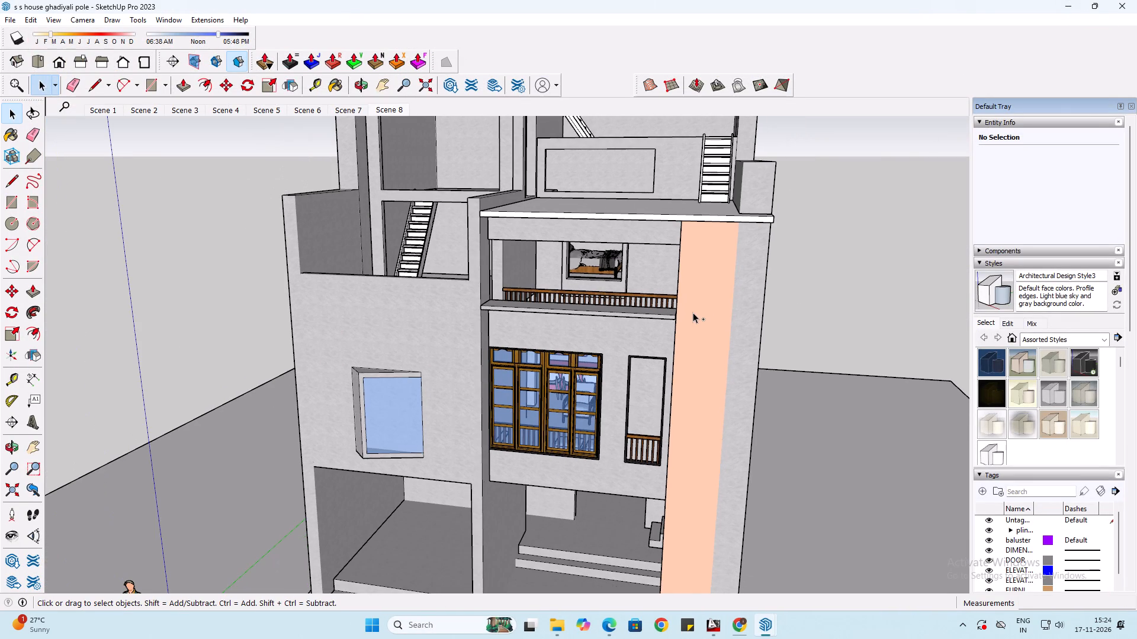
key(ctrl+s)
scroll(693, 312, down, 1)
scroll(693, 312, up, 1)
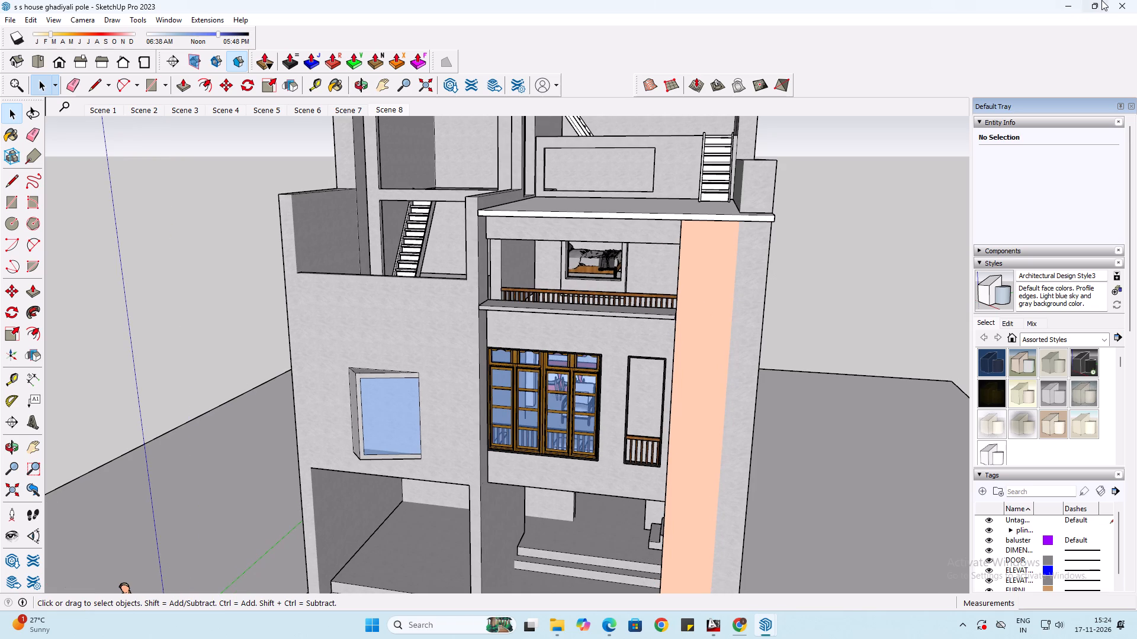
click(1125, 0)
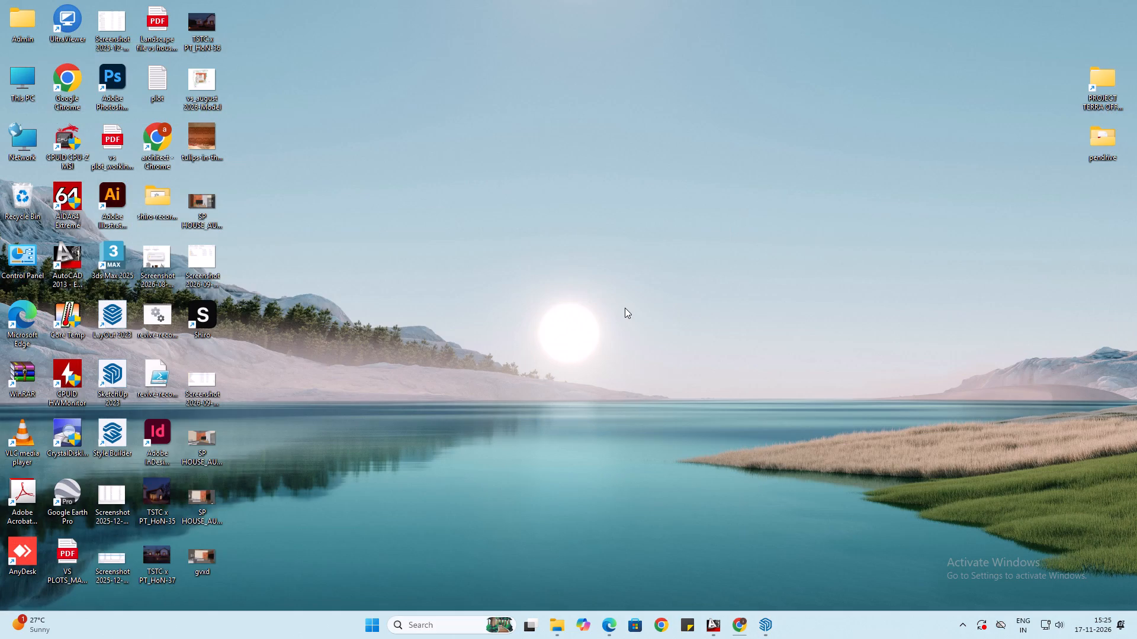
Open the Recycle Bin and look through its deleted files and folders, starting from the beginning of the list.
double_click(19, 206)
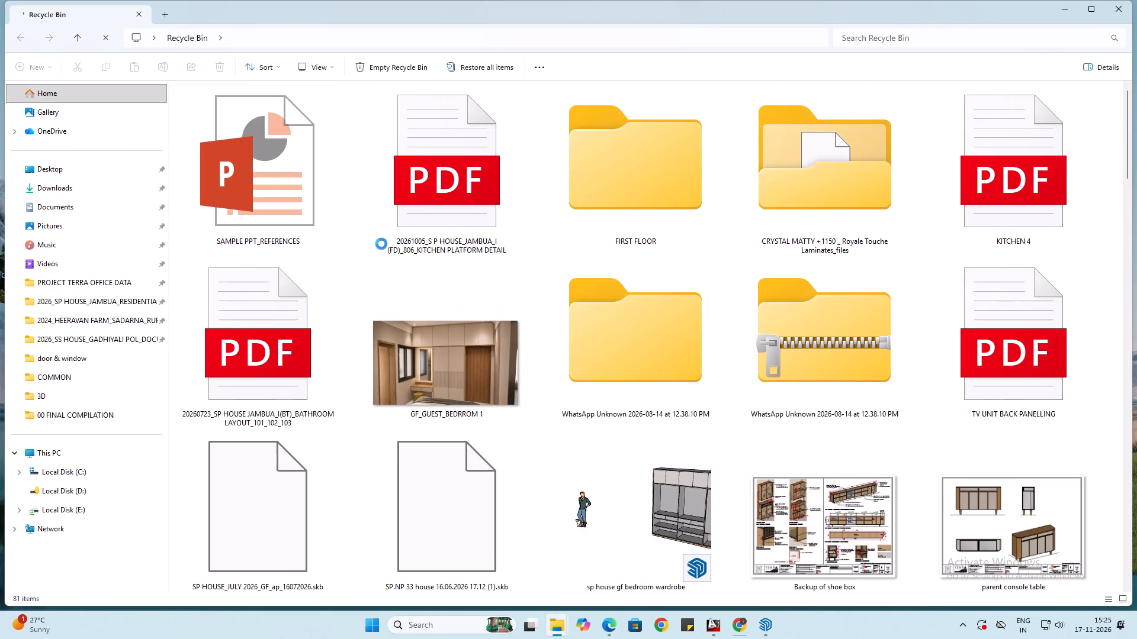
scroll(480, 192, up, 3)
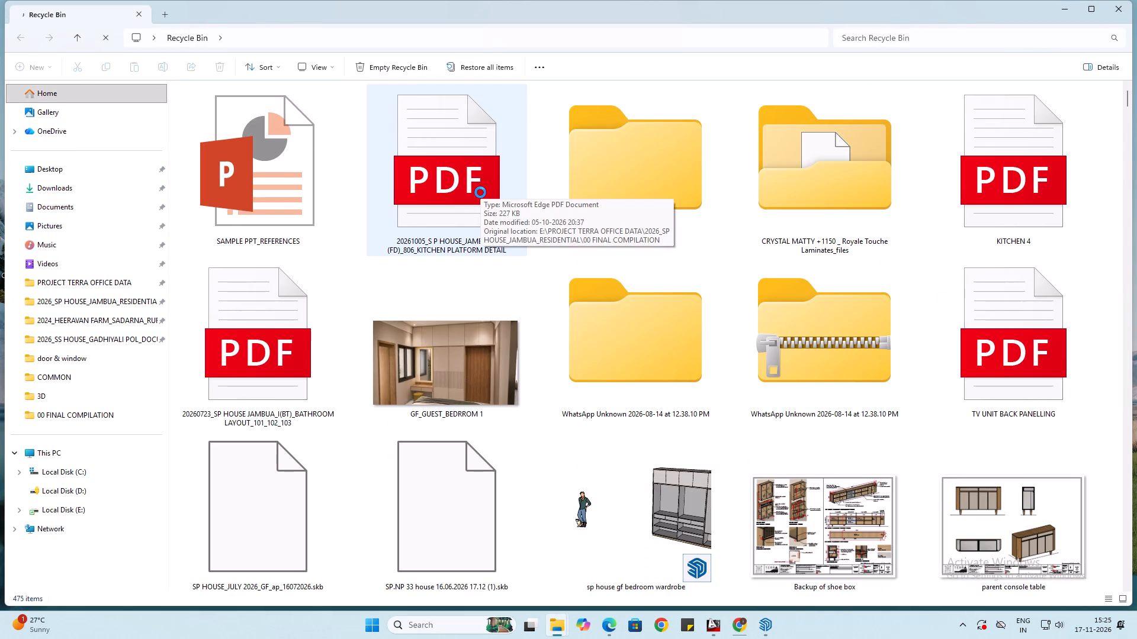
scroll(480, 192, up, 4)
scroll(480, 192, down, 2)
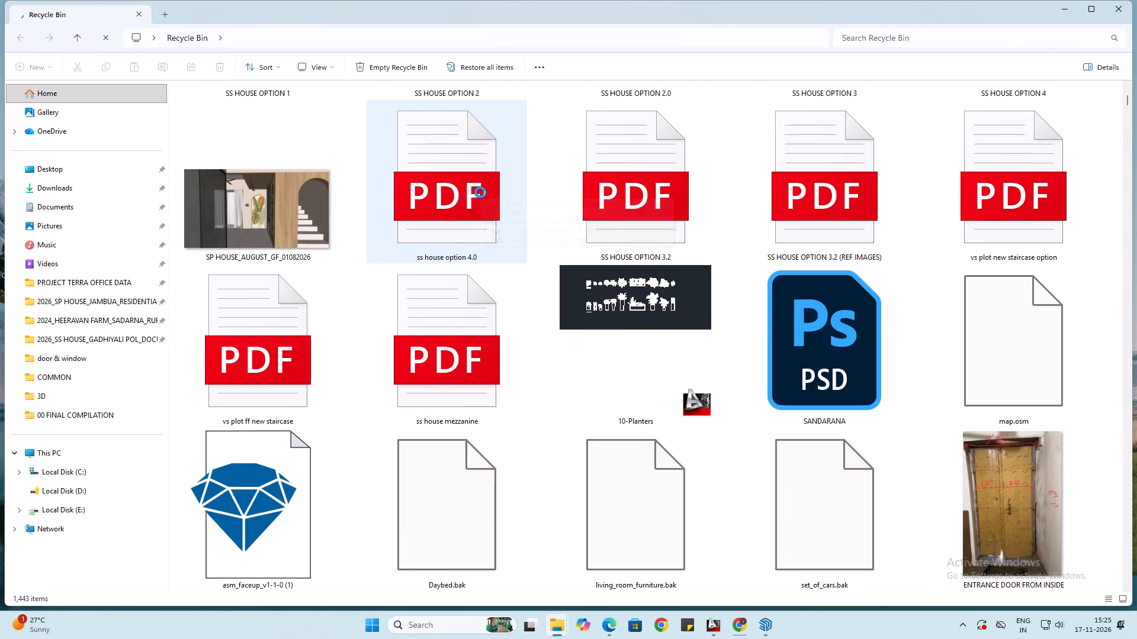
scroll(480, 192, up, 1)
scroll(480, 192, down, 20)
scroll(480, 192, down, 3)
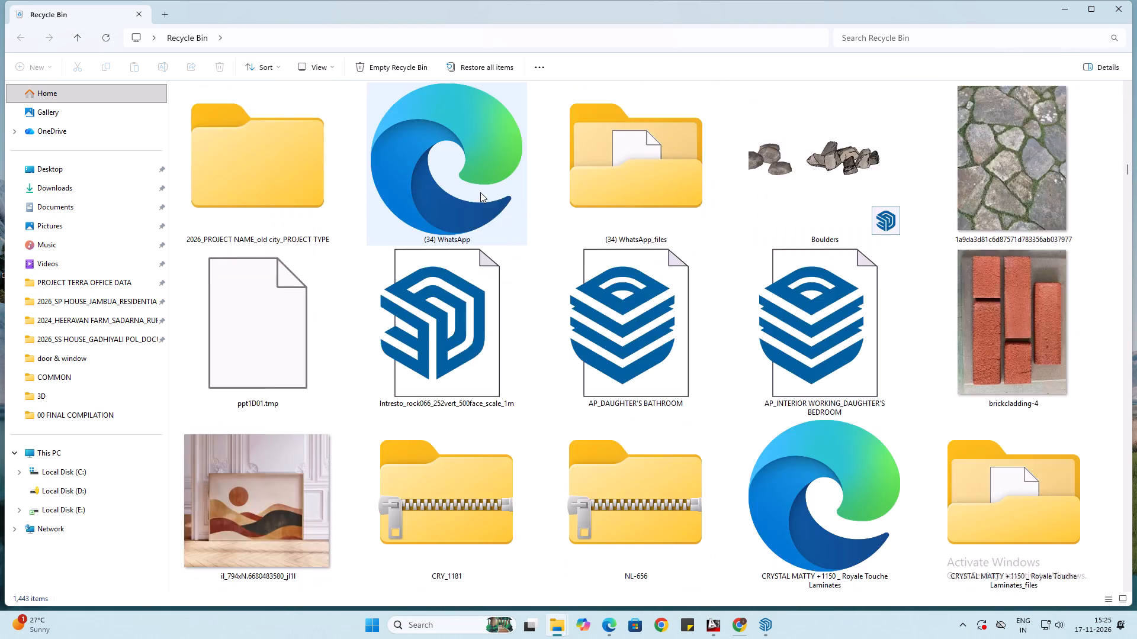
scroll(480, 192, down, 17)
scroll(480, 192, down, 10)
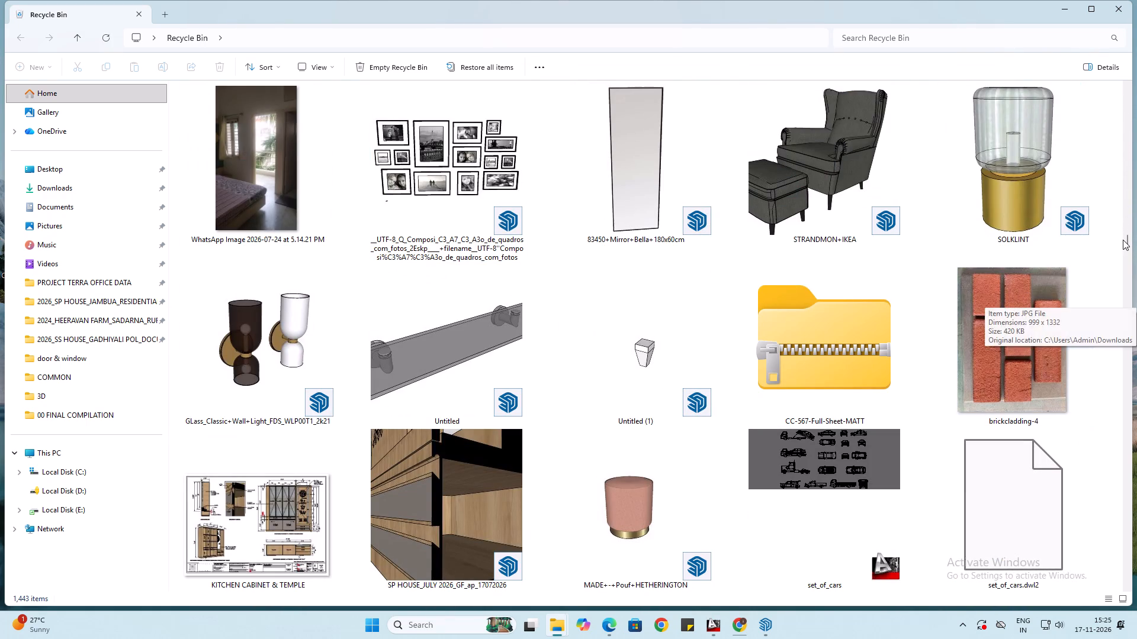
Go to the end of the Recycle Bin list and examine the deleted items from there back upward.
drag(1127, 240, 1128, 601)
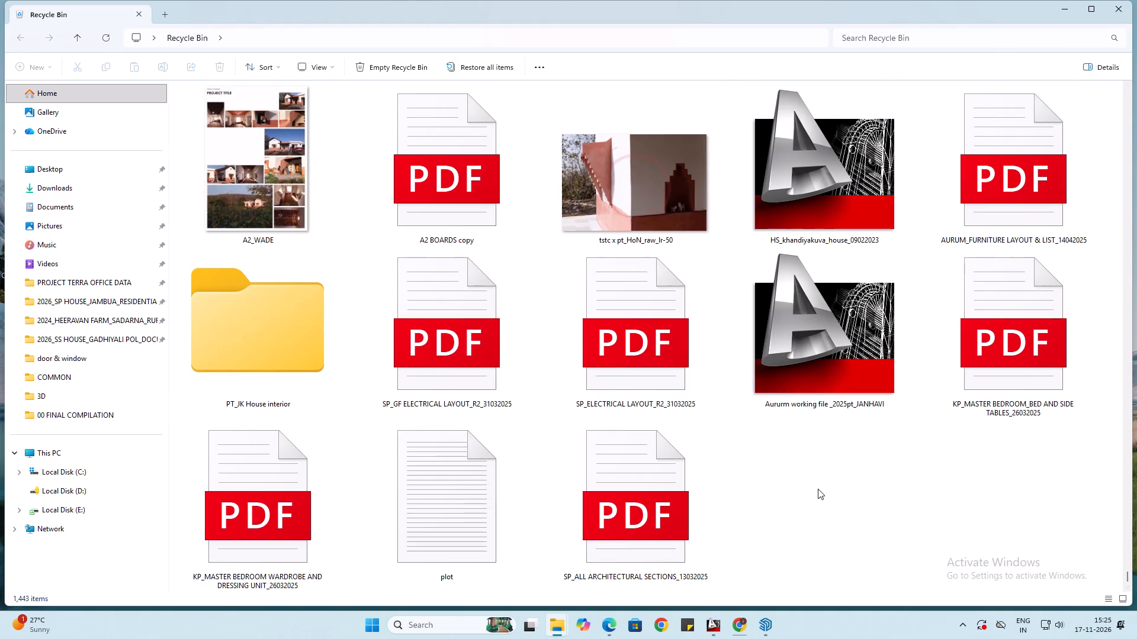
scroll(818, 489, up, 2)
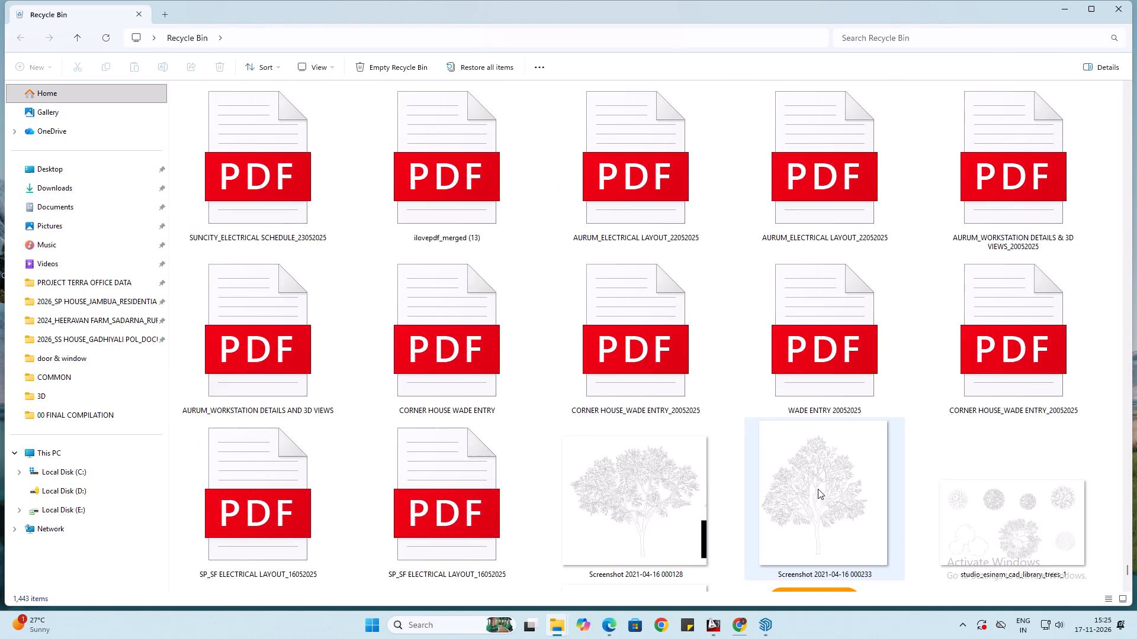
scroll(818, 489, up, 5)
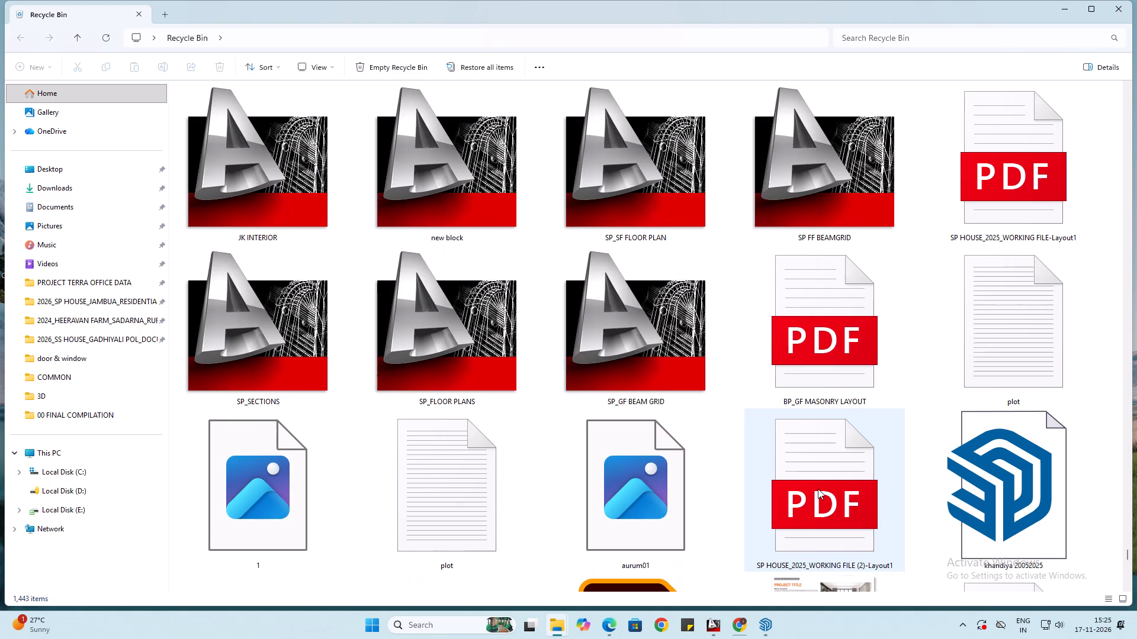
scroll(818, 489, up, 3)
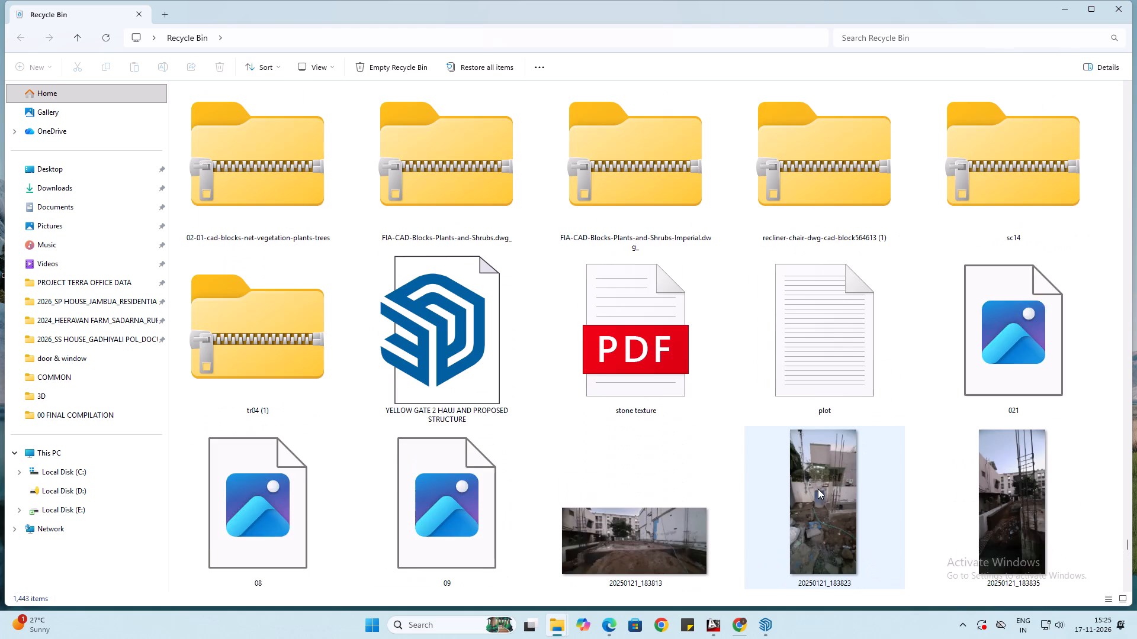
scroll(818, 489, up, 3)
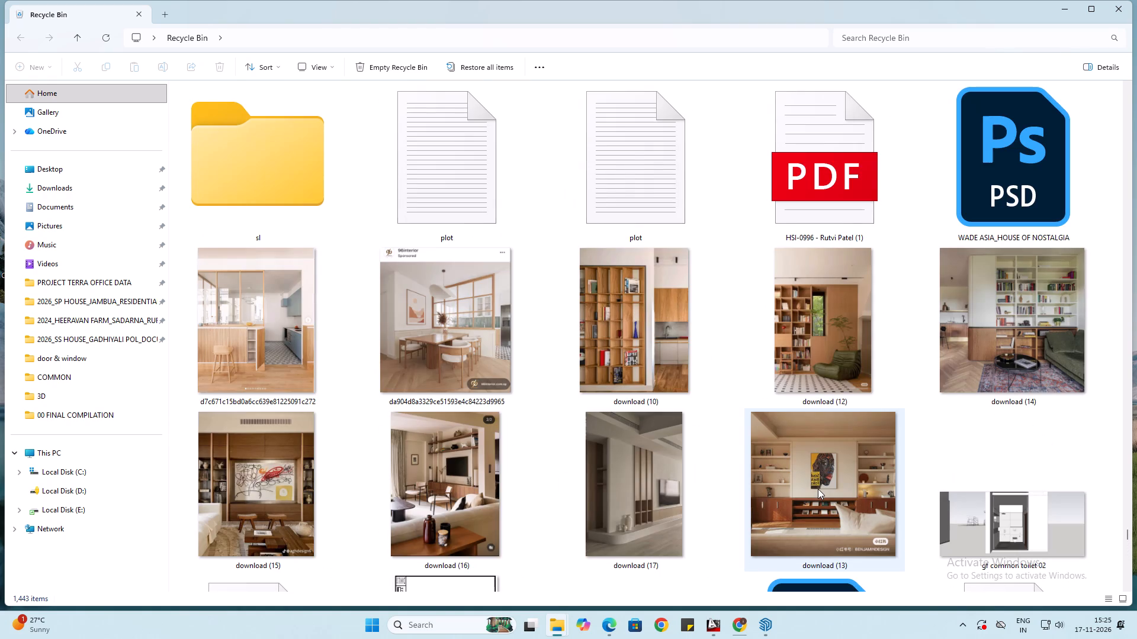
scroll(818, 489, up, 3)
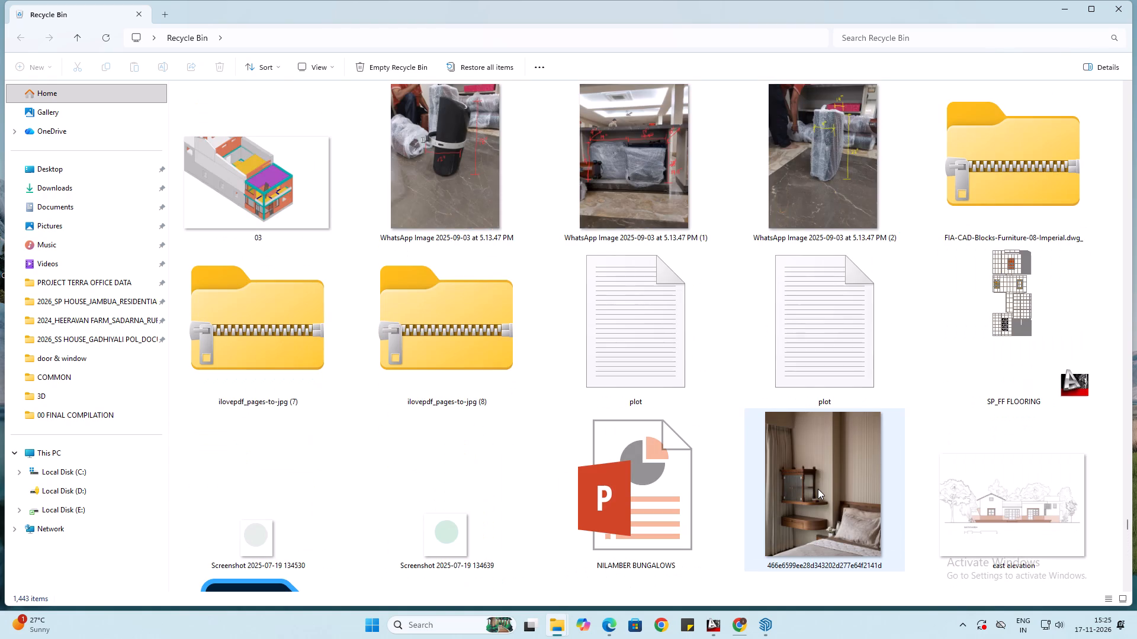
scroll(818, 489, up, 1)
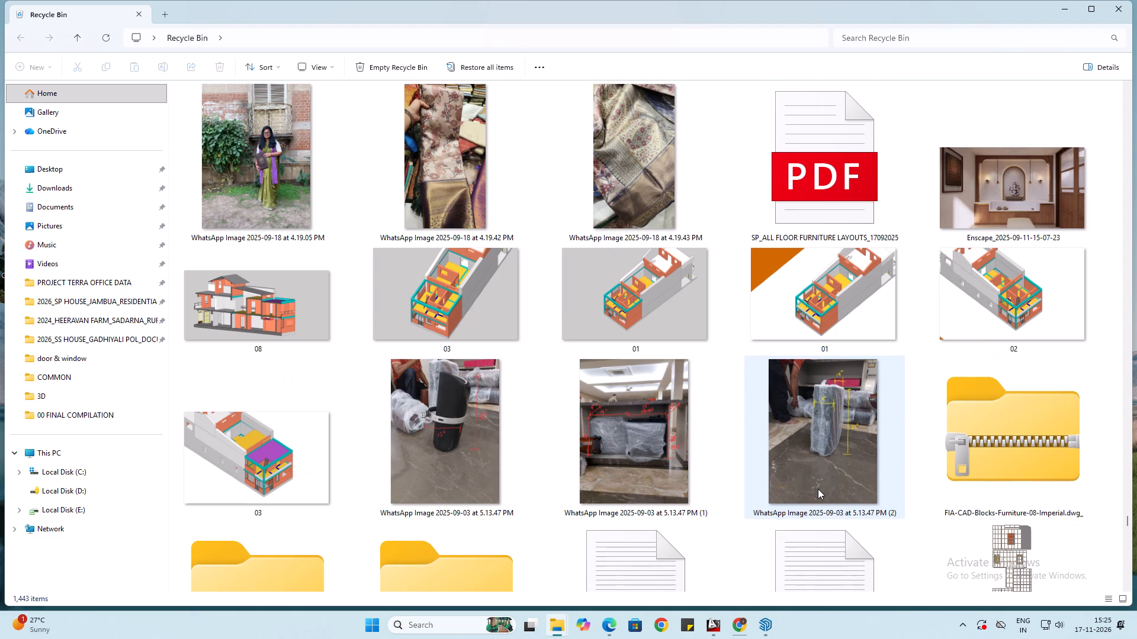
scroll(818, 489, up, 1)
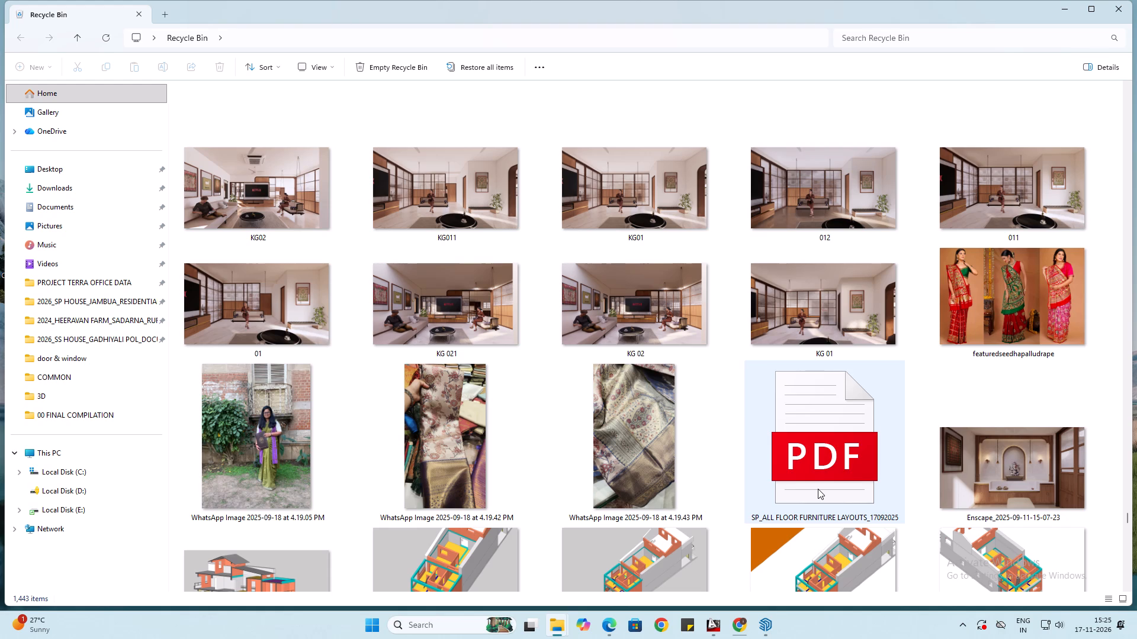
scroll(818, 489, up, 1)
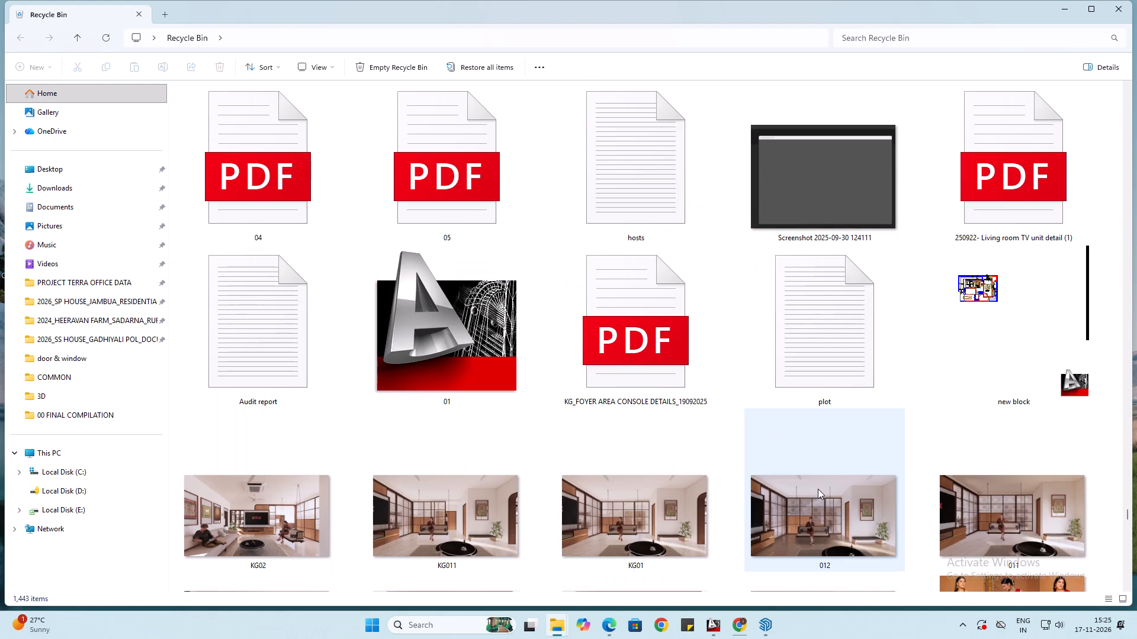
scroll(818, 489, up, 1)
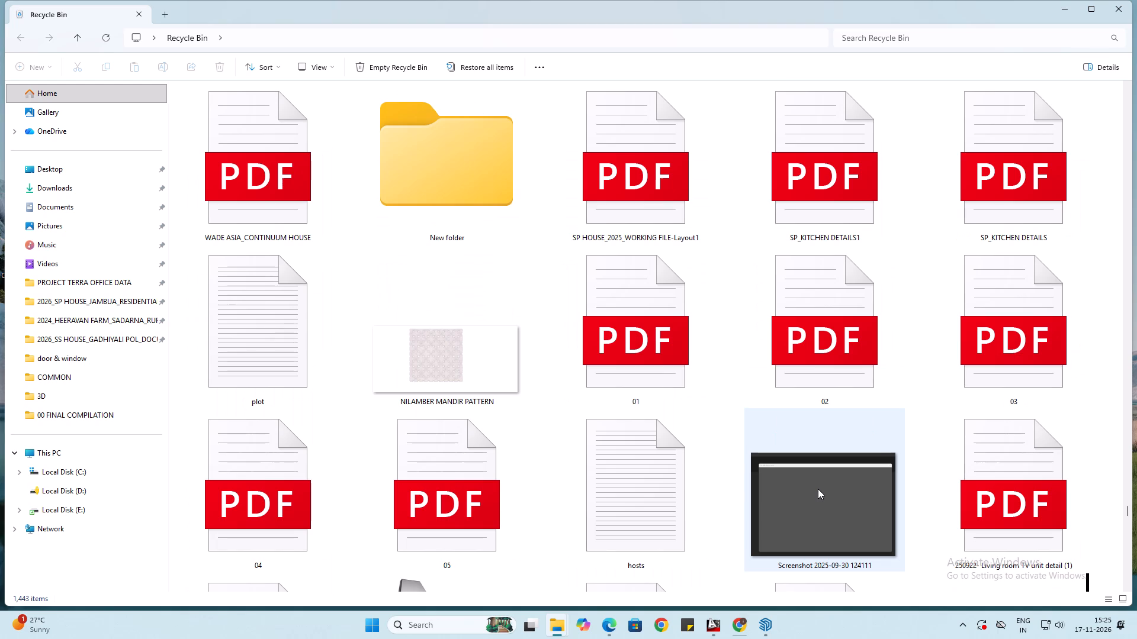
scroll(818, 489, up, 1)
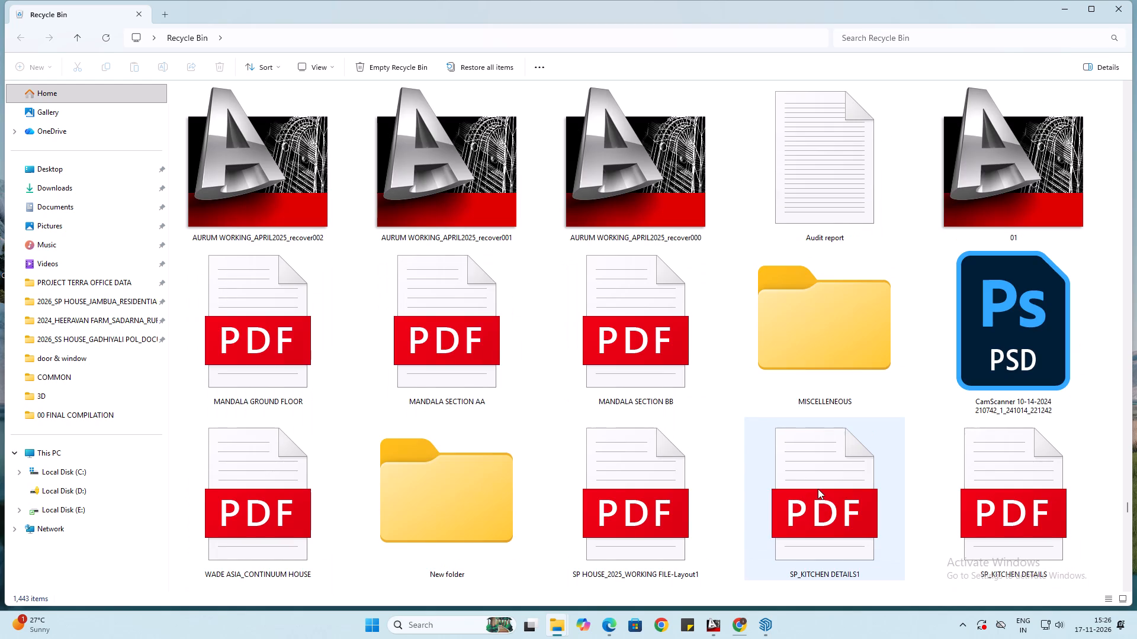
scroll(818, 489, up, 1)
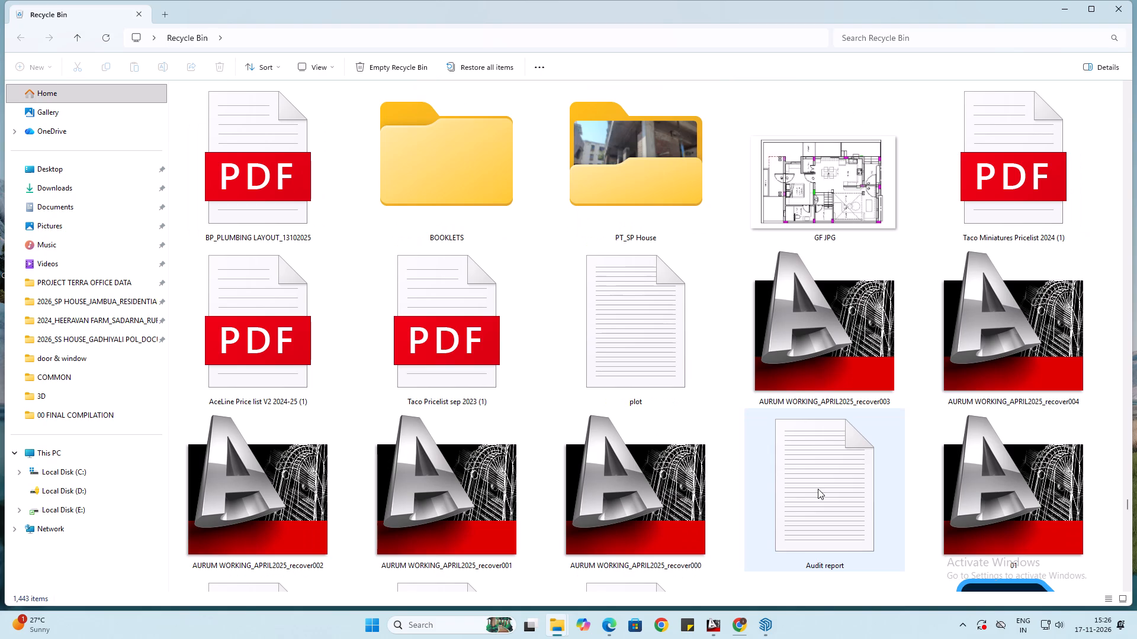
View the properties of the deleted PDF Taco Miniatures Pricelist 2024 (1), and close them without restoring it.
double_click(1013, 205)
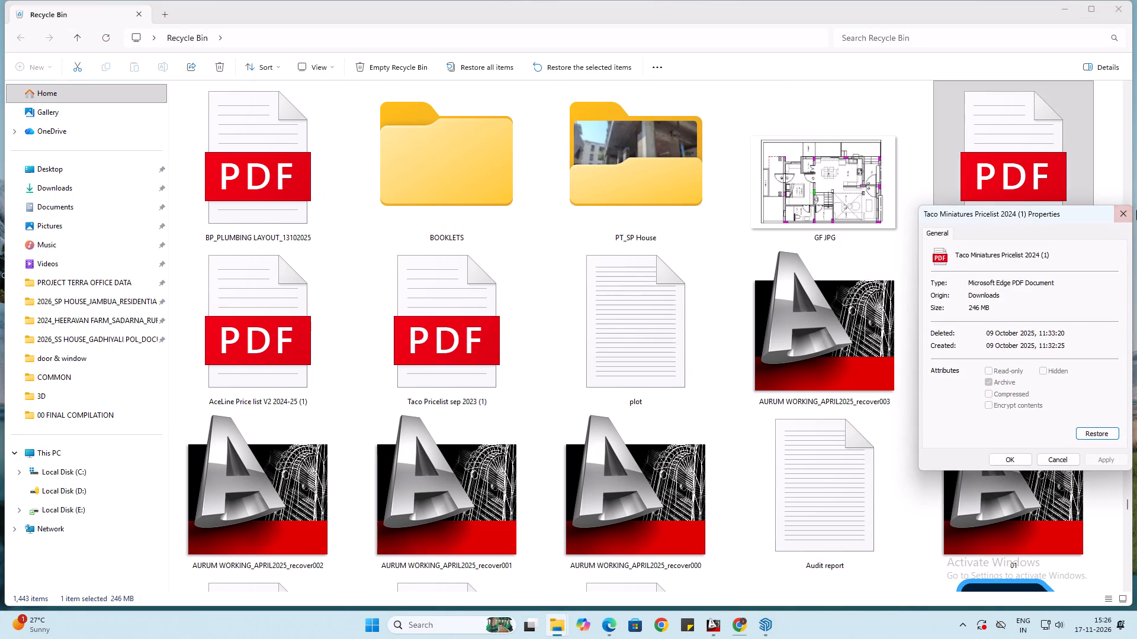
click(1123, 218)
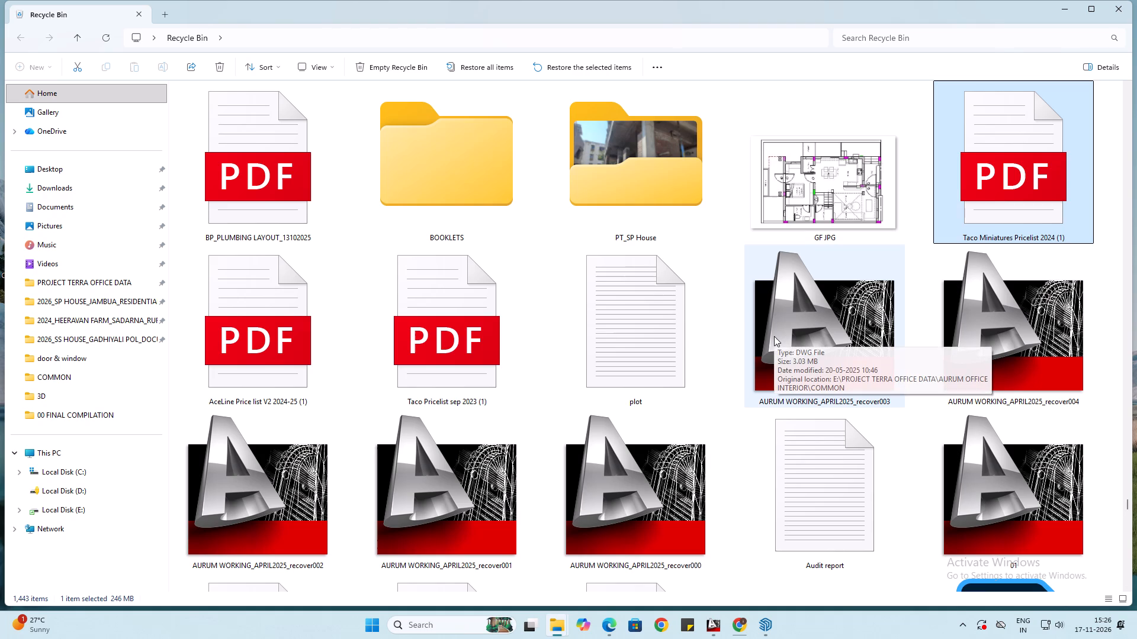
View the properties of the deleted BOOKLETS folder and close them without restoring it.
scroll(774, 336, up, 1)
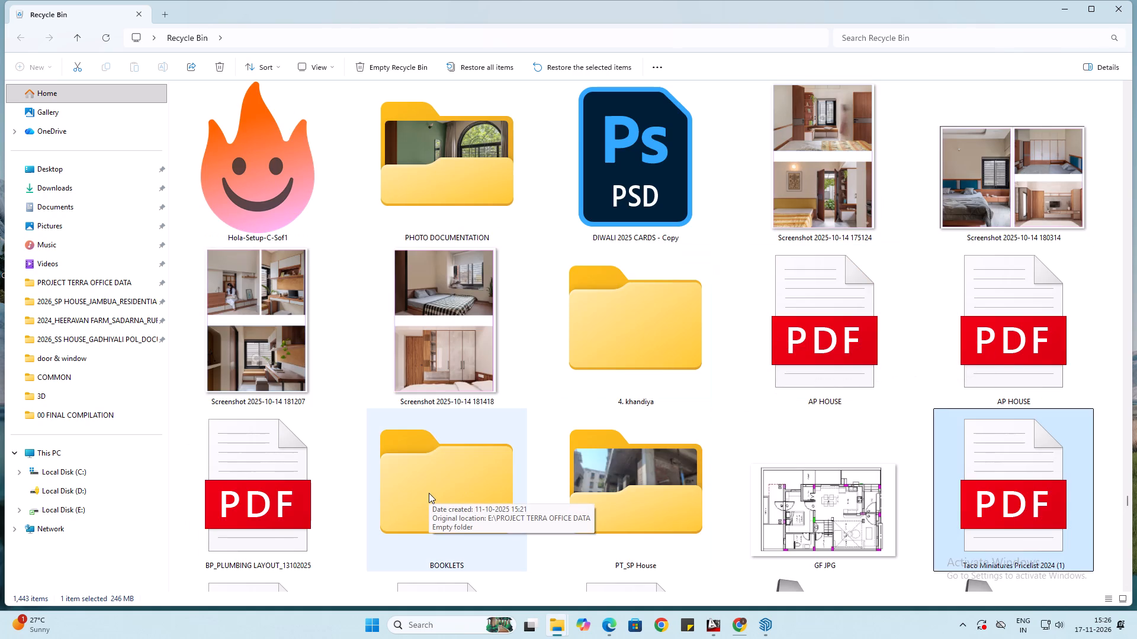
double_click(429, 493)
click(634, 350)
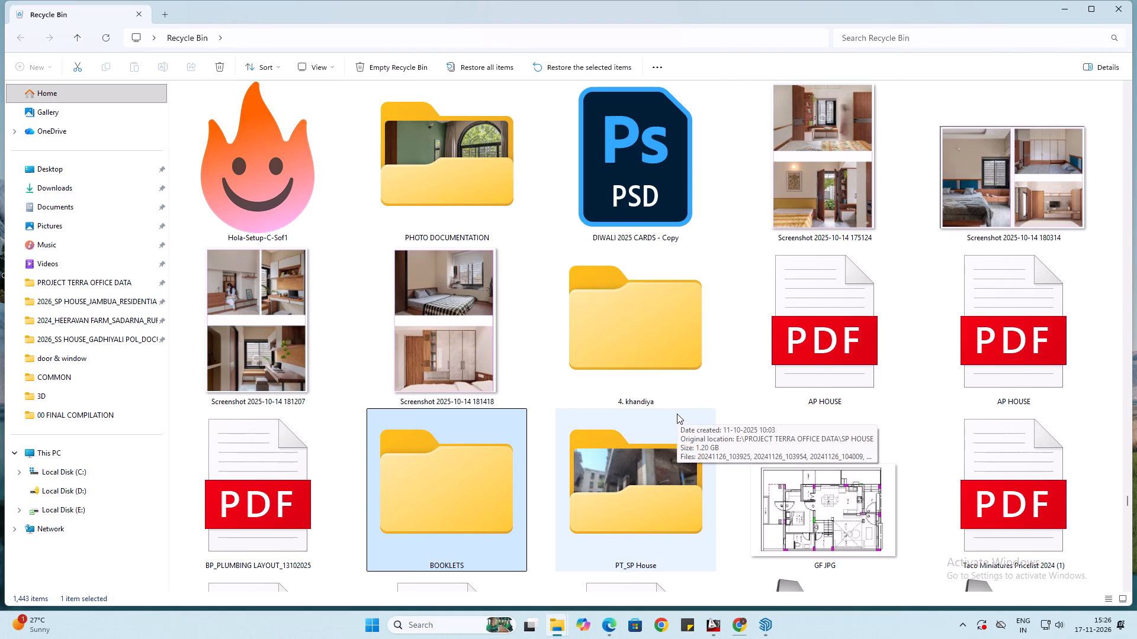
Examine the deleted Recycle Bin items from the BOOKLETS folder back upward to the SP HOUSE_JUNE 2025 model and July 2025 WhatsApp images.
scroll(677, 414, up, 1)
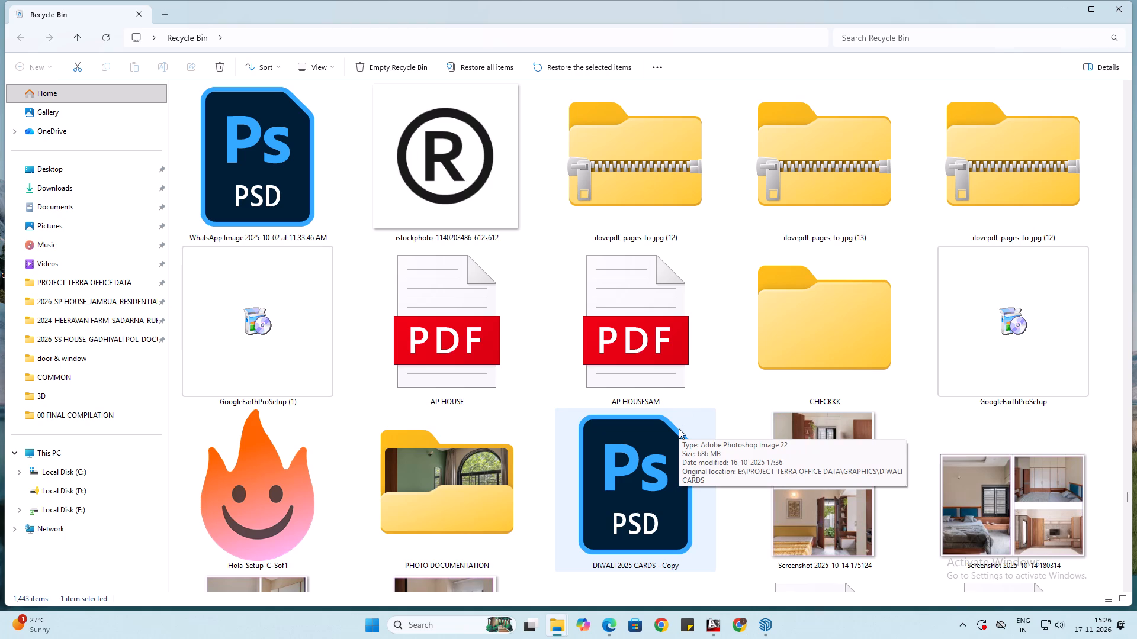
scroll(679, 428, up, 1)
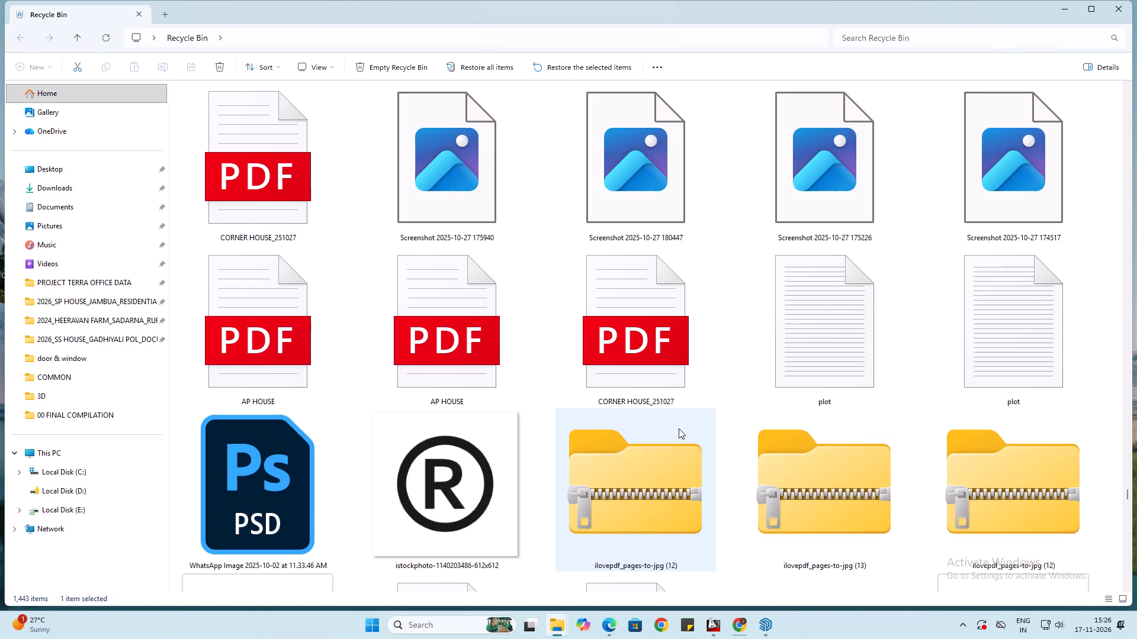
scroll(679, 428, up, 2)
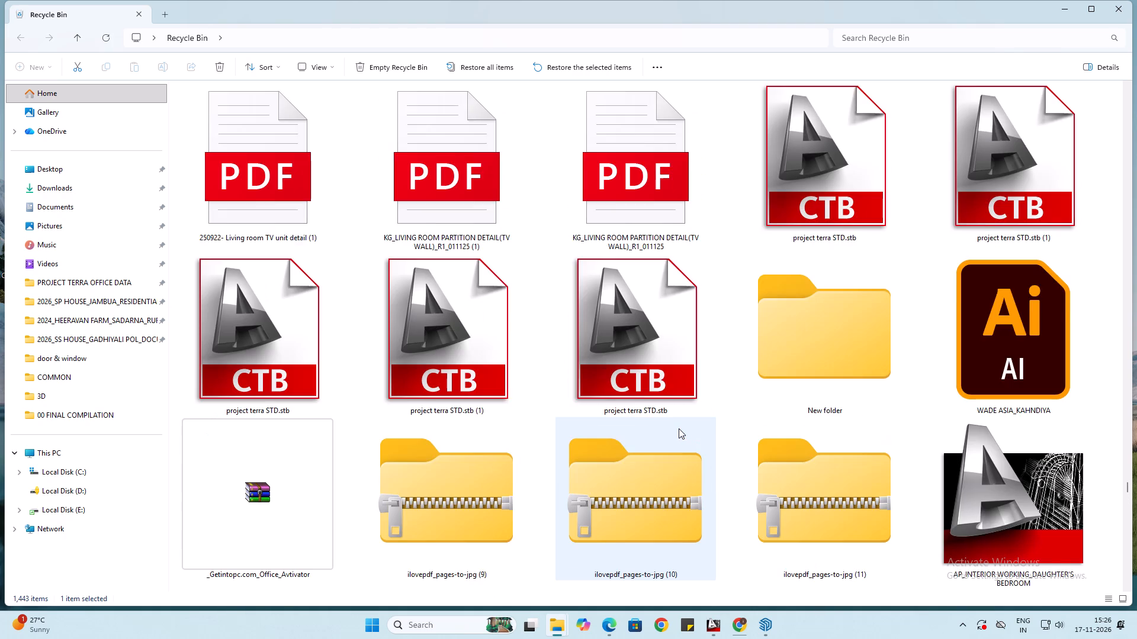
scroll(679, 428, up, 1)
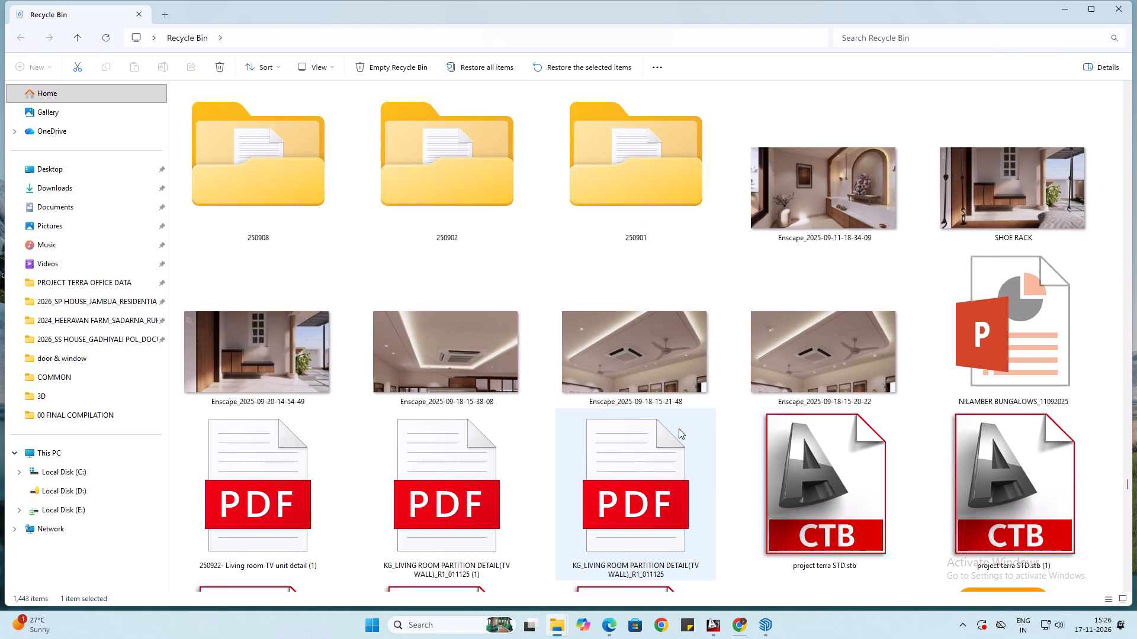
scroll(679, 428, up, 1)
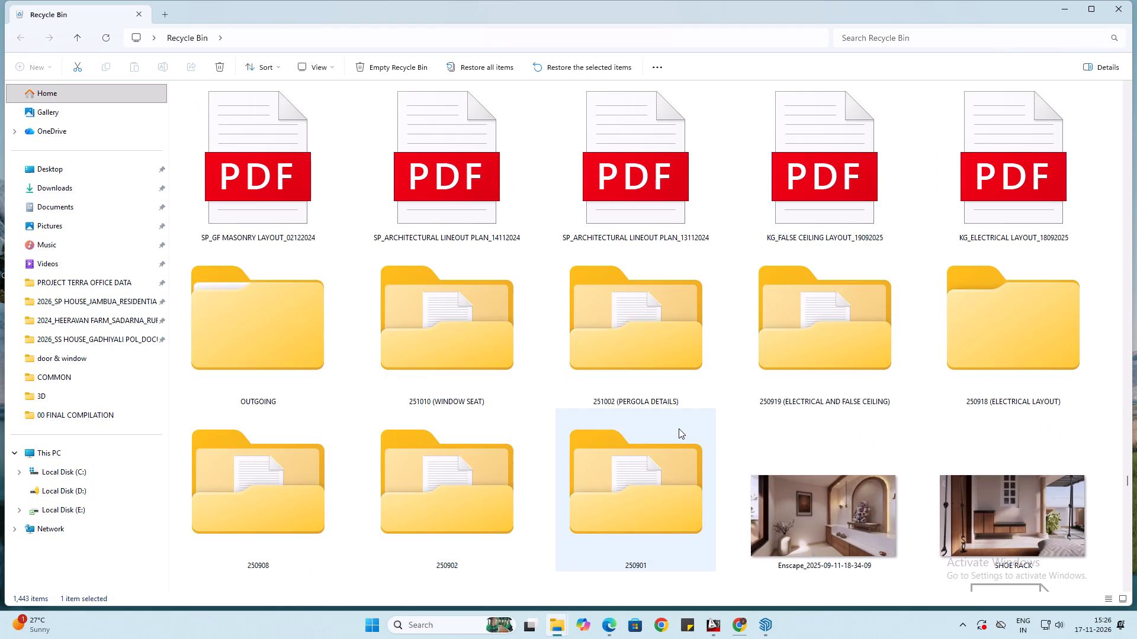
scroll(679, 428, up, 2)
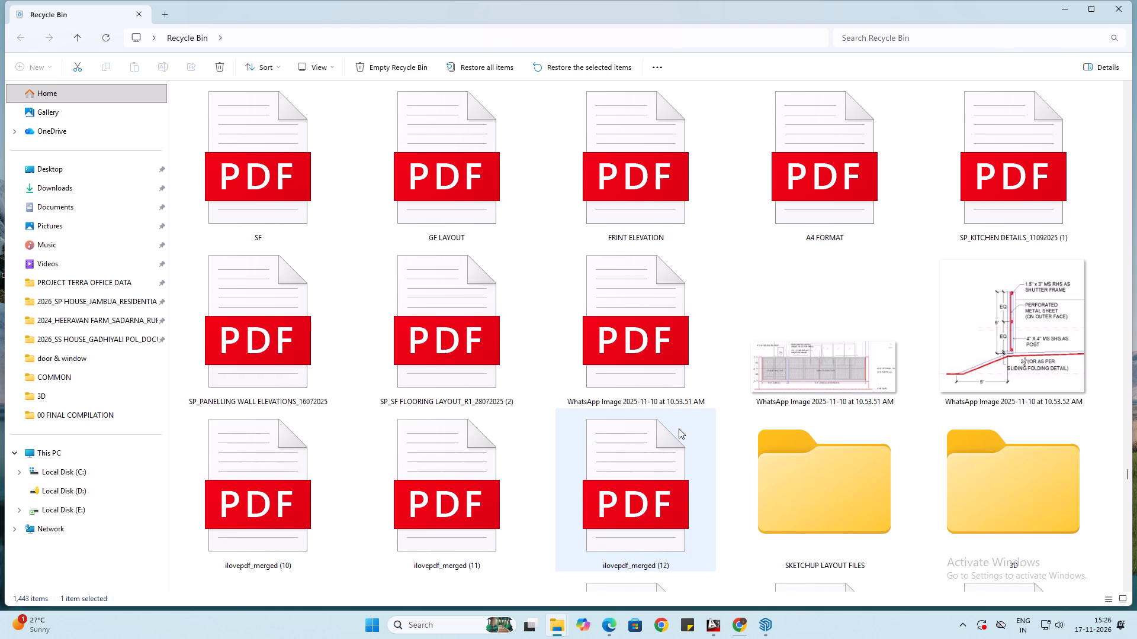
scroll(679, 428, up, 2)
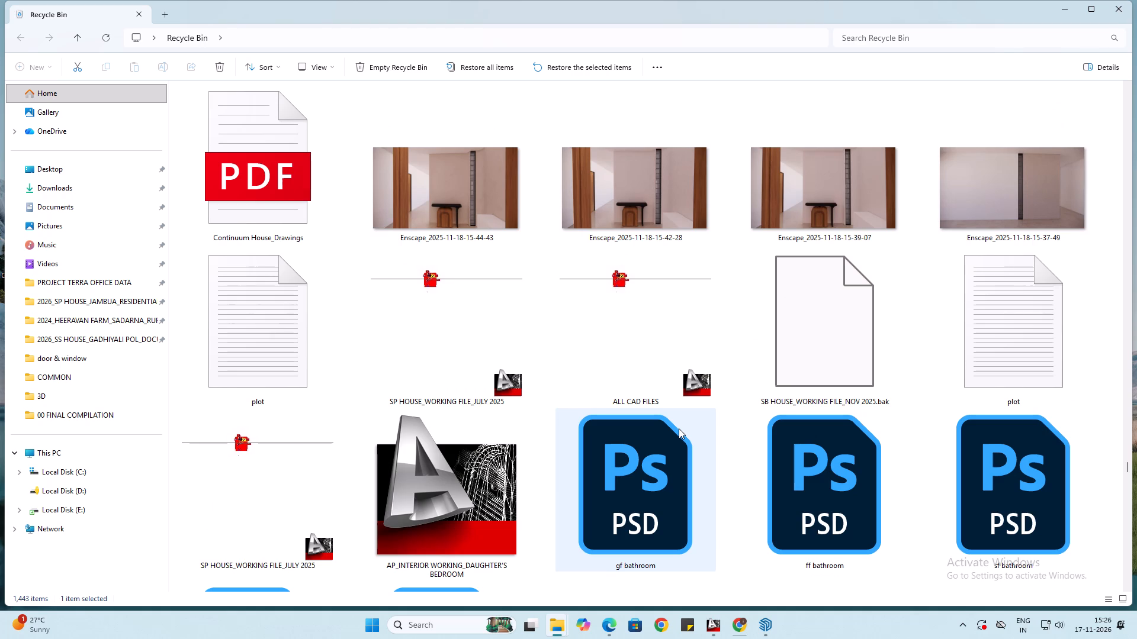
scroll(679, 428, up, 1)
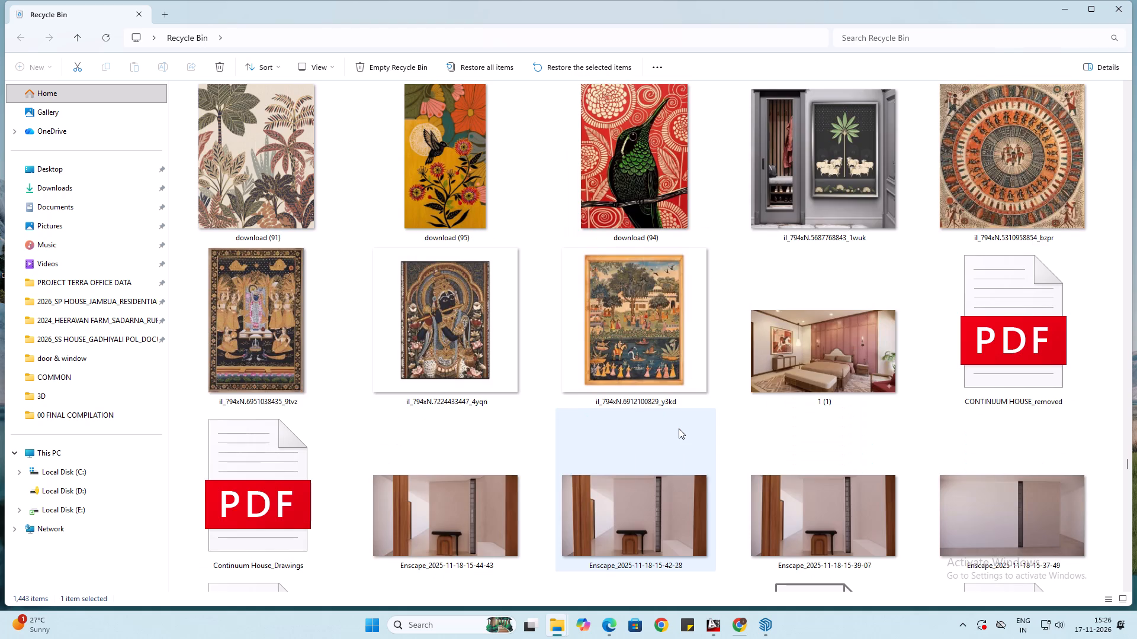
scroll(679, 428, up, 2)
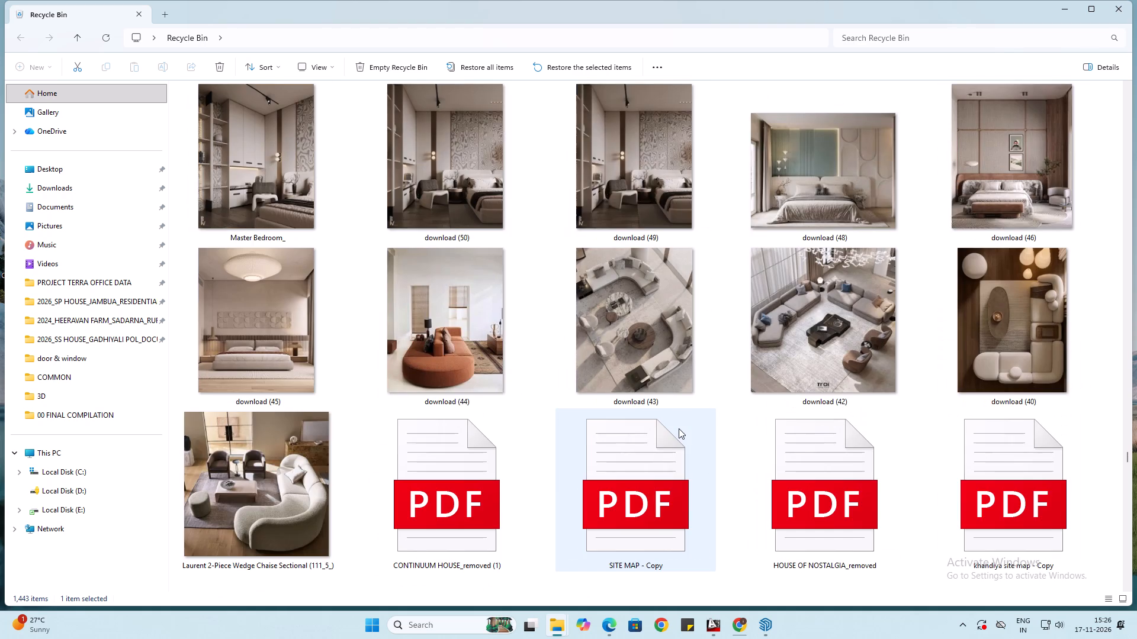
scroll(679, 428, up, 4)
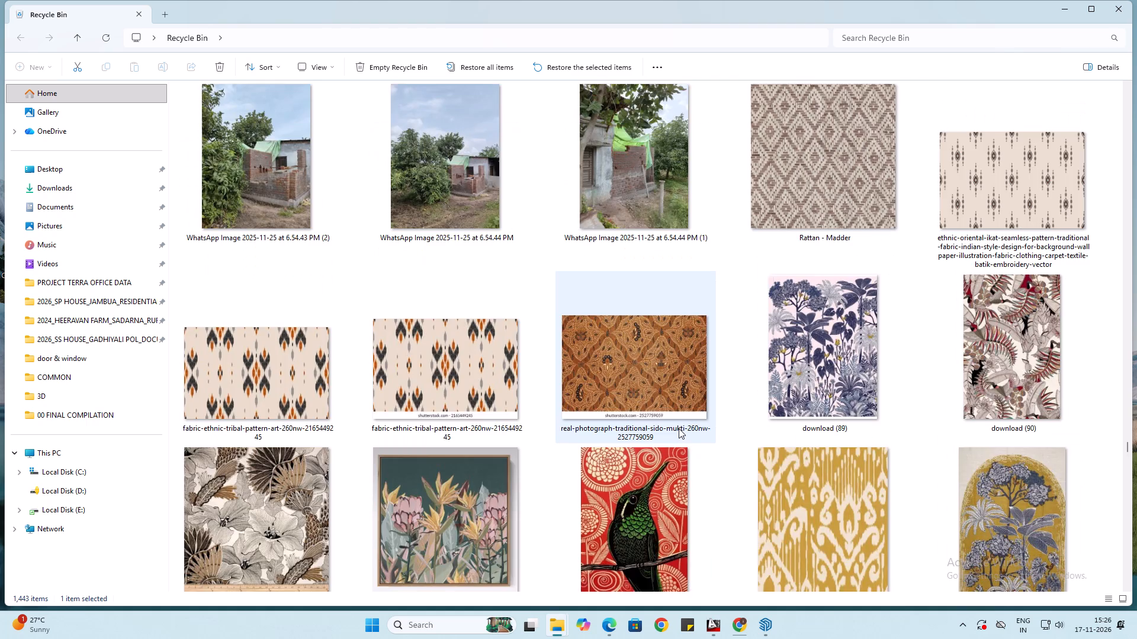
scroll(679, 428, up, 3)
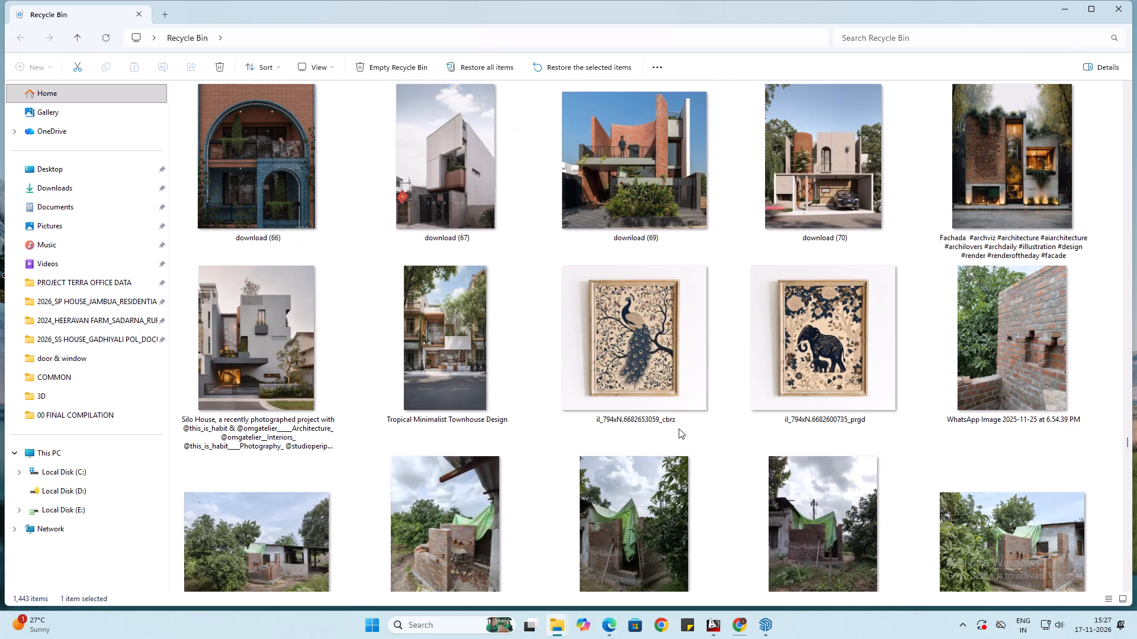
scroll(679, 428, up, 1)
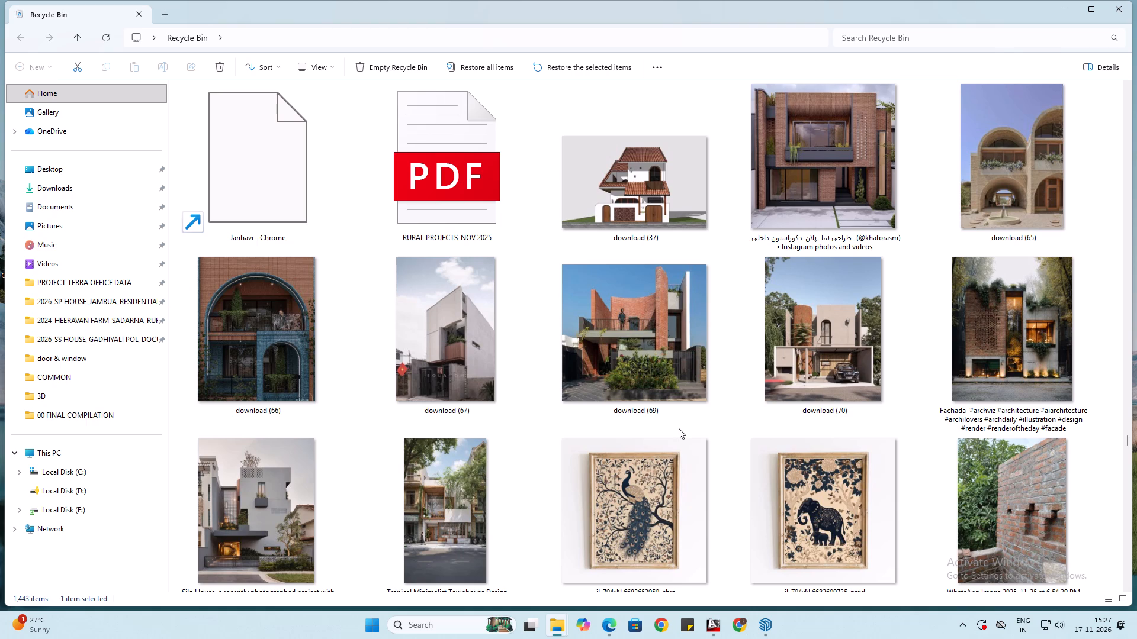
scroll(679, 428, up, 1)
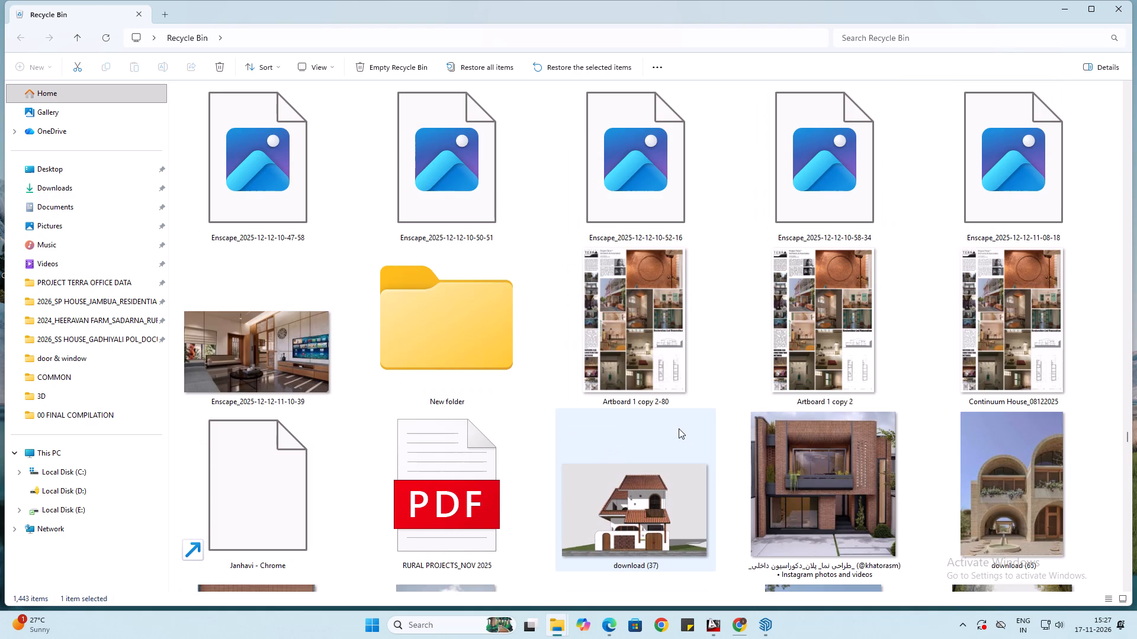
scroll(679, 428, up, 1)
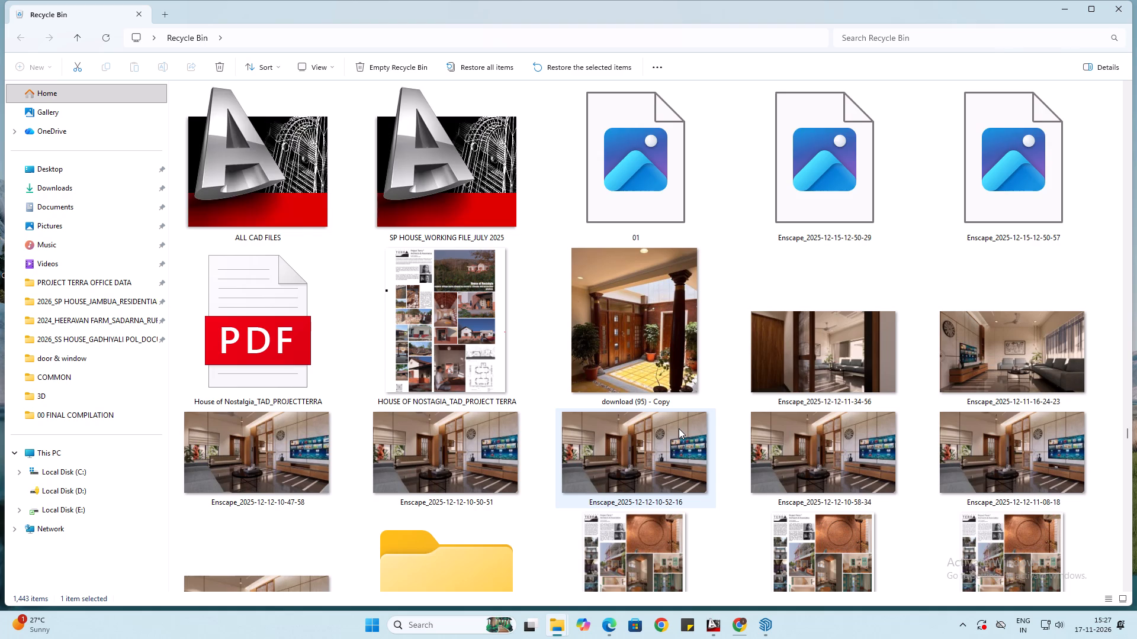
scroll(679, 428, up, 1)
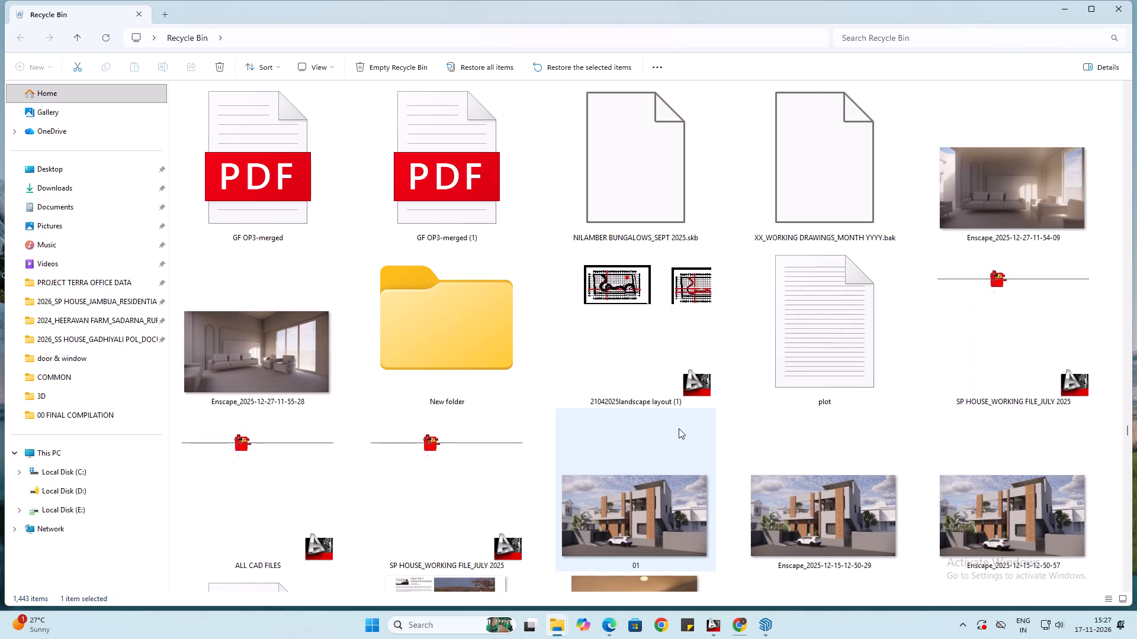
scroll(679, 428, up, 2)
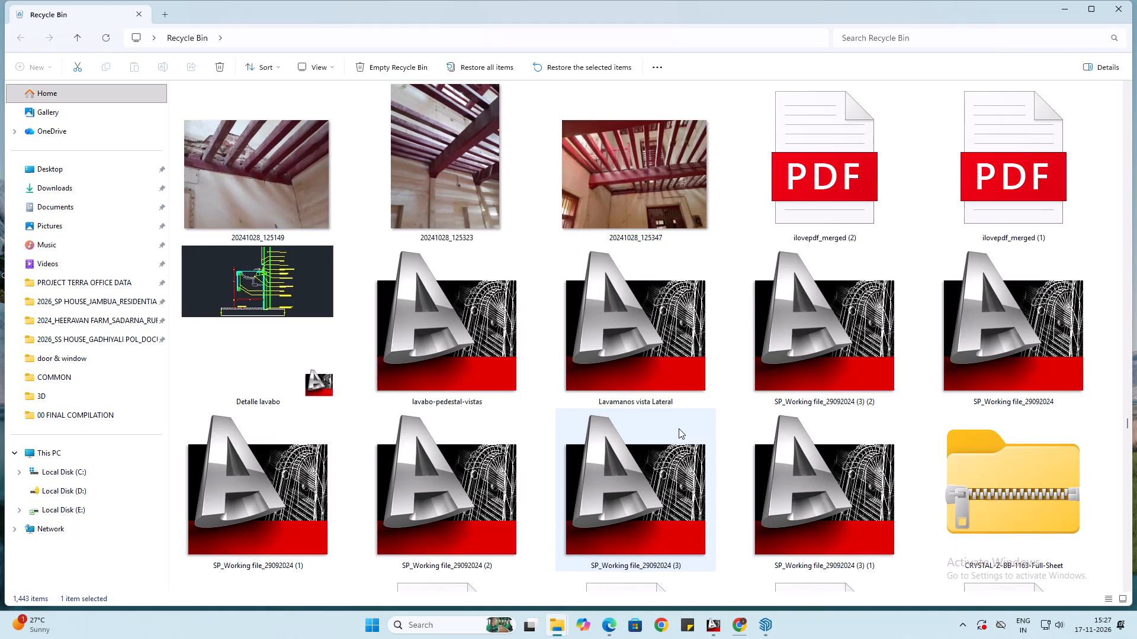
scroll(679, 428, up, 8)
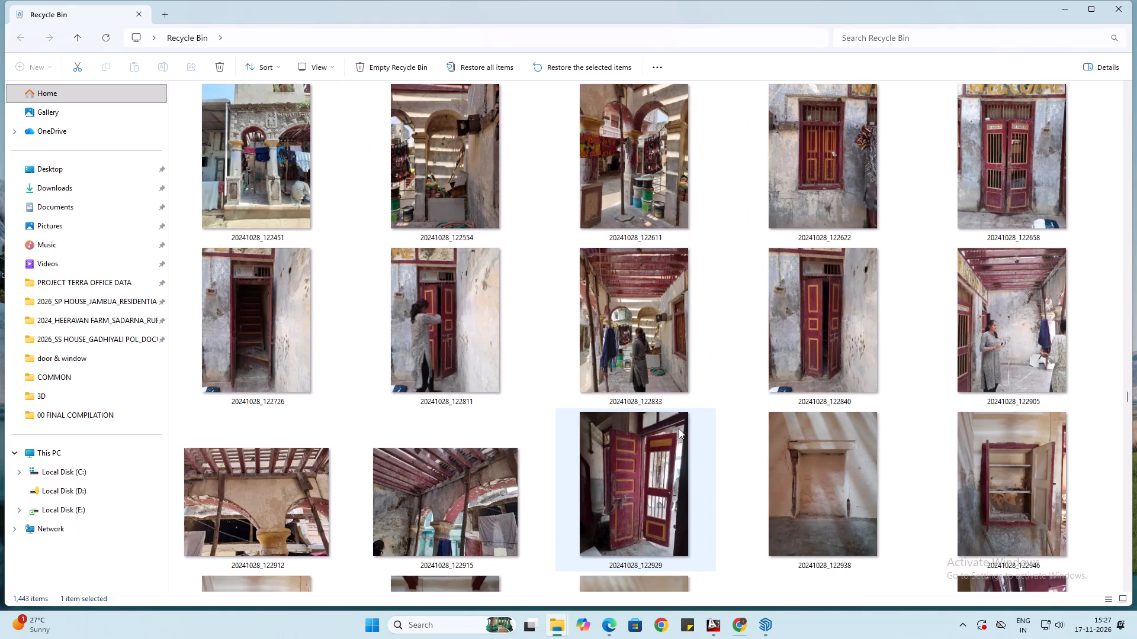
scroll(679, 428, up, 4)
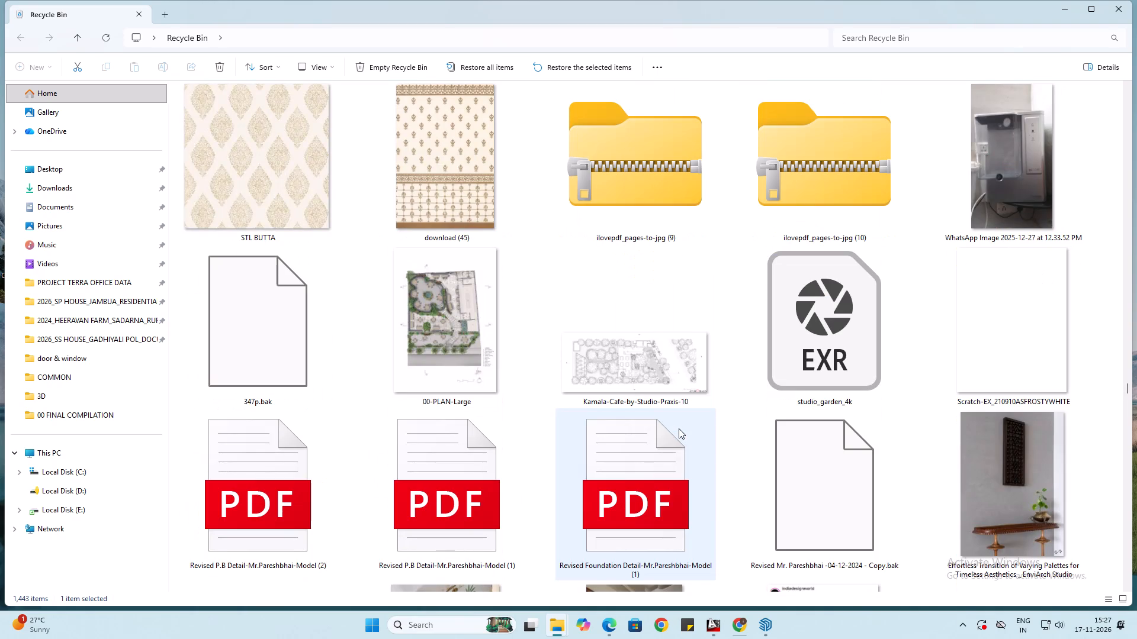
scroll(679, 428, up, 2)
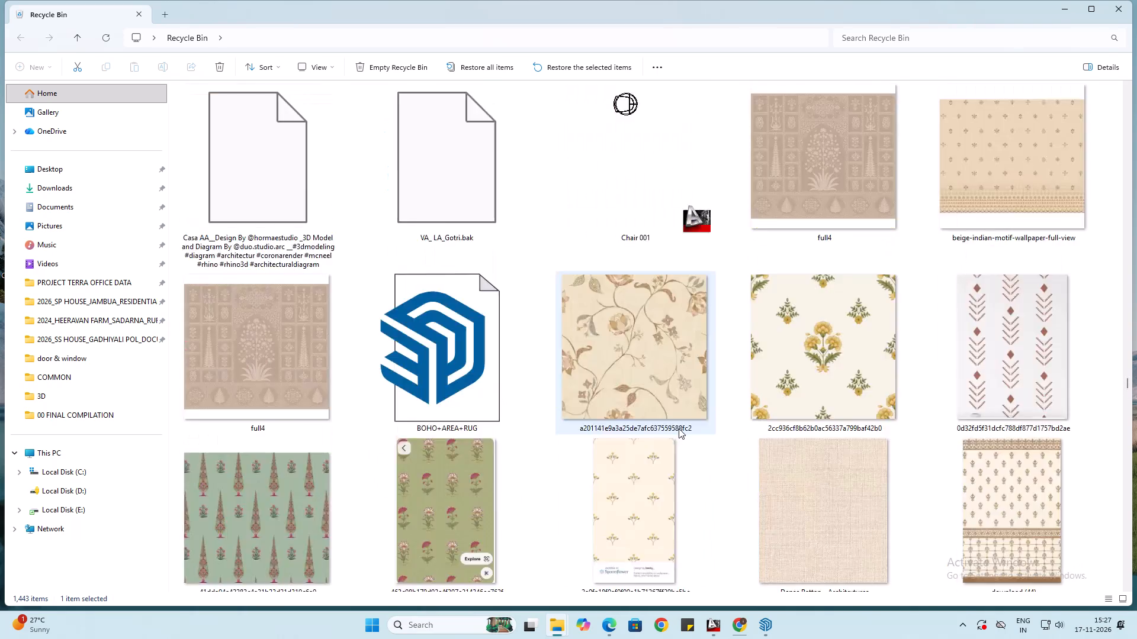
scroll(679, 428, up, 4)
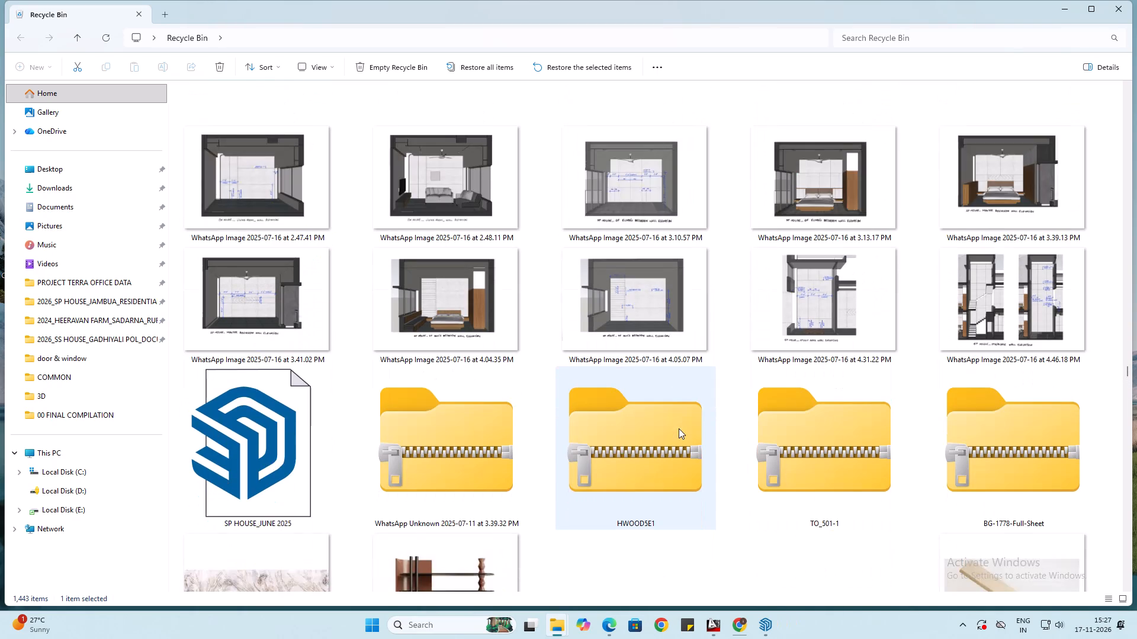
Examine the deleted archives, folders, drawings and PDFs around and above SP HOUSE_JUNE 2025, up to the April and May 2025 screenshots.
scroll(679, 428, down, 1)
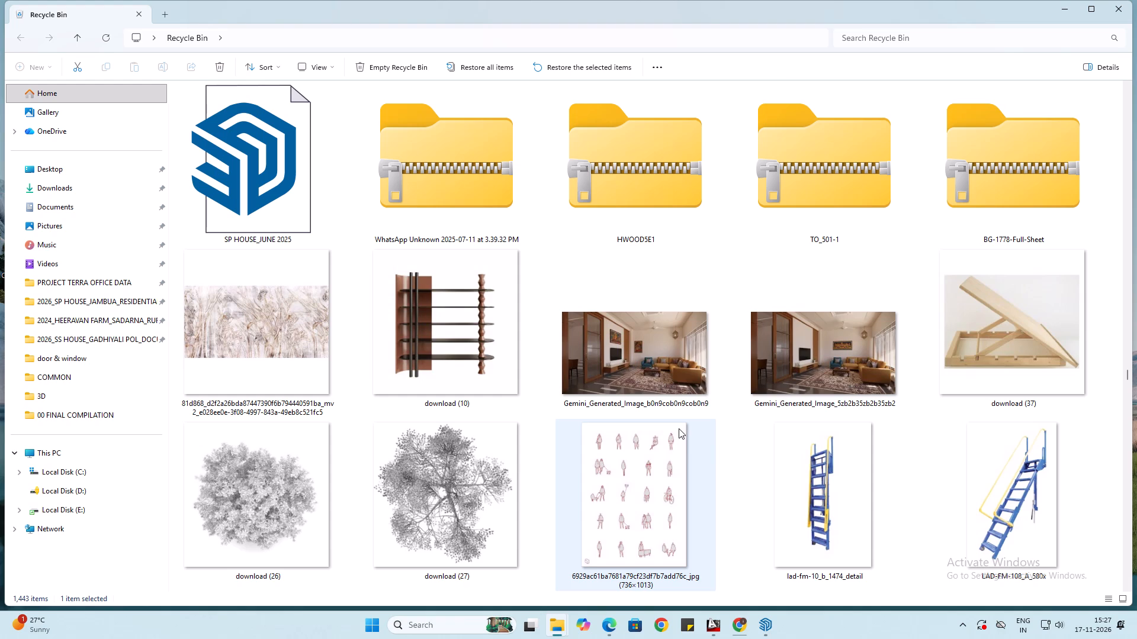
scroll(679, 428, up, 1)
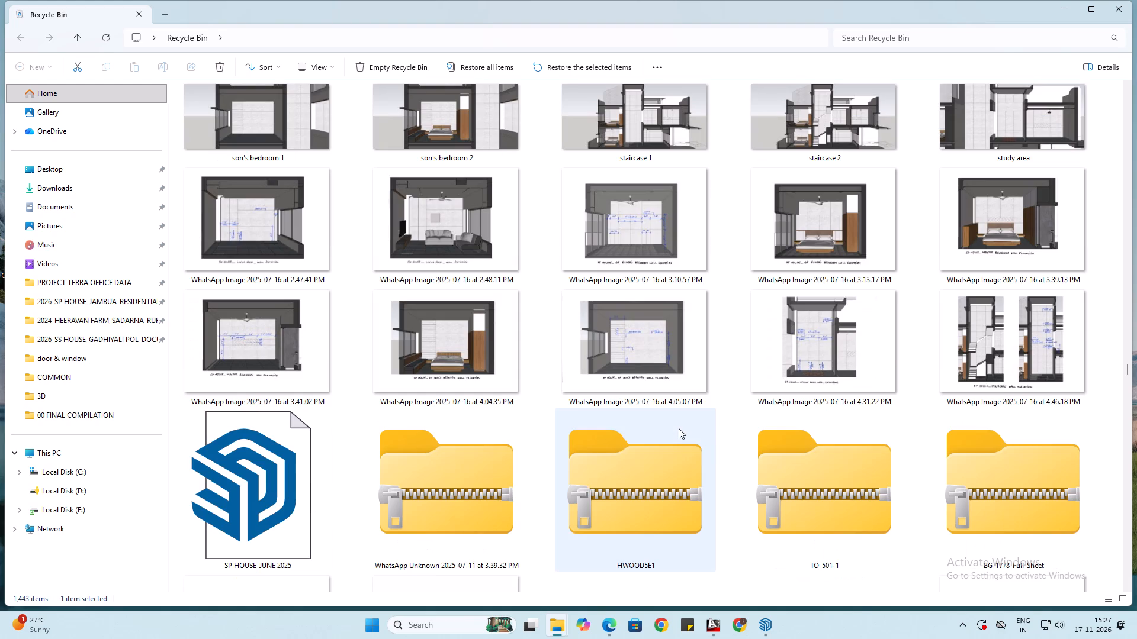
scroll(679, 428, up, 1)
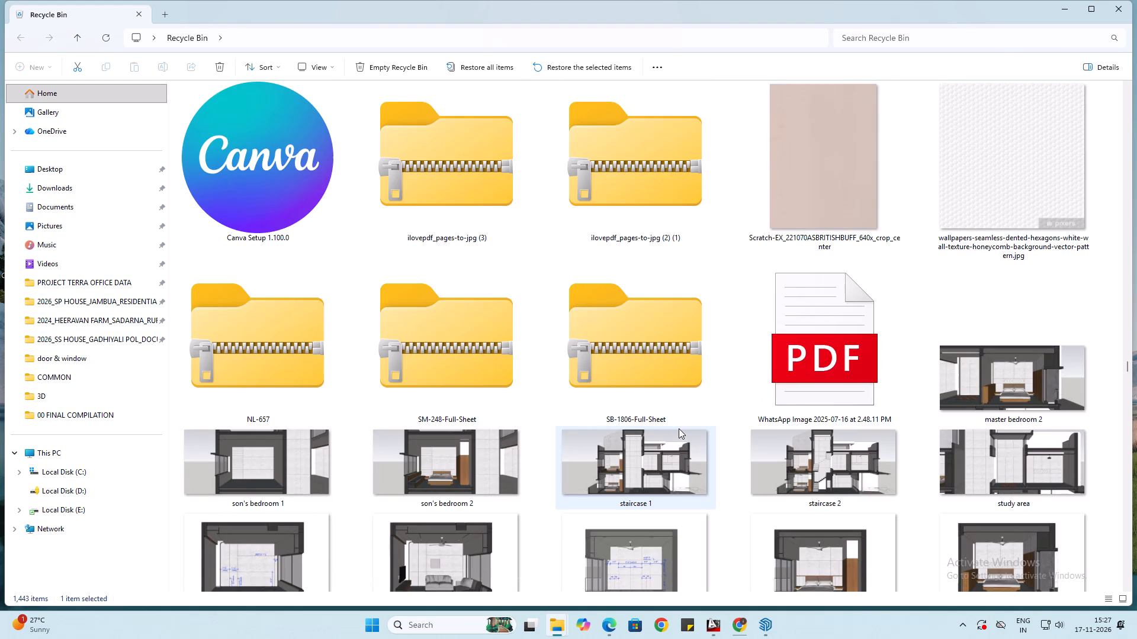
scroll(679, 428, up, 1)
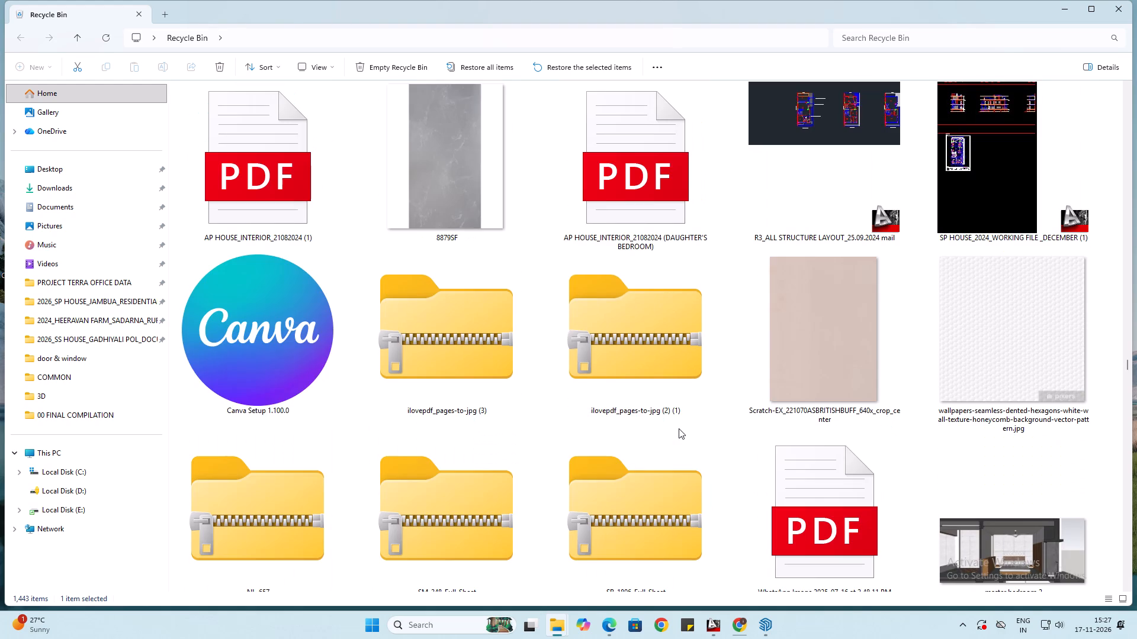
scroll(679, 428, up, 1)
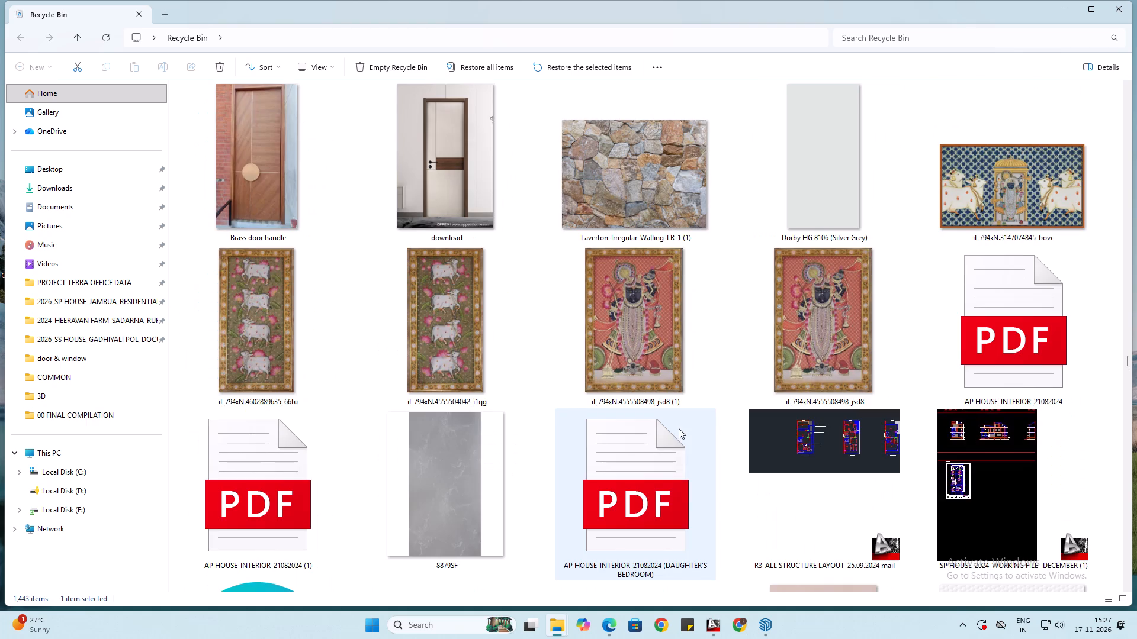
scroll(679, 428, up, 3)
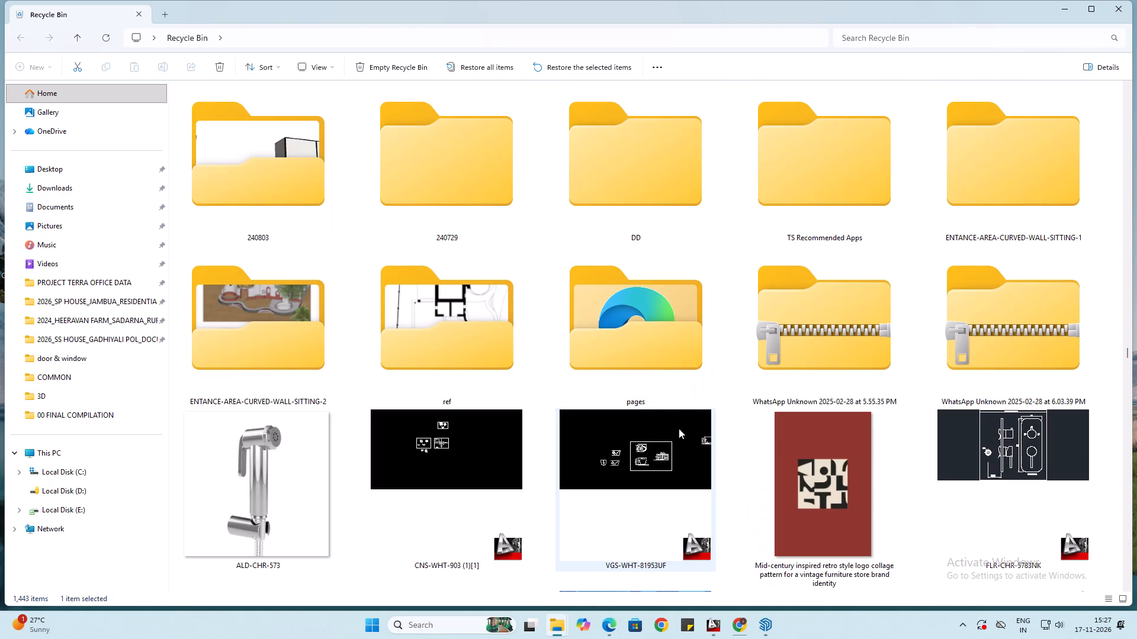
scroll(679, 428, up, 4)
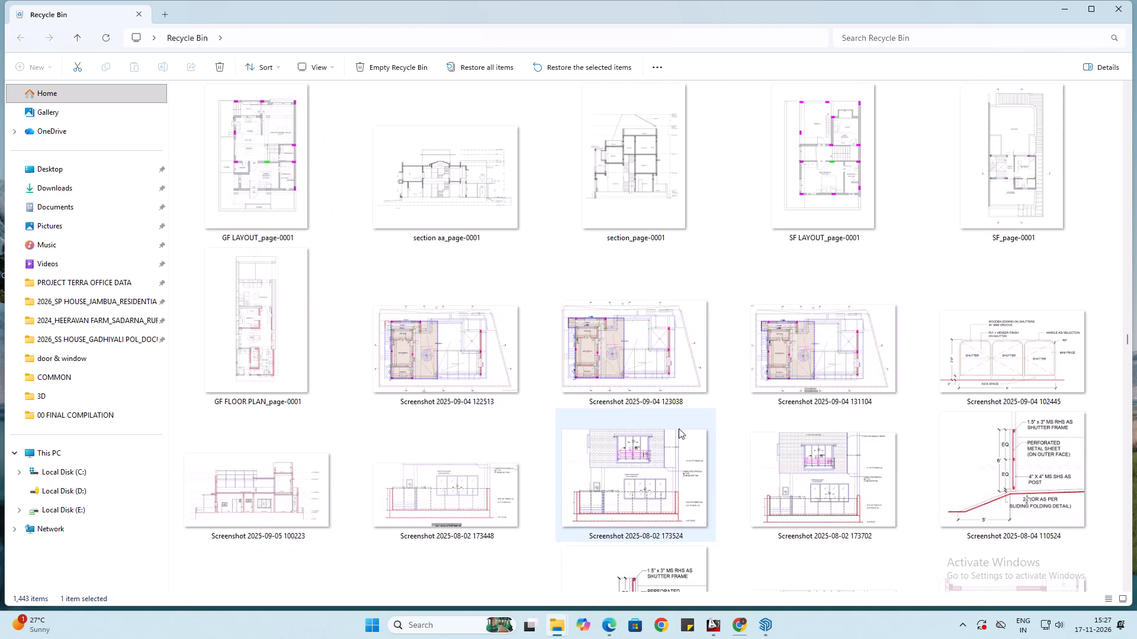
scroll(679, 428, up, 4)
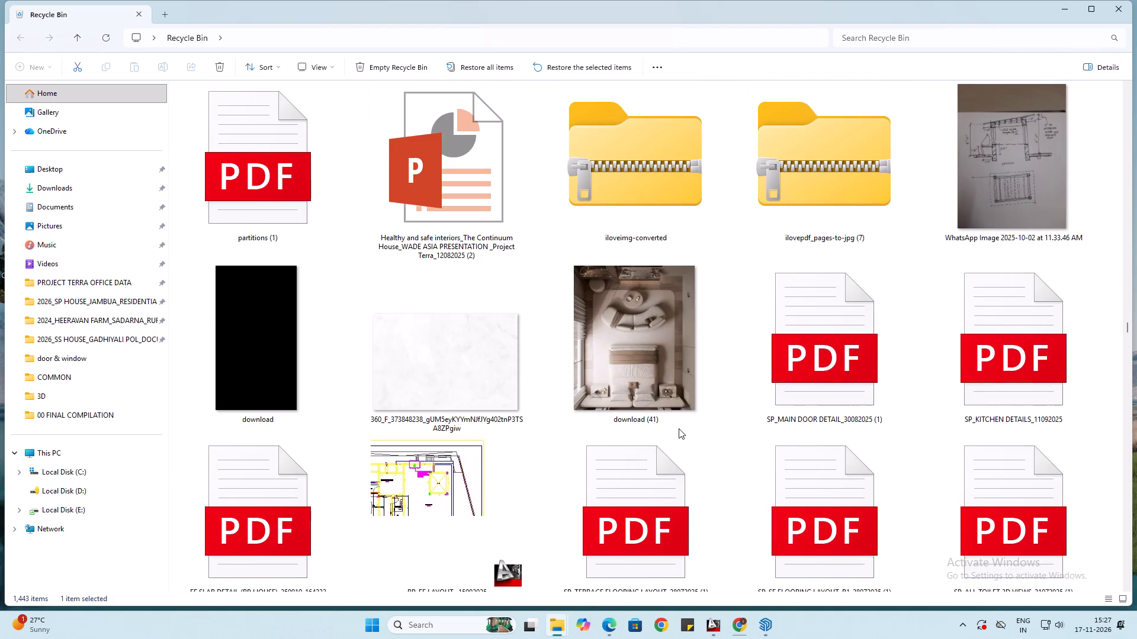
scroll(679, 428, up, 6)
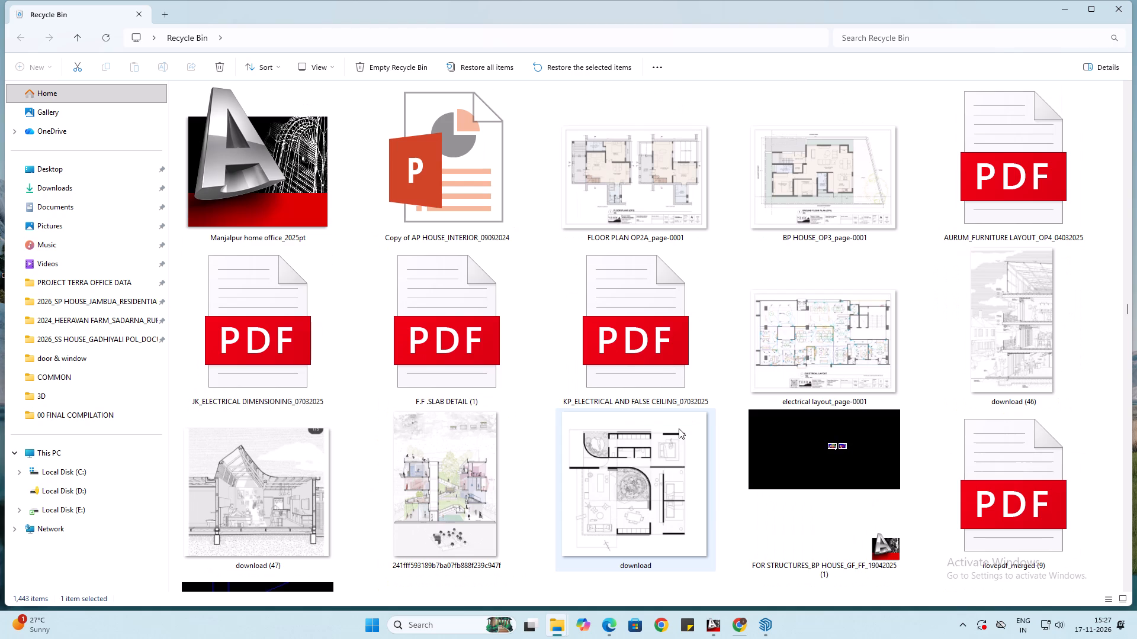
scroll(679, 428, up, 1)
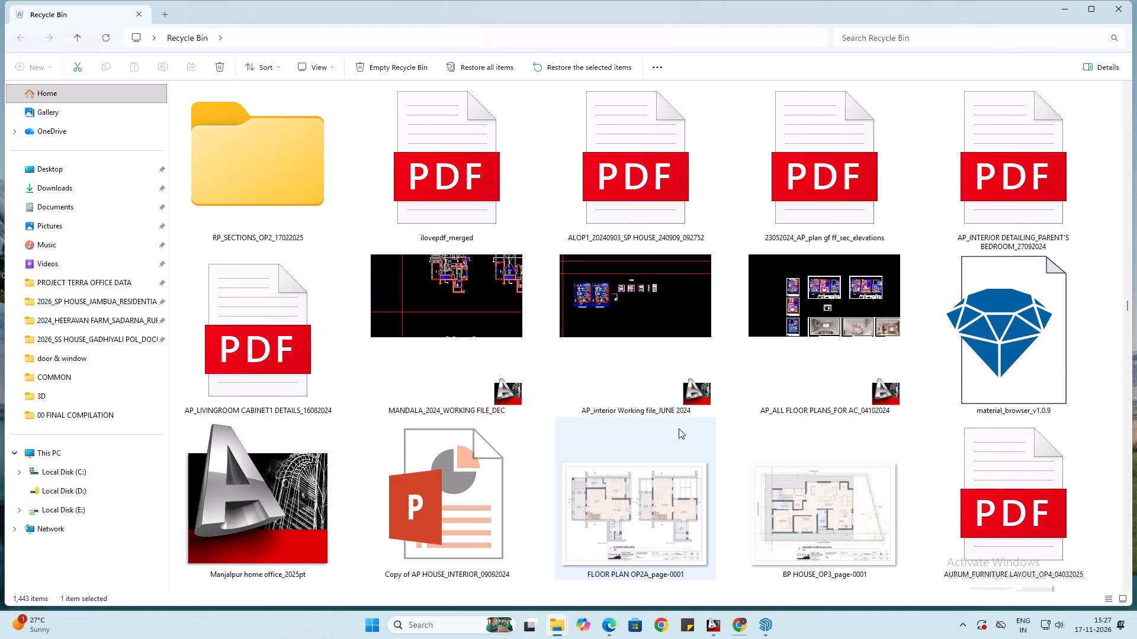
scroll(679, 428, up, 3)
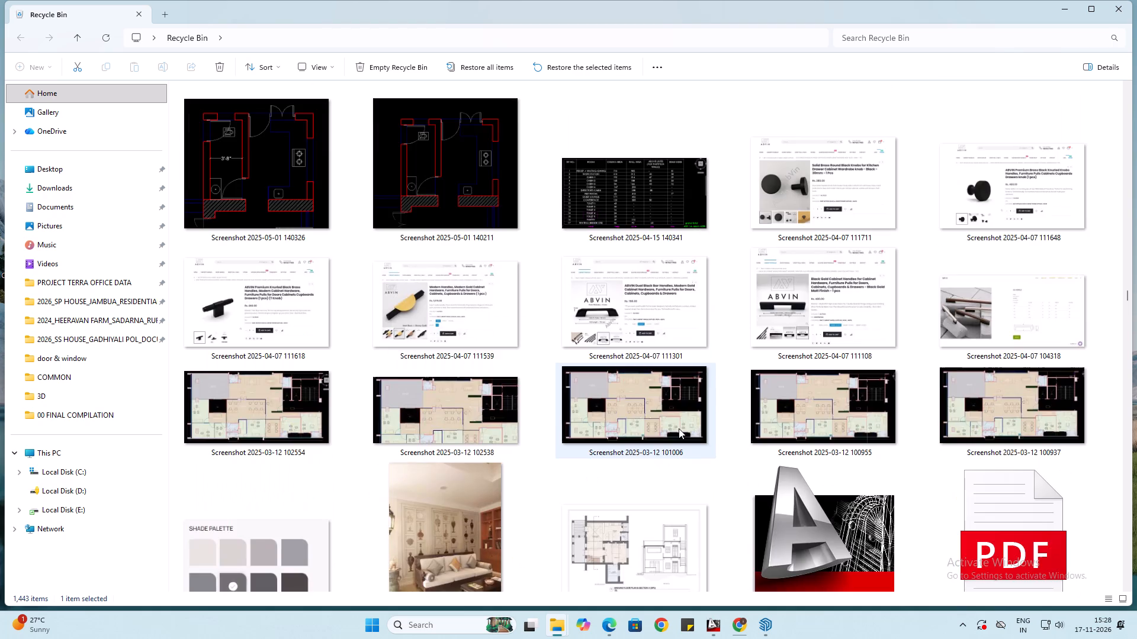
scroll(679, 428, up, 2)
Examine the deleted files from the April 2025 screenshots down to the FOR STRUCTURES_BP HOUSE drawing, and back to the May 2025 screenshots.
scroll(679, 428, down, 1)
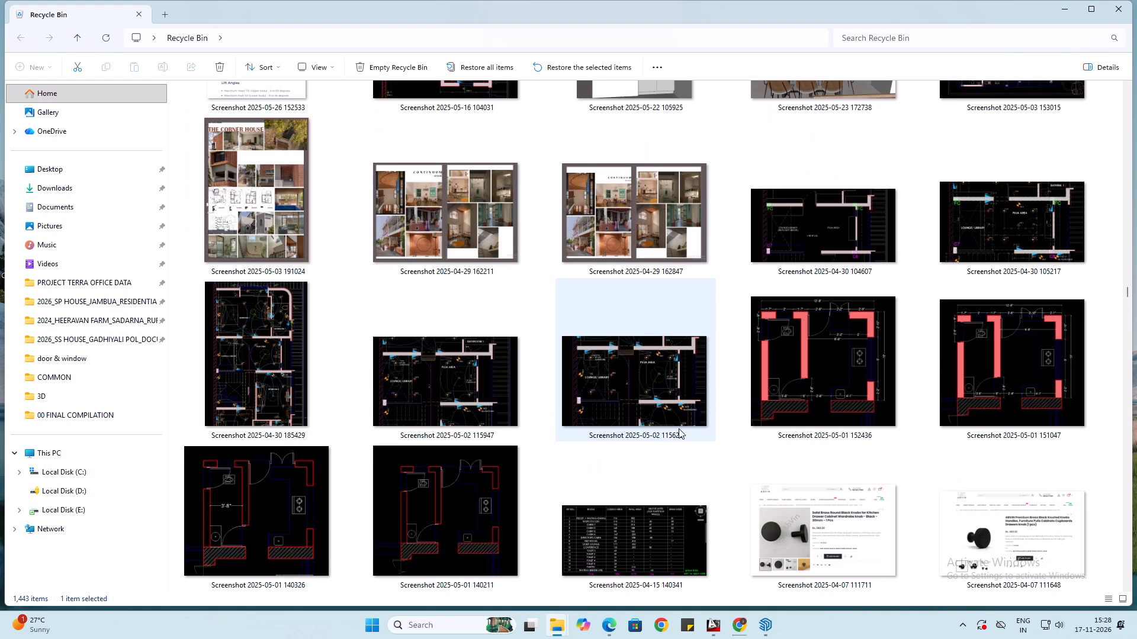
scroll(679, 428, down, 2)
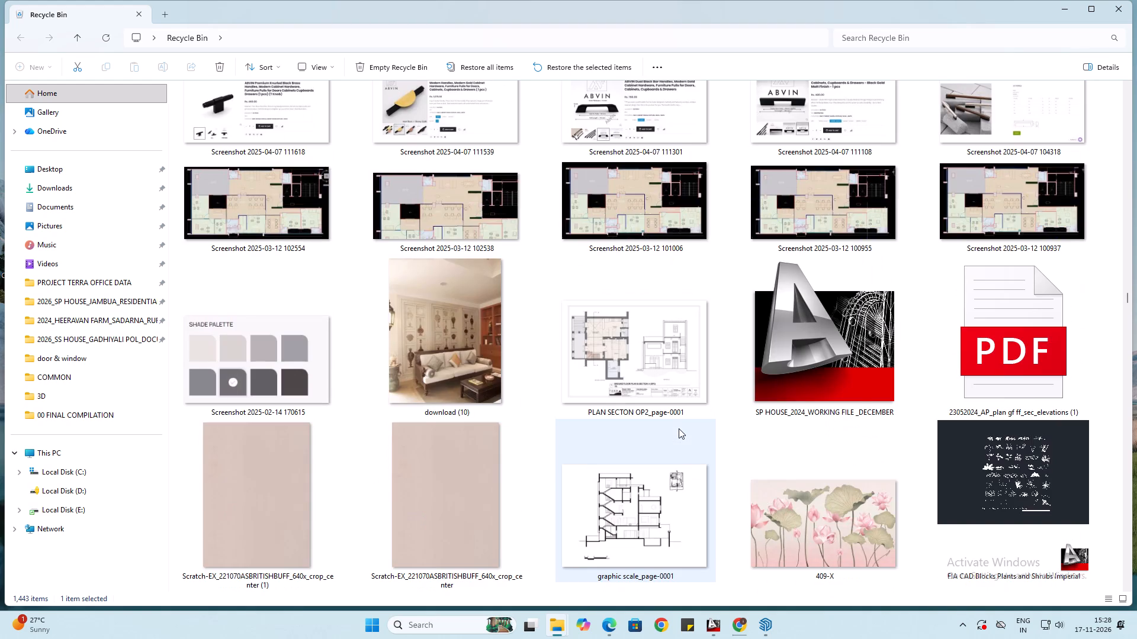
scroll(679, 428, down, 3)
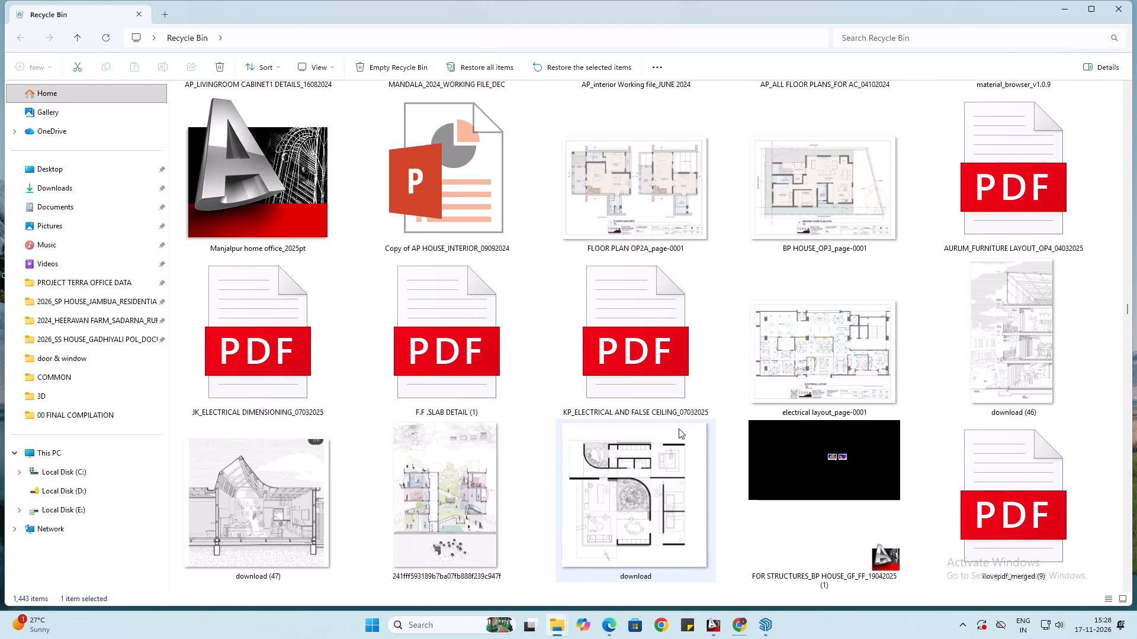
scroll(679, 428, down, 1)
scroll(679, 428, up, 3)
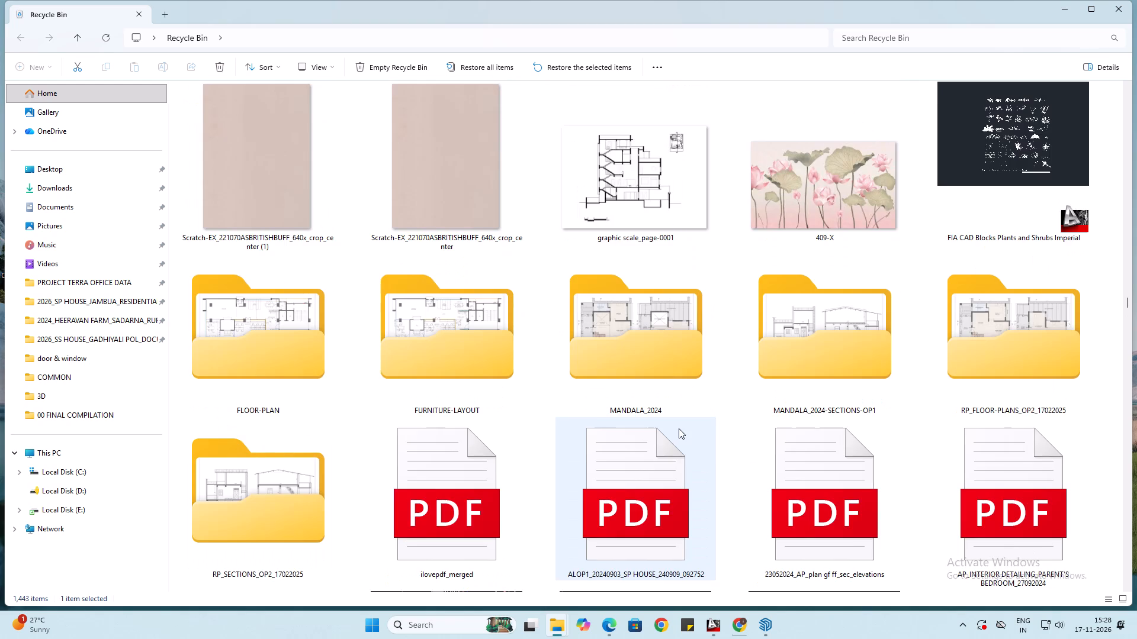
scroll(679, 428, up, 2)
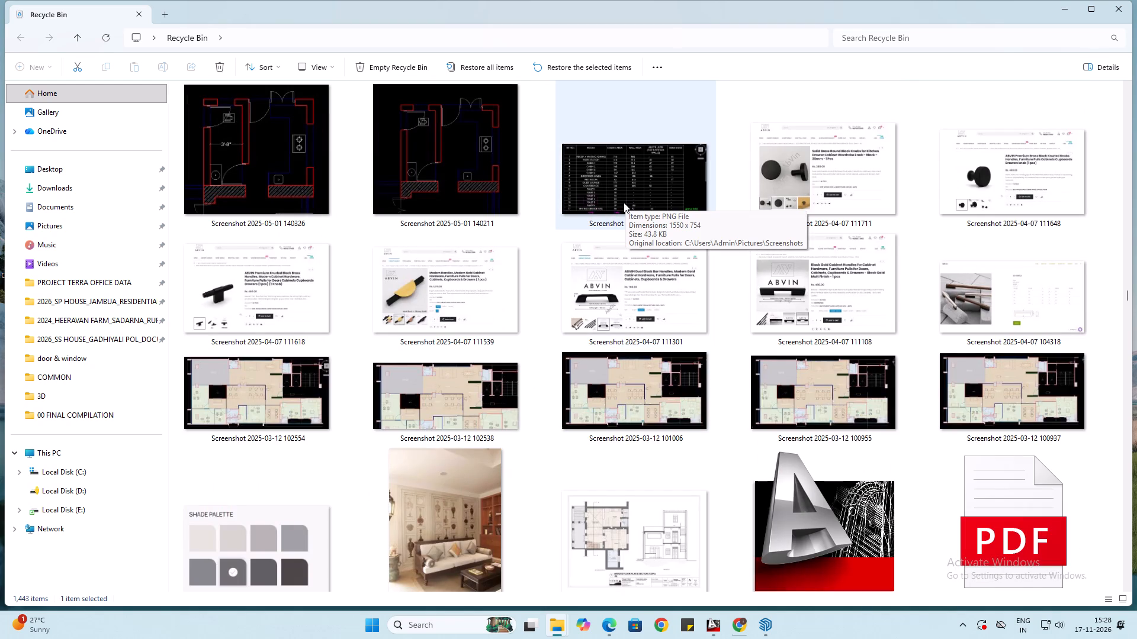
Examine the deleted items from the May 2025 screenshots back upward through the SADARNA FARM backups and site visit folders to the bathroom PDFs.
scroll(624, 202, up, 1)
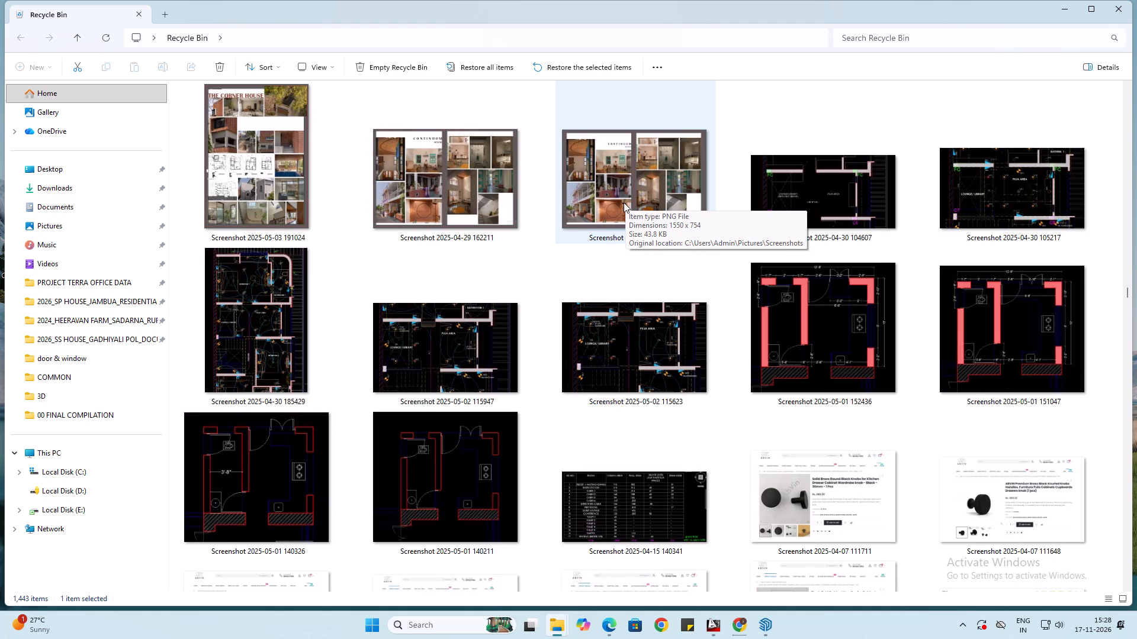
scroll(624, 202, up, 2)
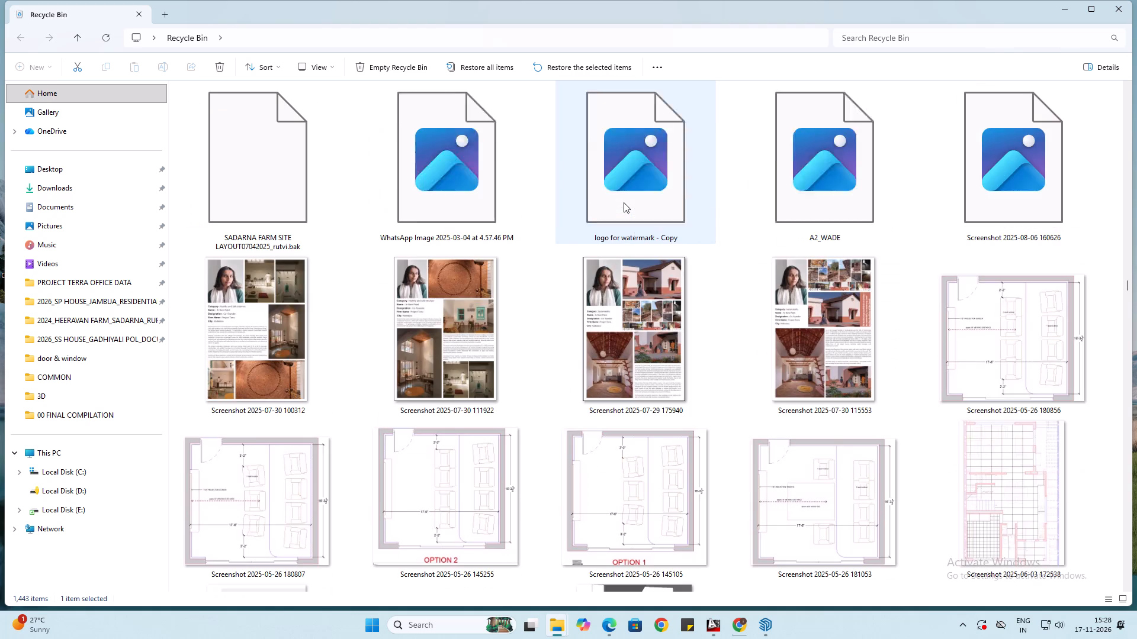
scroll(624, 202, up, 2)
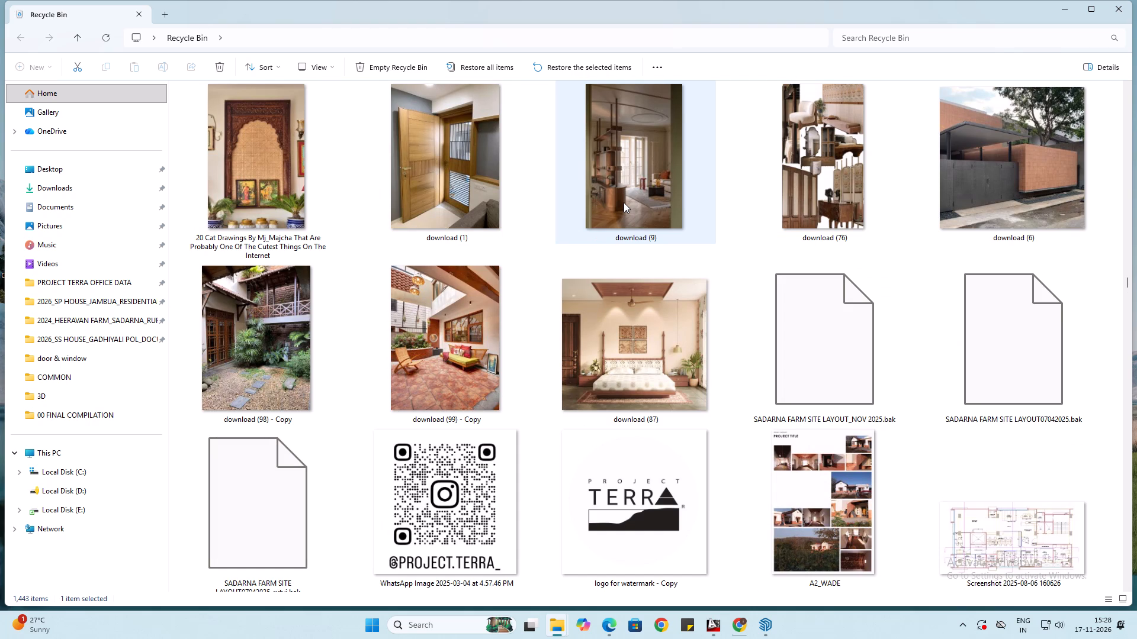
scroll(624, 202, up, 5)
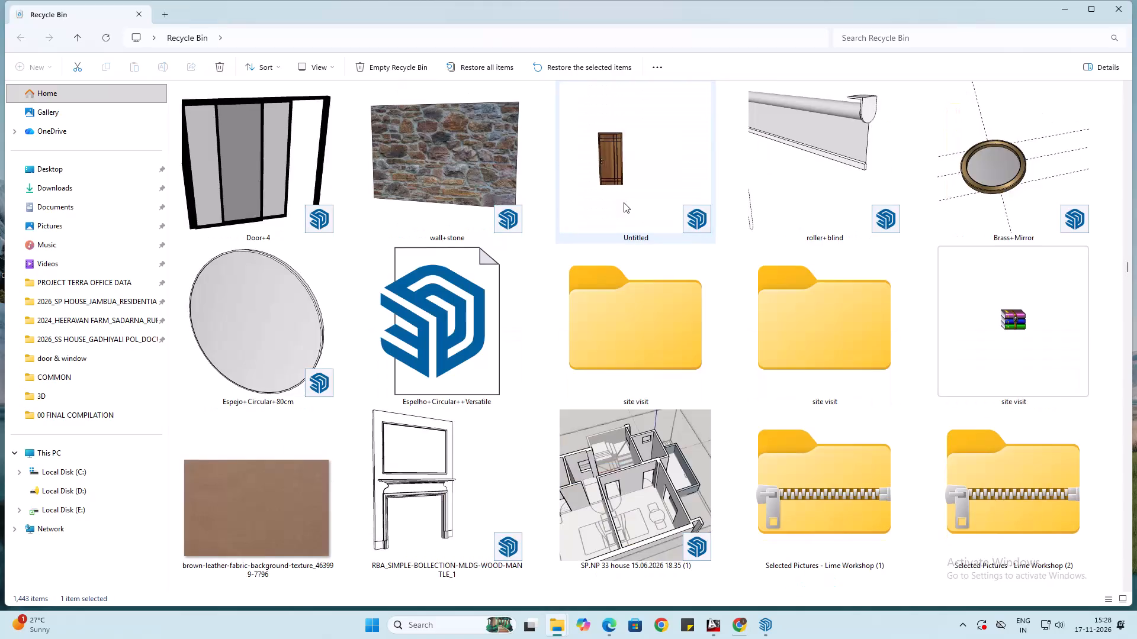
scroll(624, 202, up, 2)
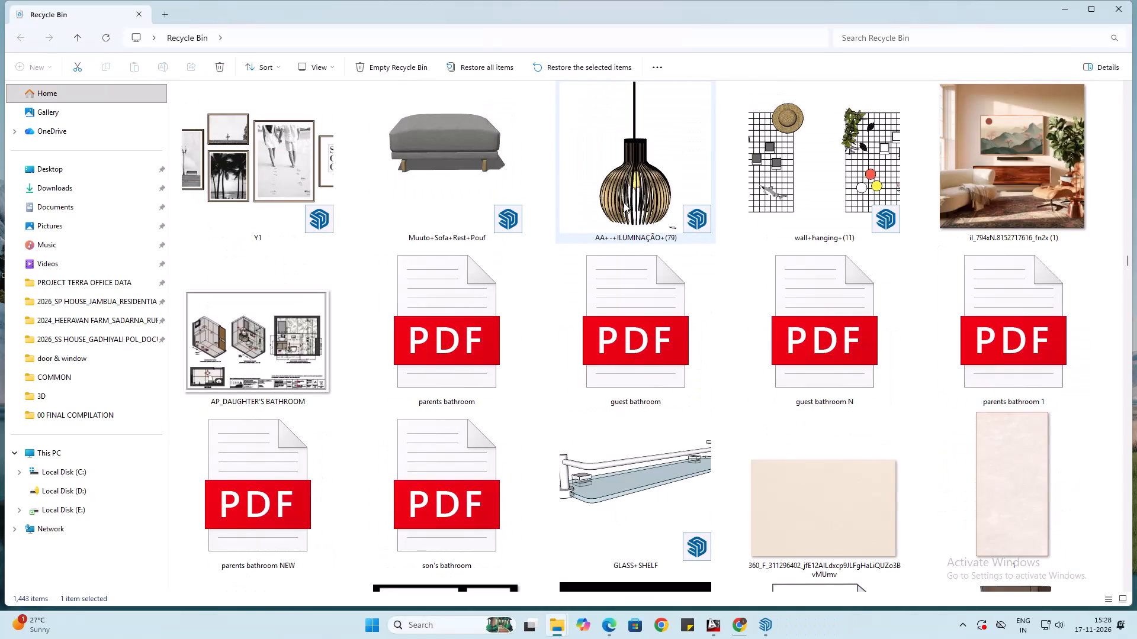
Examine the deleted SP HOUSE cabinet, kitchen and July 2026 model files, up to the COMMON and 00 FINAL COMPILATION folders.
scroll(624, 202, up, 1)
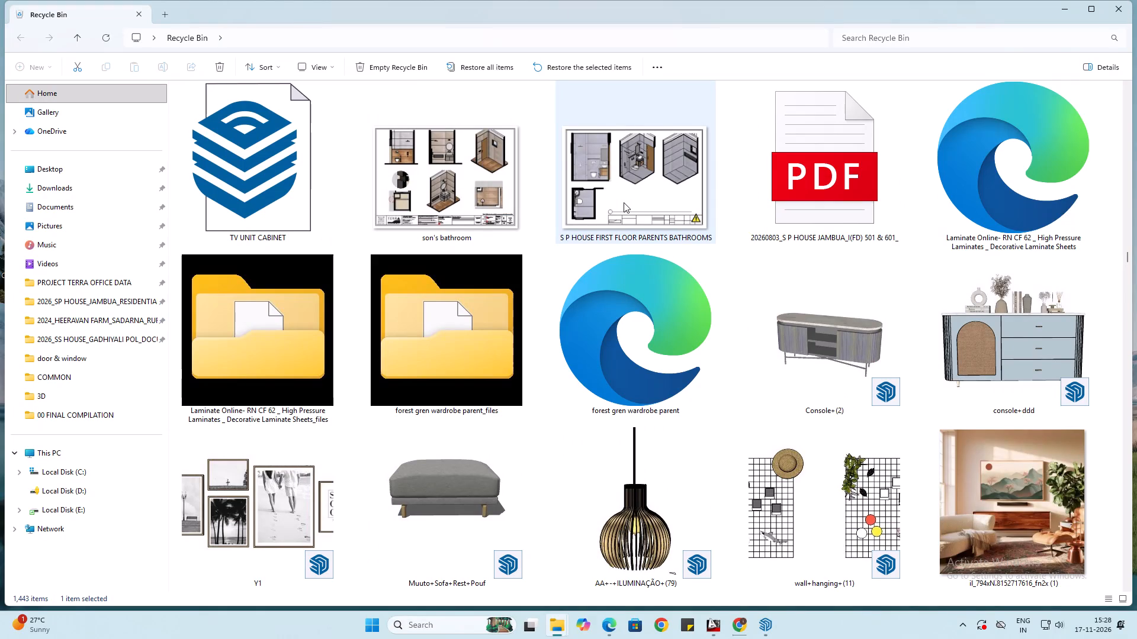
scroll(624, 203, up, 1)
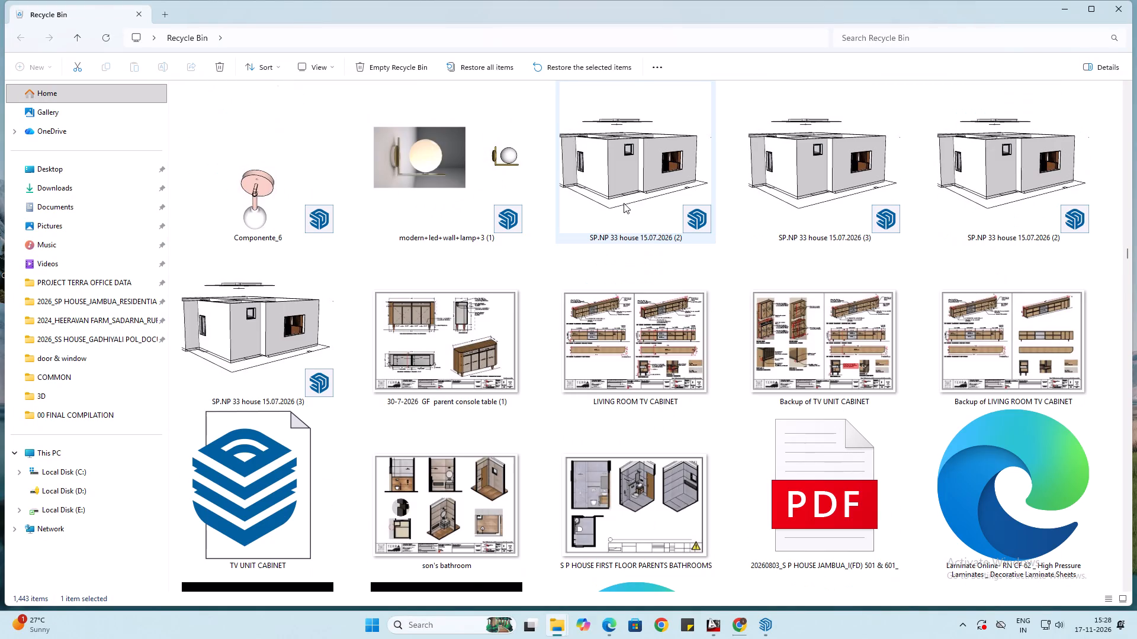
scroll(624, 203, up, 1)
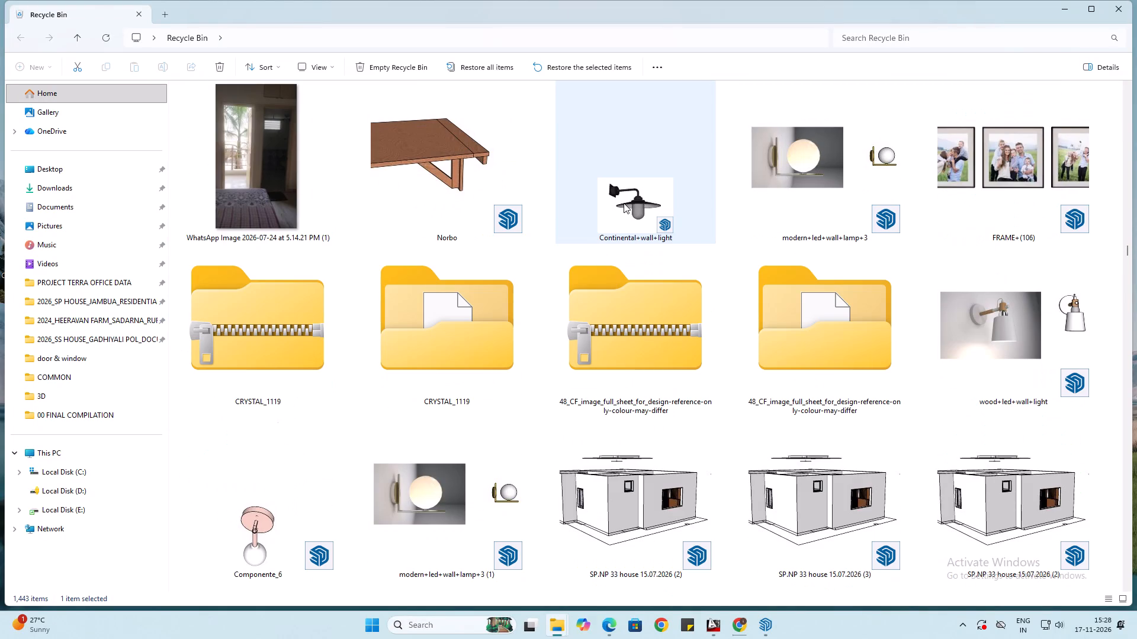
scroll(624, 203, up, 1)
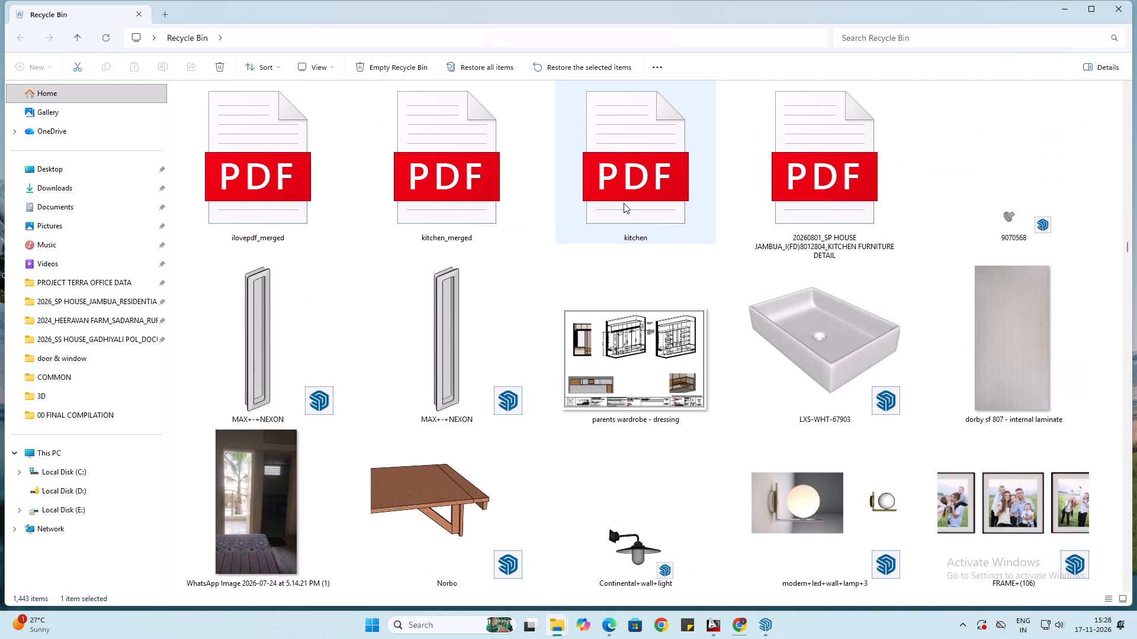
scroll(623, 206, up, 1)
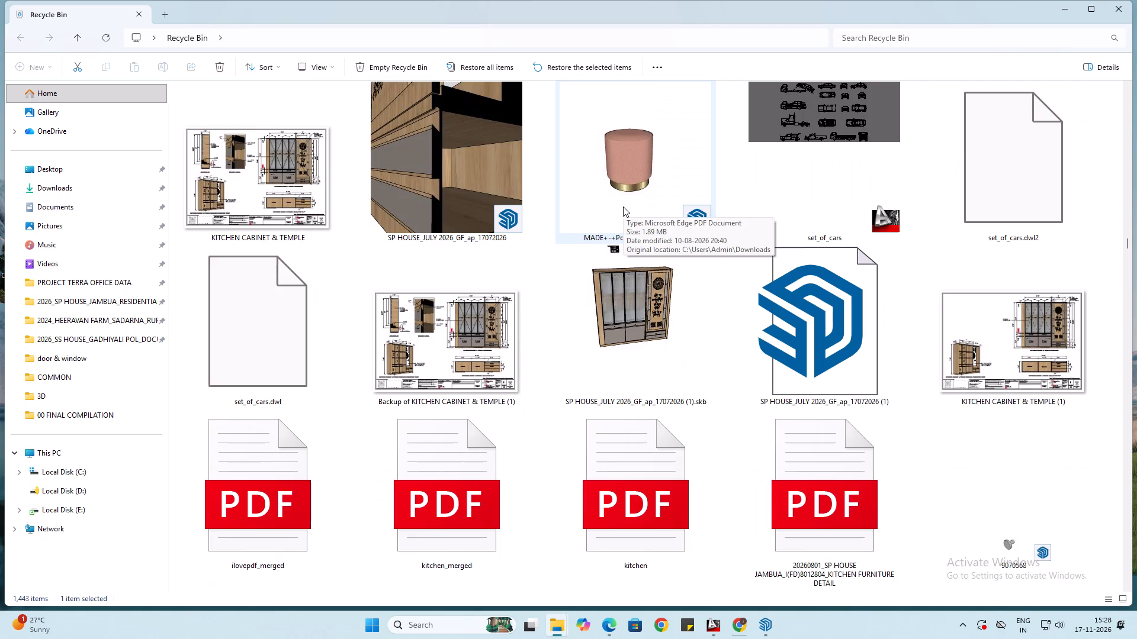
scroll(623, 206, up, 2)
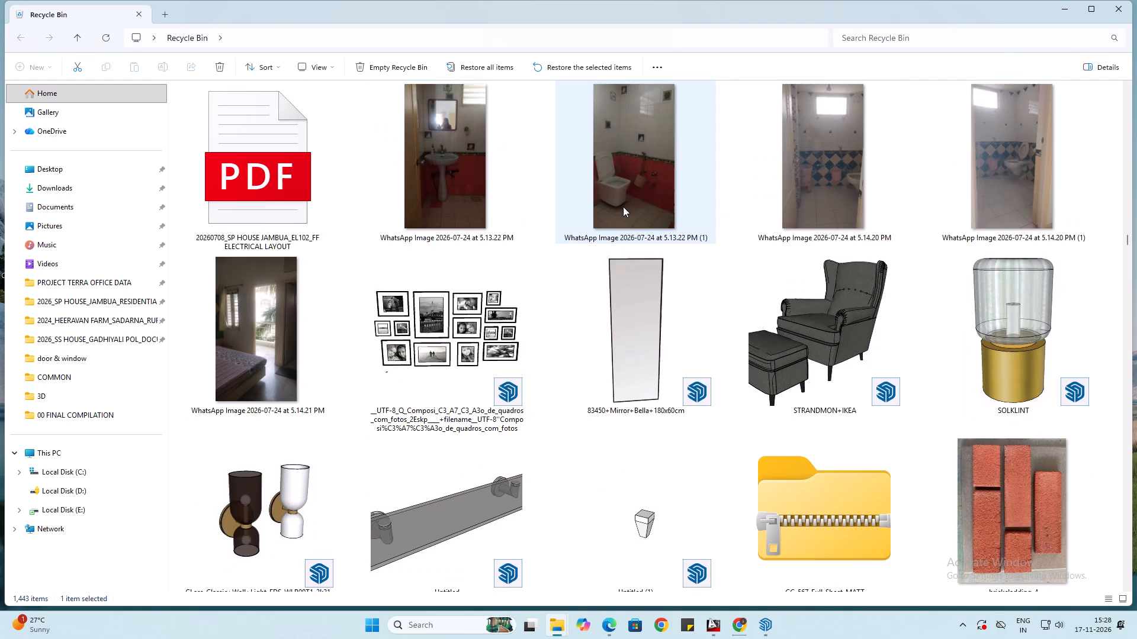
scroll(623, 206, up, 1)
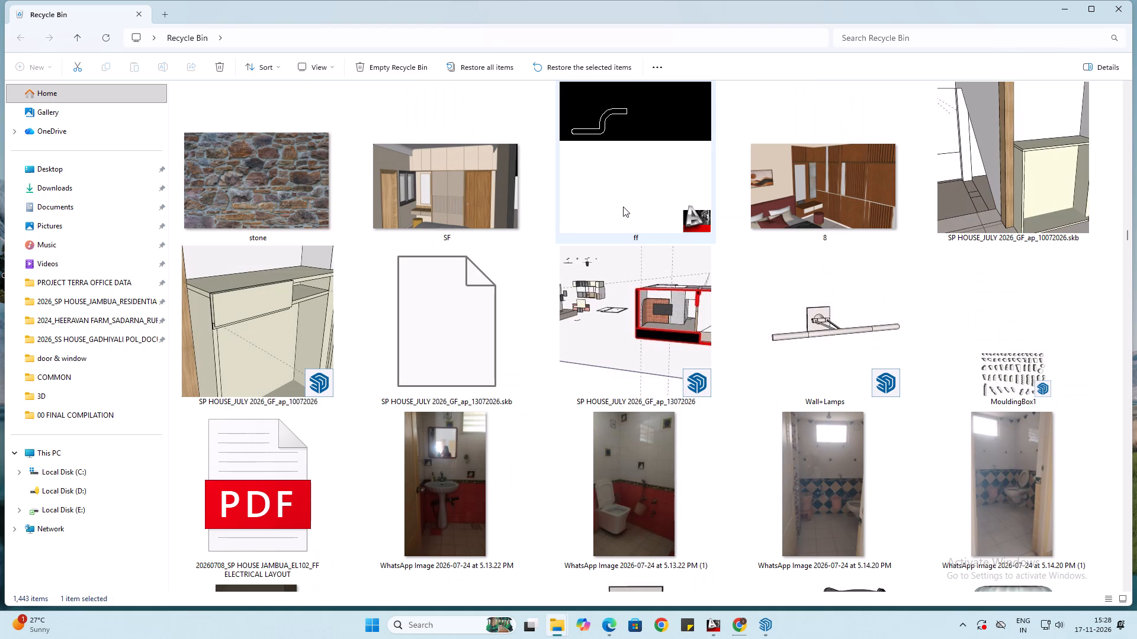
scroll(623, 206, up, 2)
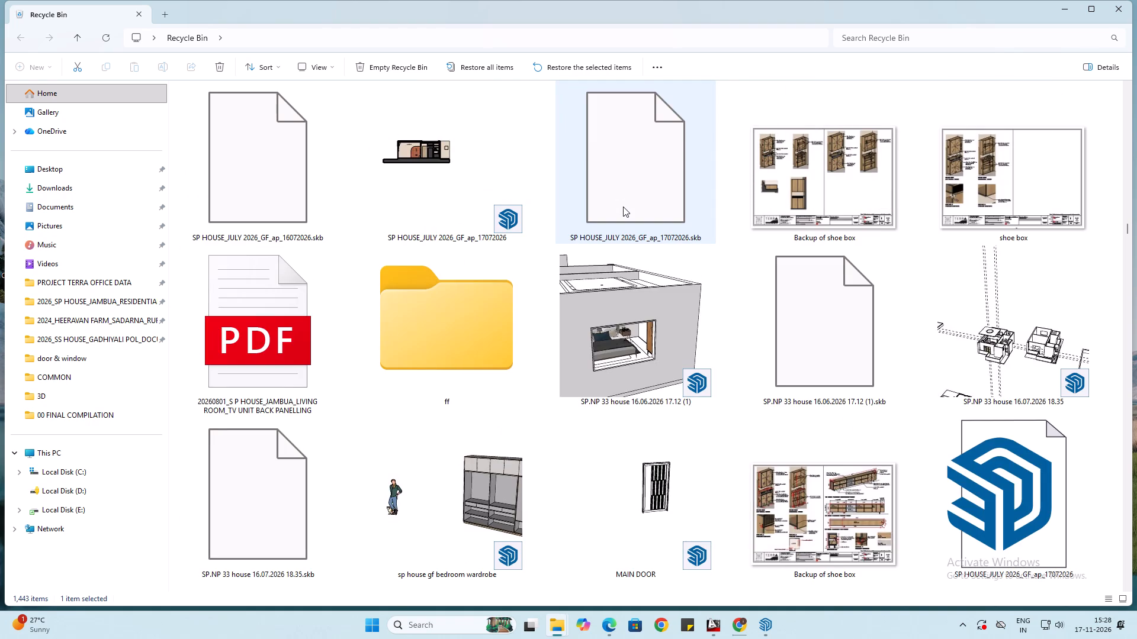
scroll(623, 206, up, 1)
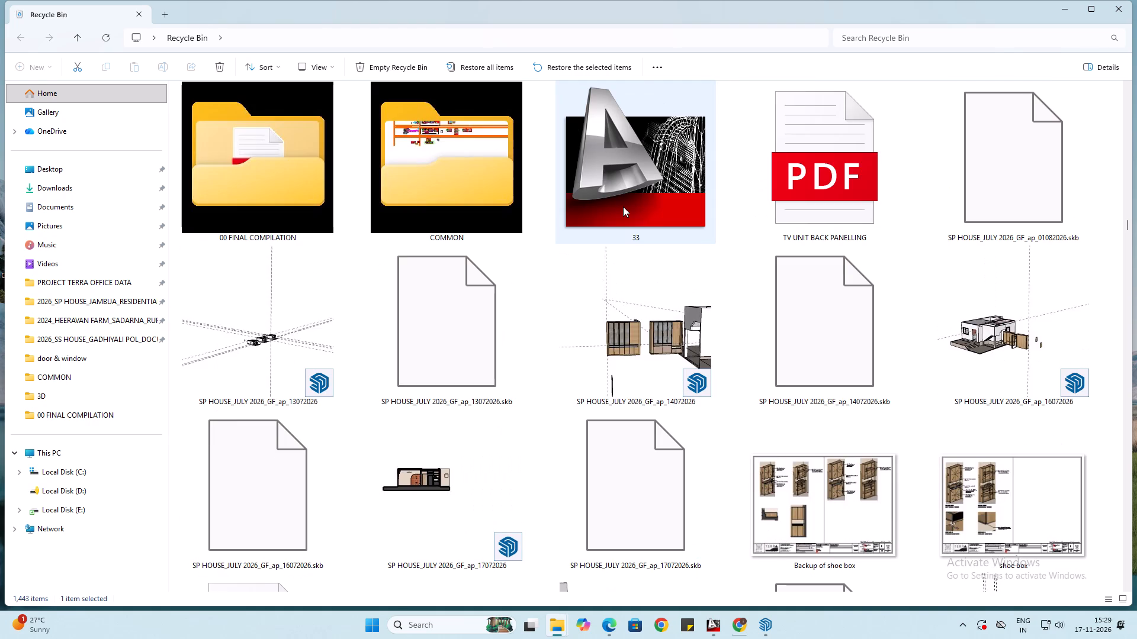
scroll(619, 208, up, 1)
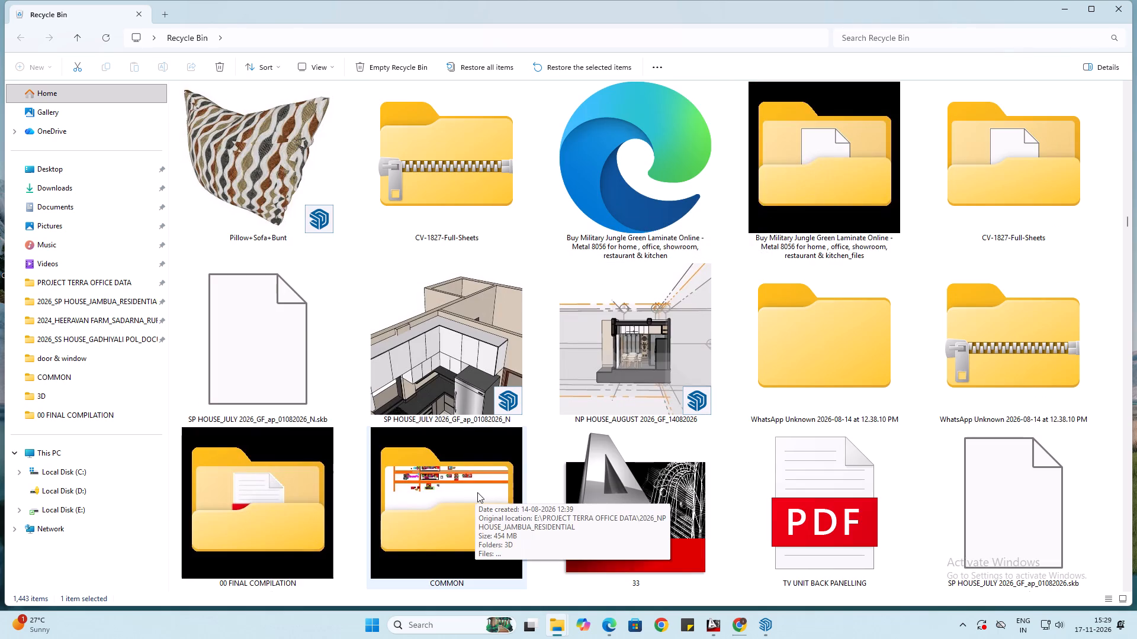
Examine the deleted August 2026 WhatsApp folders, mahapura PDFs and office drawings, up to the SP HOUSE false ceiling and electrical layouts.
scroll(477, 492, up, 1)
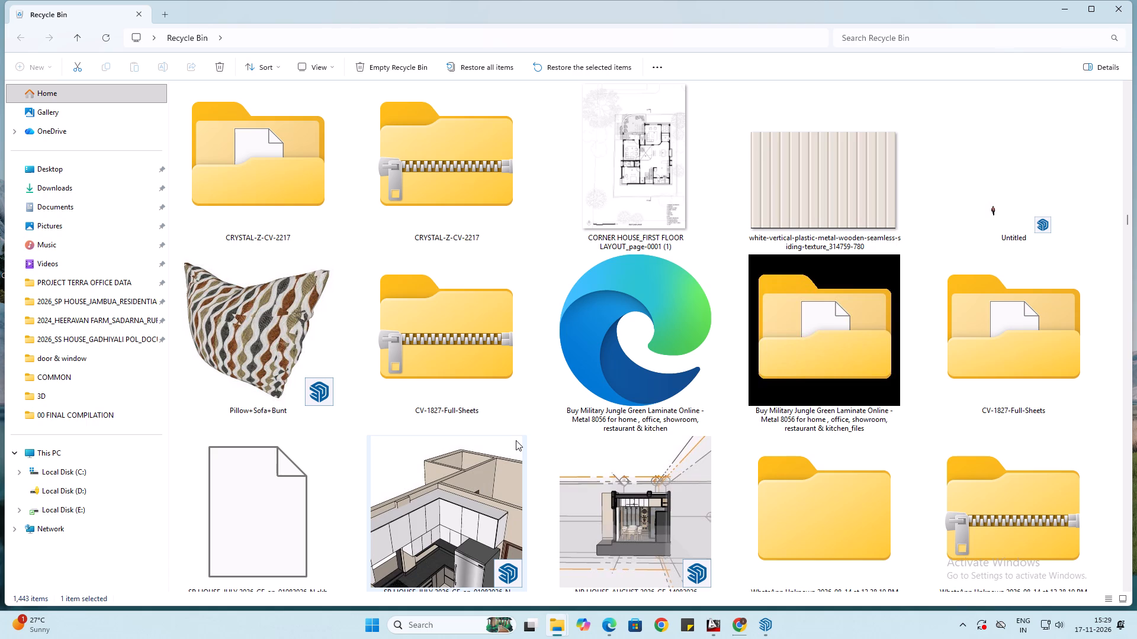
scroll(515, 440, up, 1)
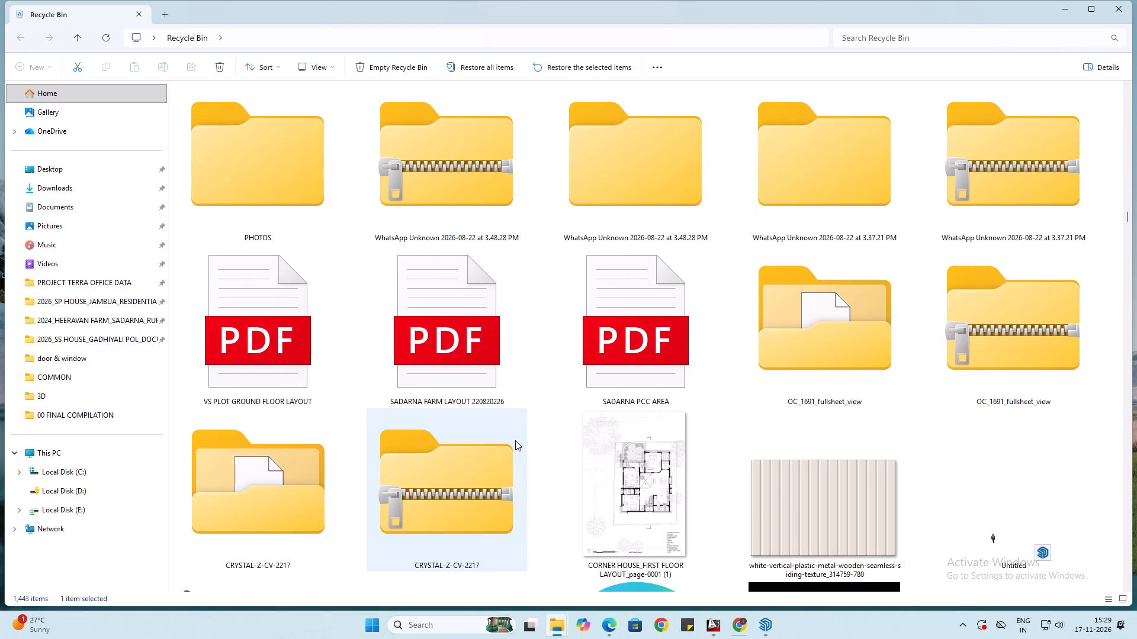
scroll(515, 440, up, 1)
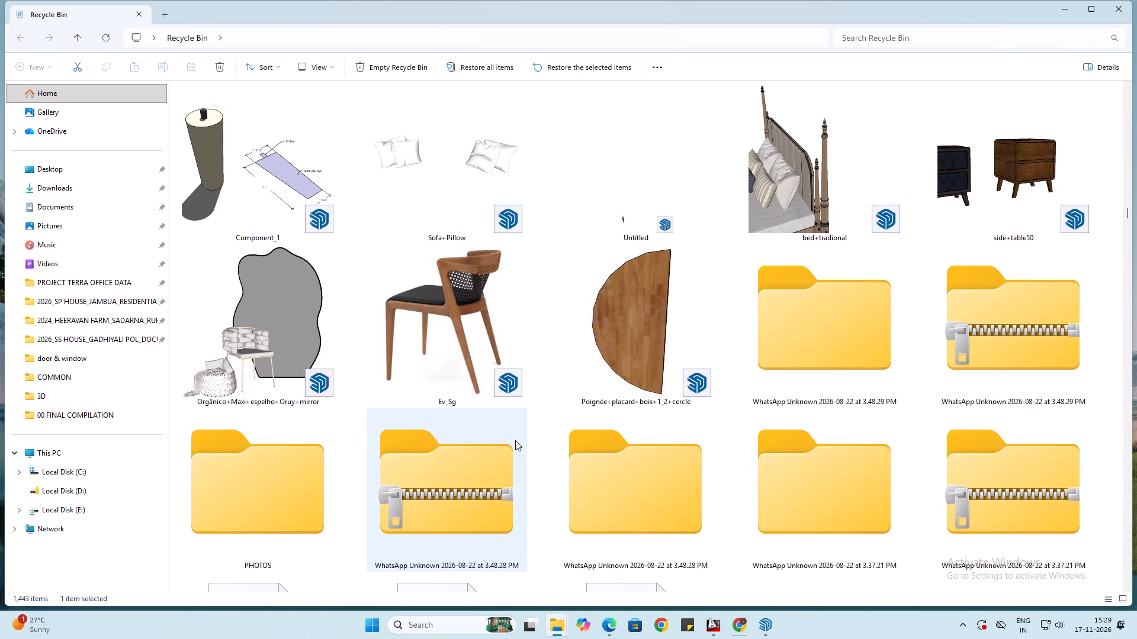
scroll(515, 440, up, 2)
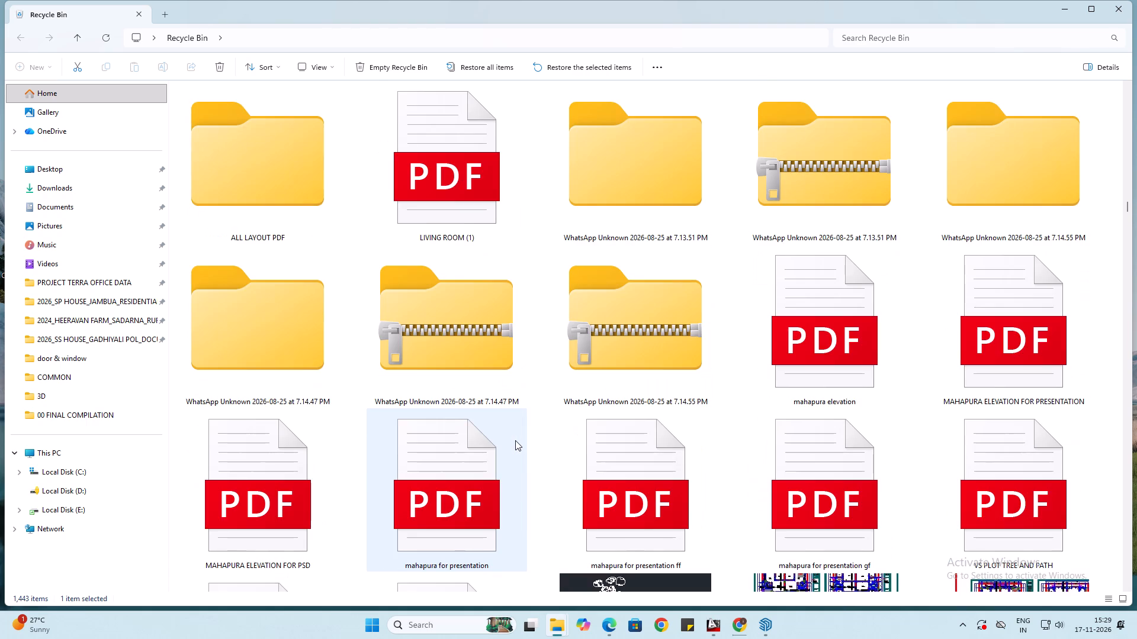
scroll(515, 440, up, 1)
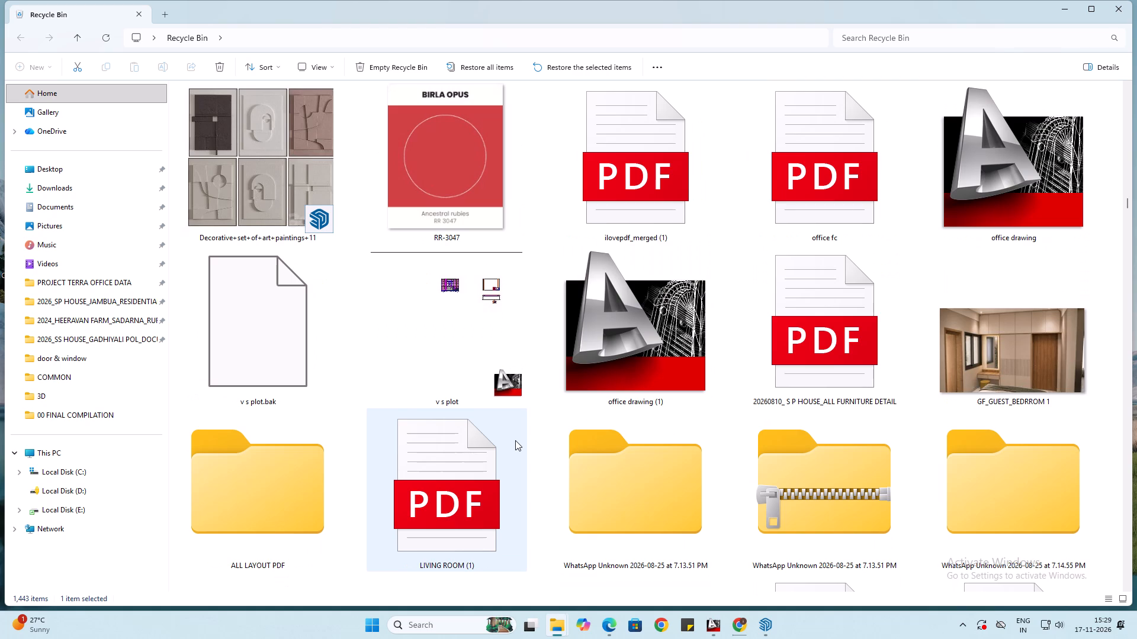
scroll(515, 440, up, 1)
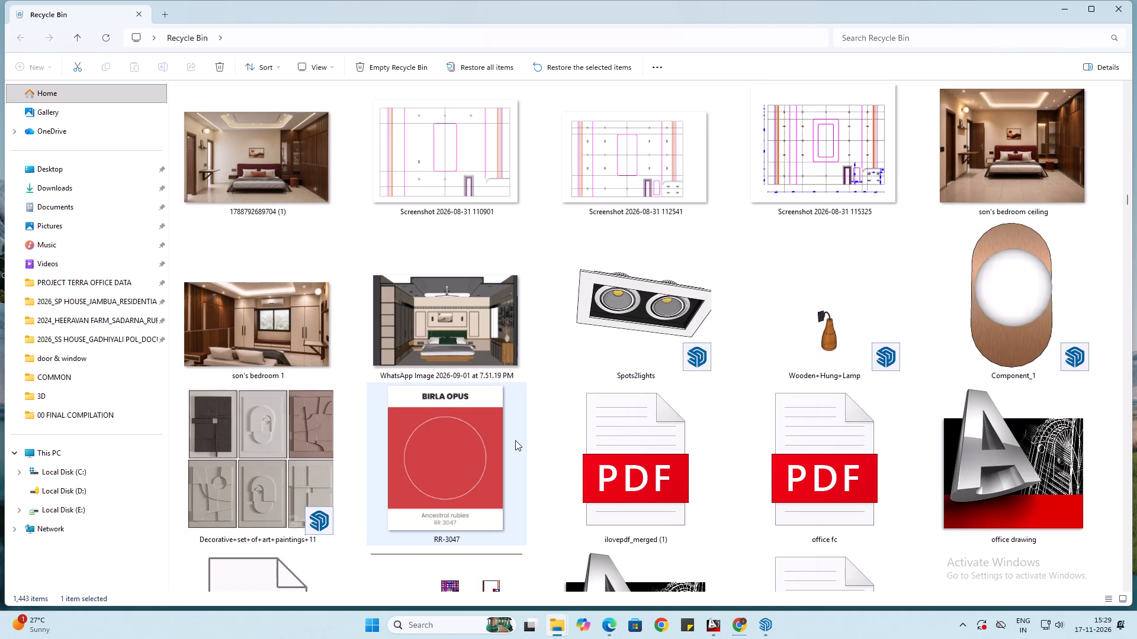
scroll(515, 440, up, 1)
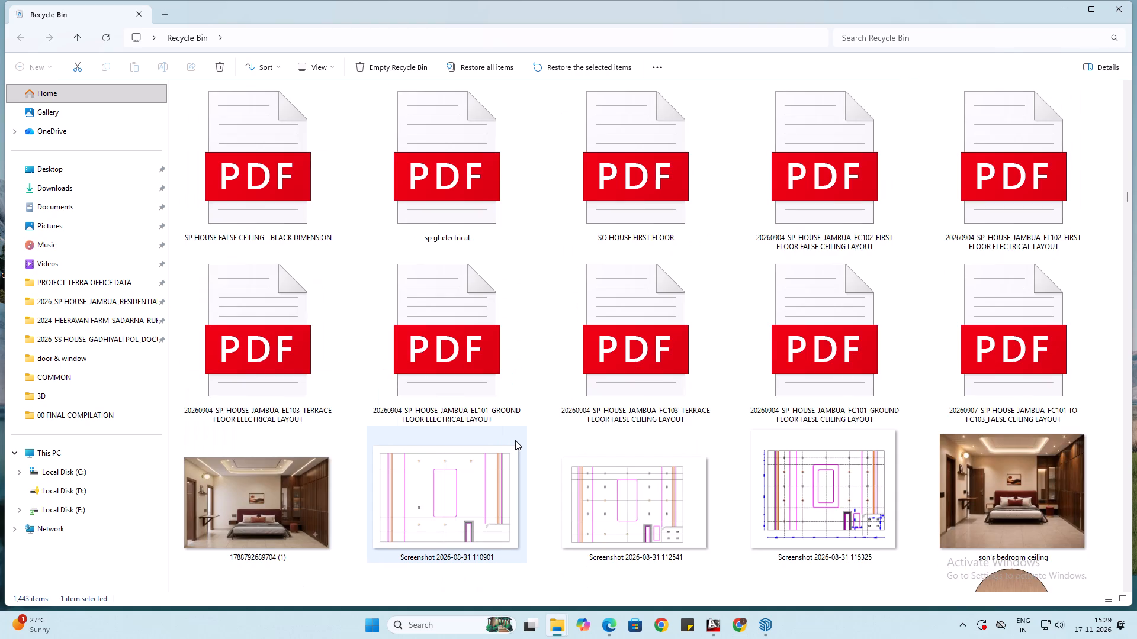
scroll(515, 440, up, 1)
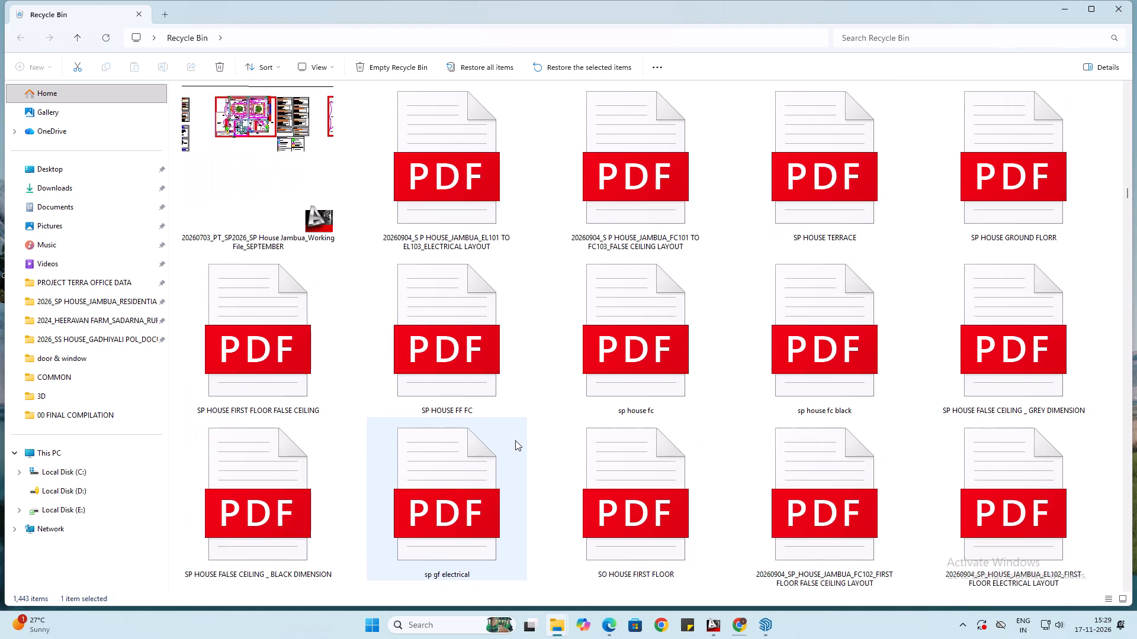
Examine the deleted September 2026 SP HOUSE, SADARNA and mahapura files, up through the kitchen PDFs and laminate folders to the plant and pendant models.
scroll(515, 440, up, 2)
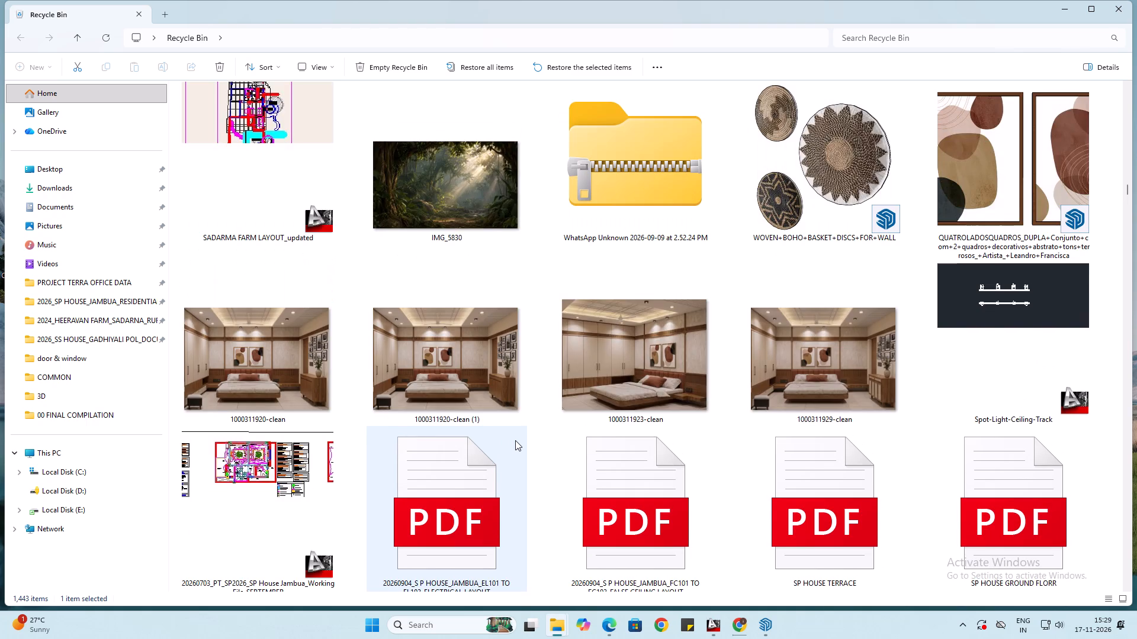
scroll(515, 440, up, 1)
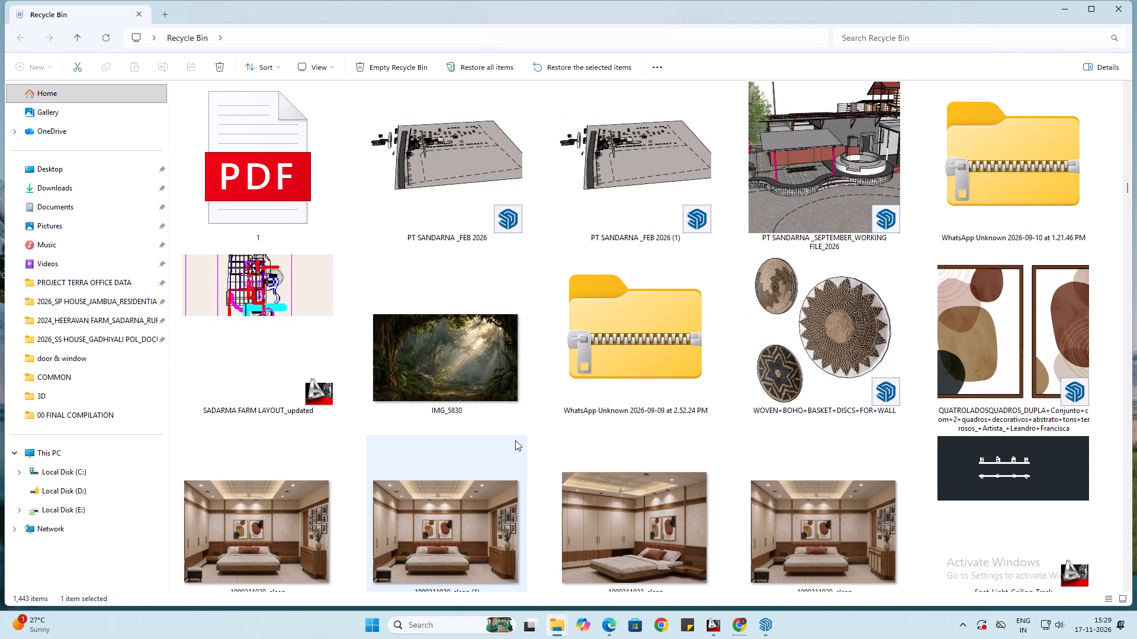
scroll(515, 440, up, 1)
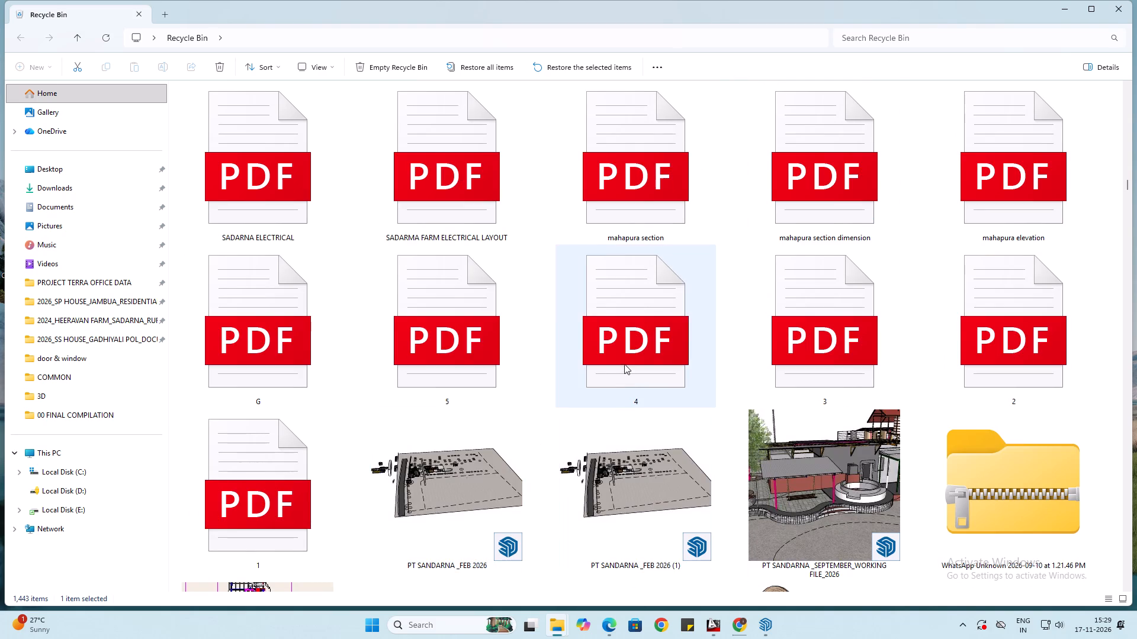
scroll(624, 364, up, 1)
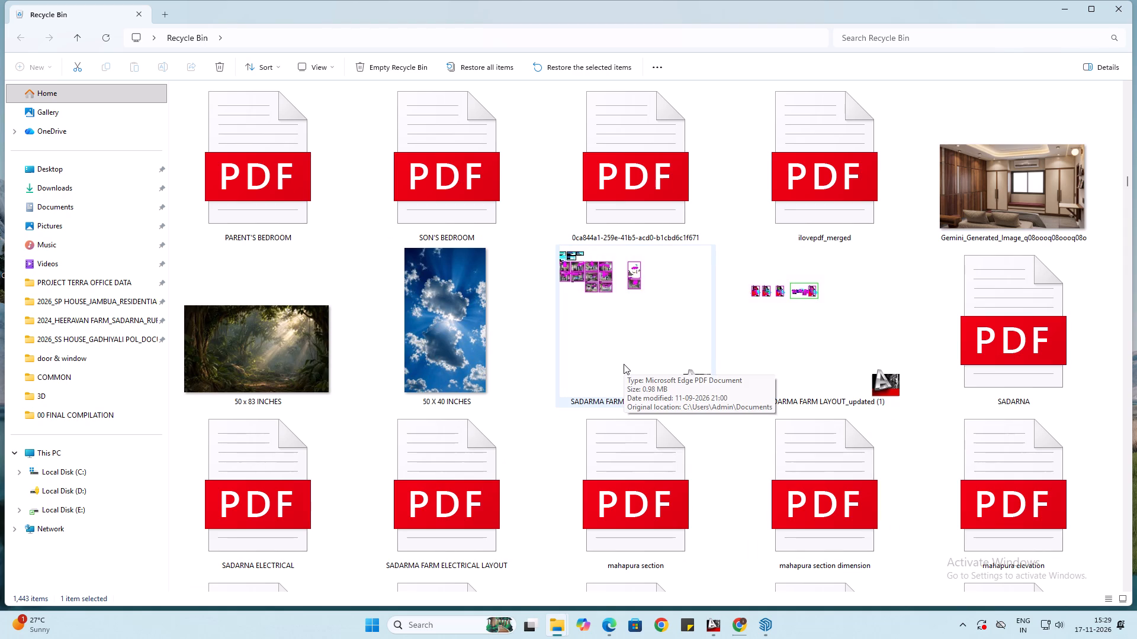
scroll(624, 364, up, 1)
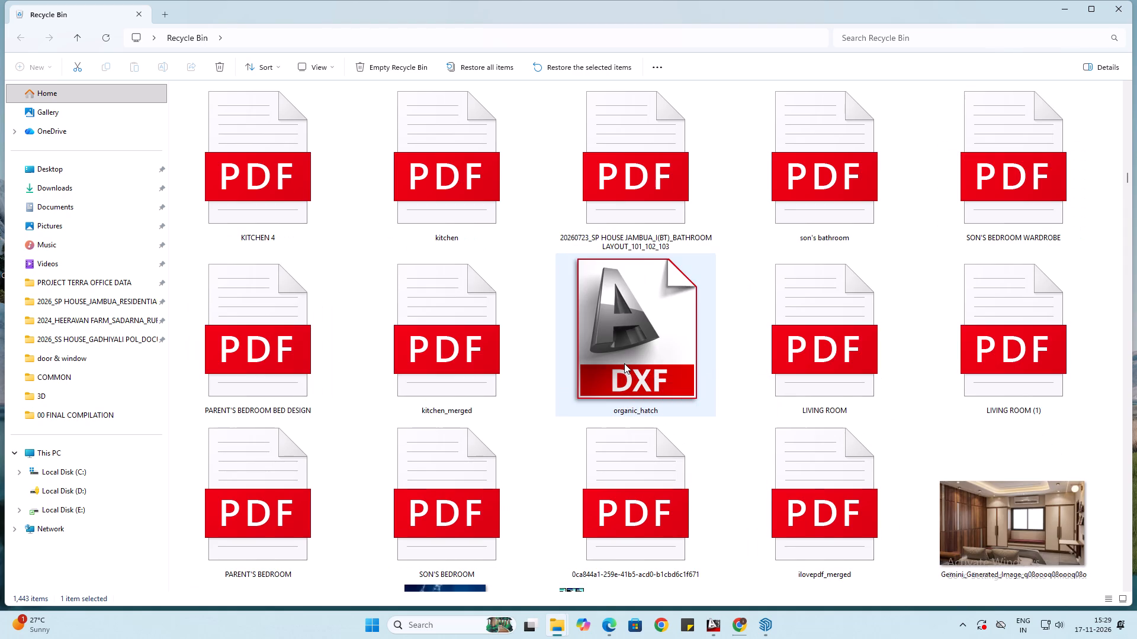
scroll(624, 363, up, 1)
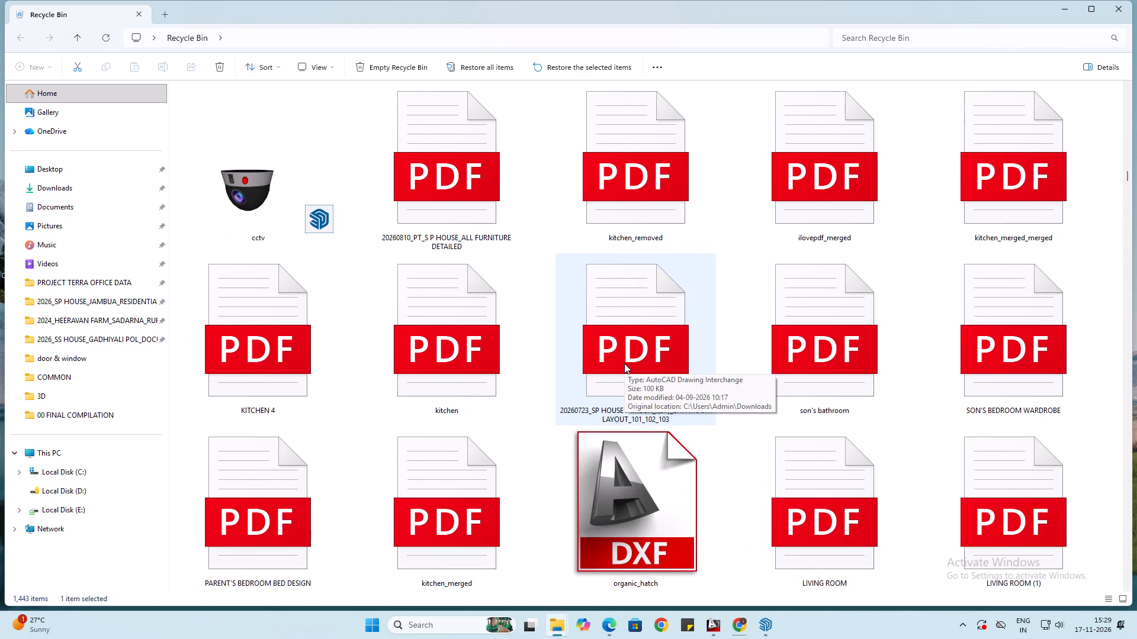
scroll(624, 363, up, 2)
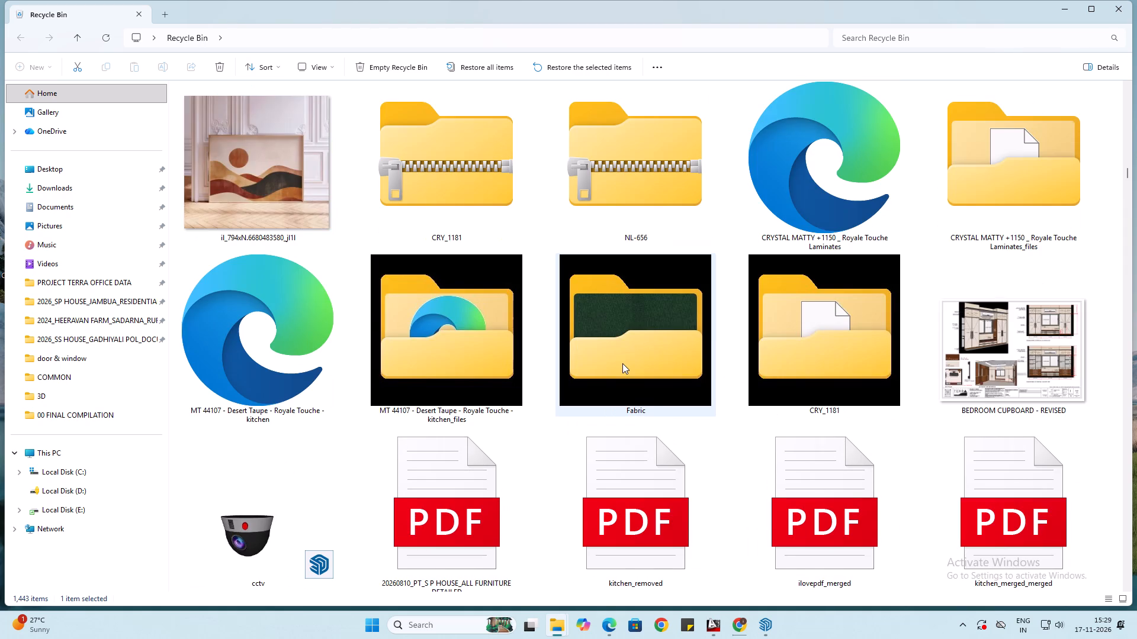
scroll(622, 363, up, 3)
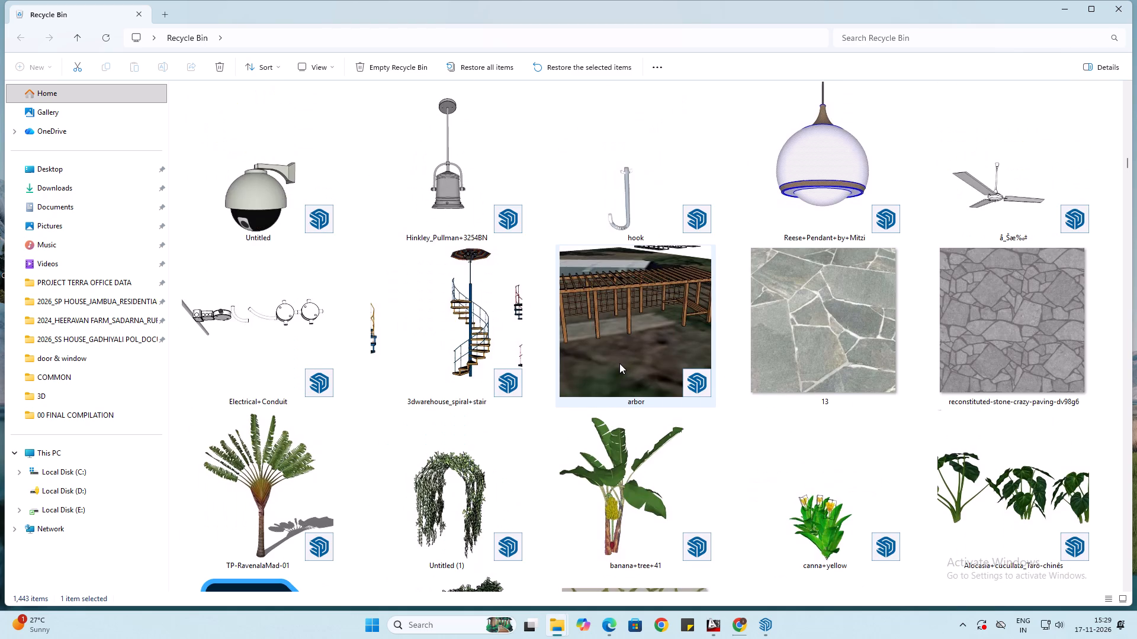
Examine the remaining deleted items from the fan and lamp models through the October WhatsApp folders to the SS HOUSE PDFs and first entries.
scroll(619, 363, up, 1)
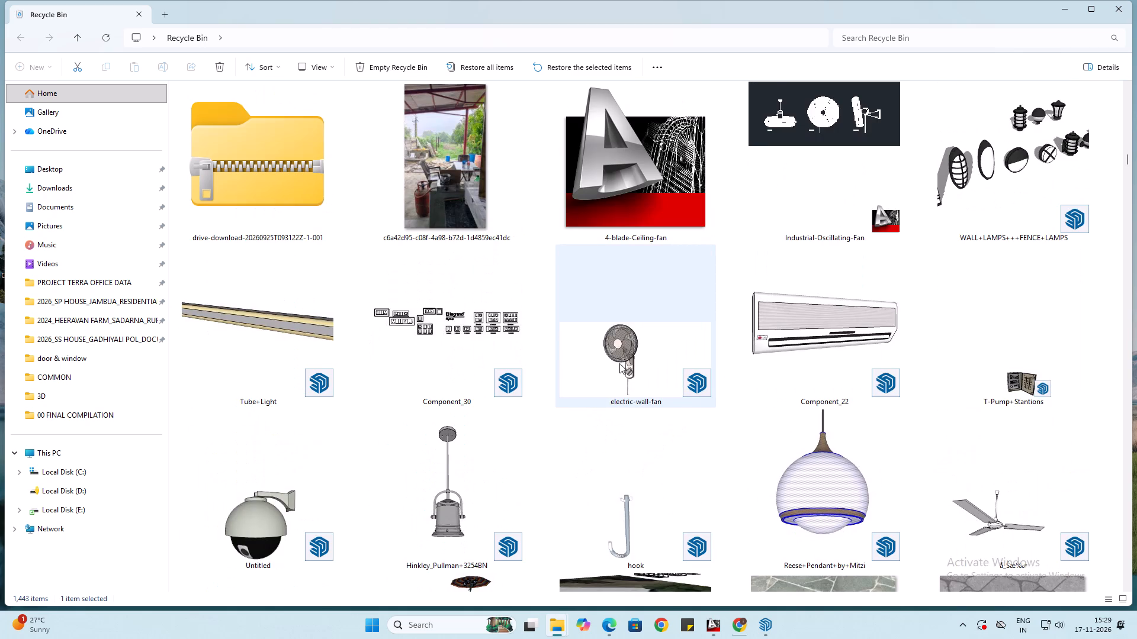
scroll(619, 363, up, 2)
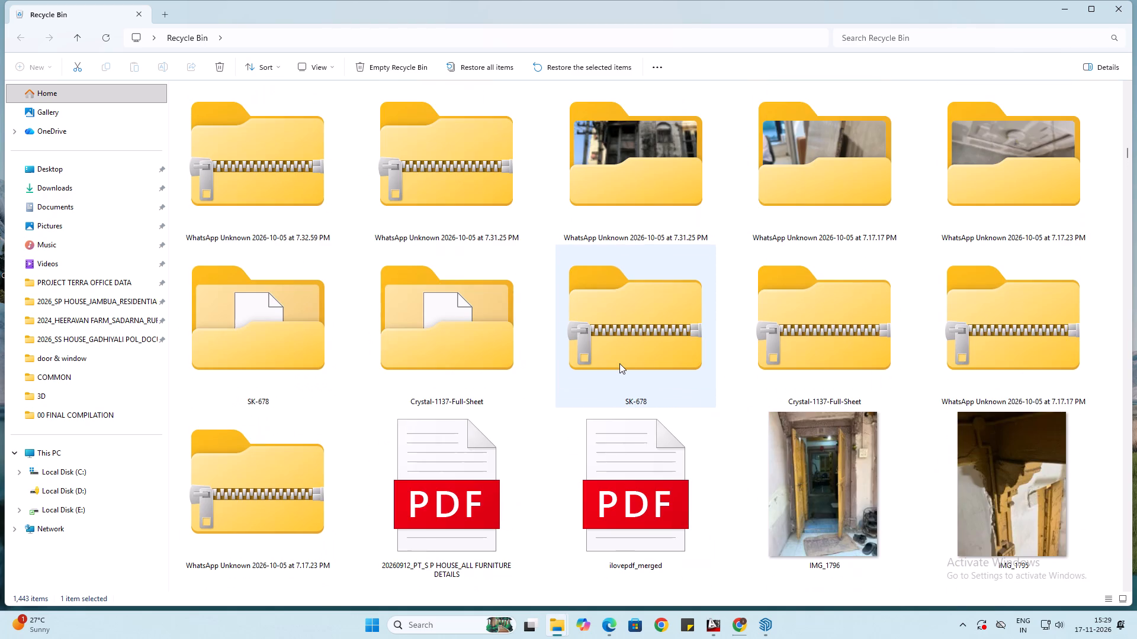
scroll(619, 363, up, 1)
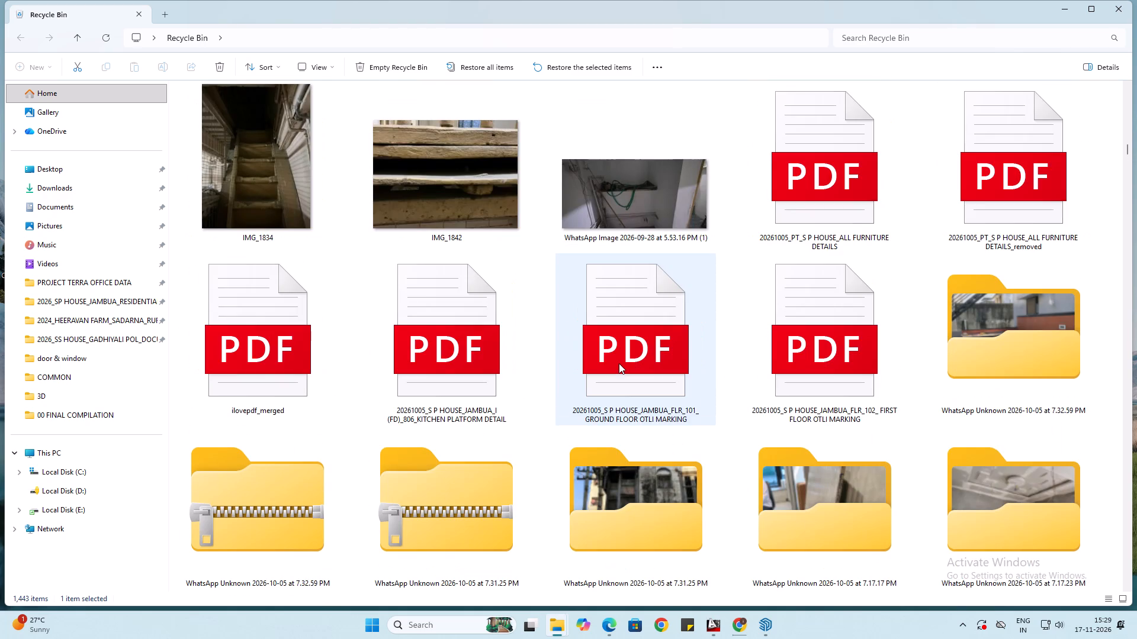
scroll(619, 363, up, 3)
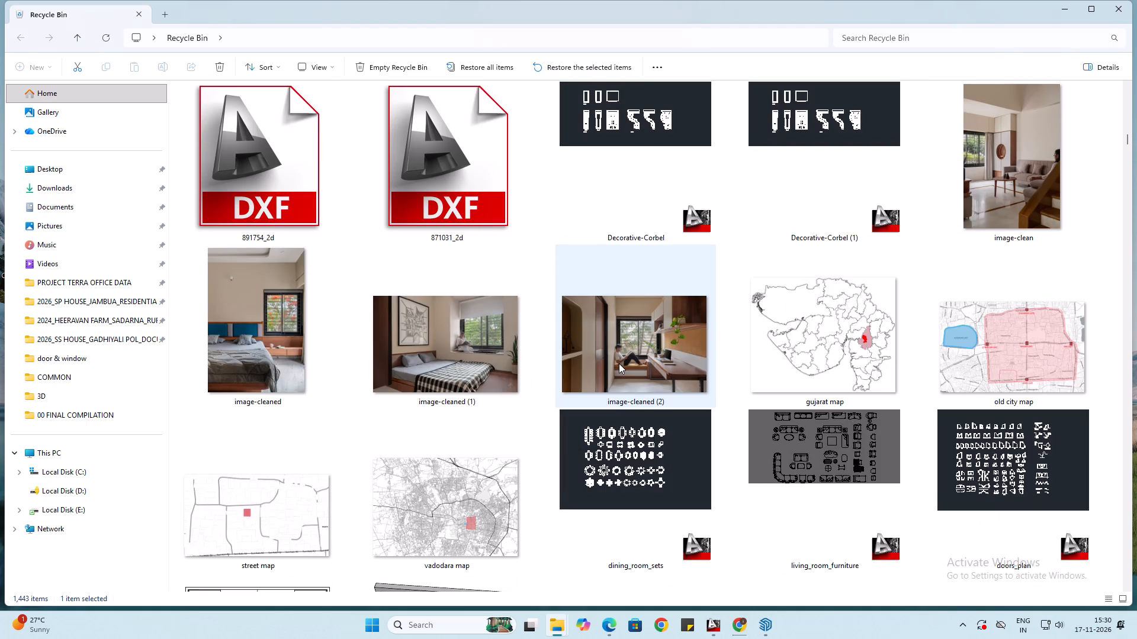
scroll(619, 363, up, 3)
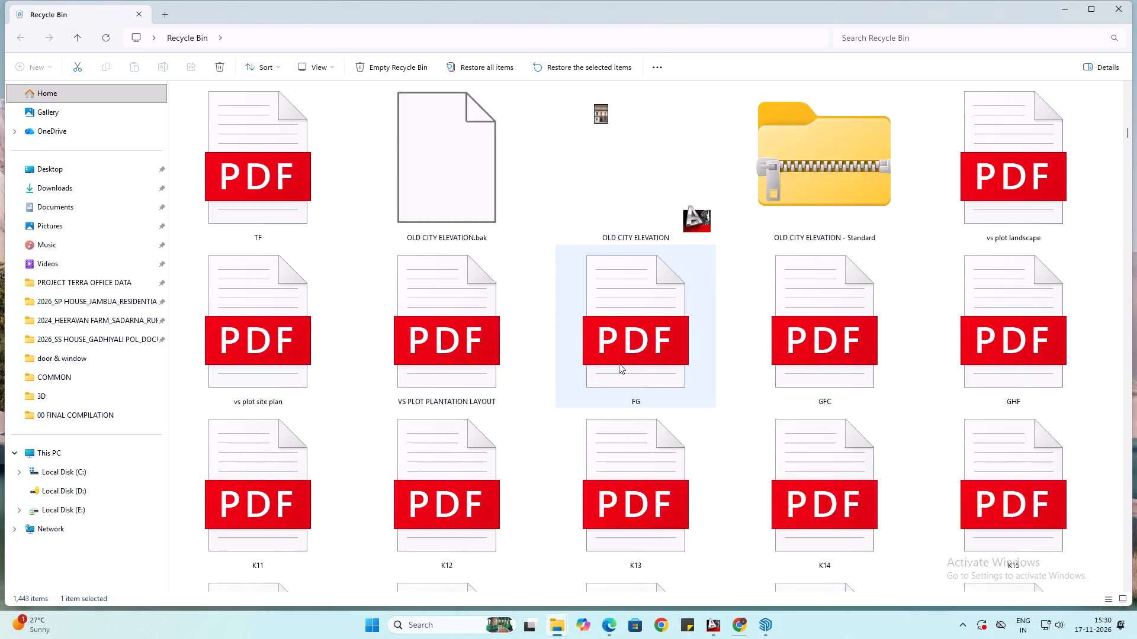
scroll(619, 363, up, 19)
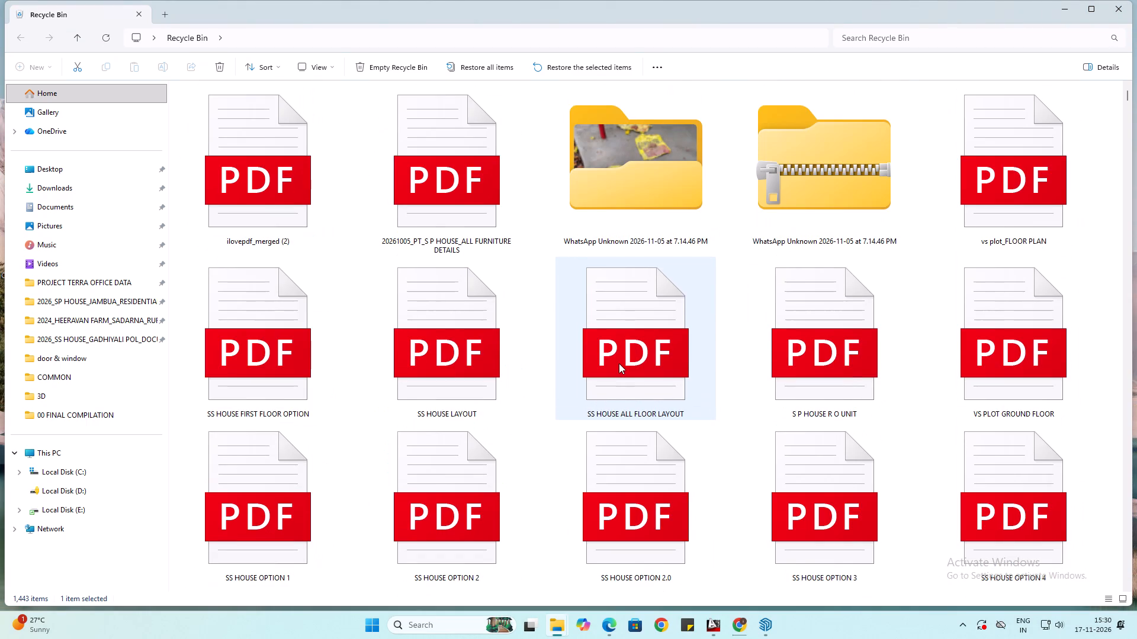
scroll(619, 363, up, 6)
Restore the deleted ilovepdf_merged (2) PDF from the Recycle Bin.
click(307, 185)
right_click(307, 185)
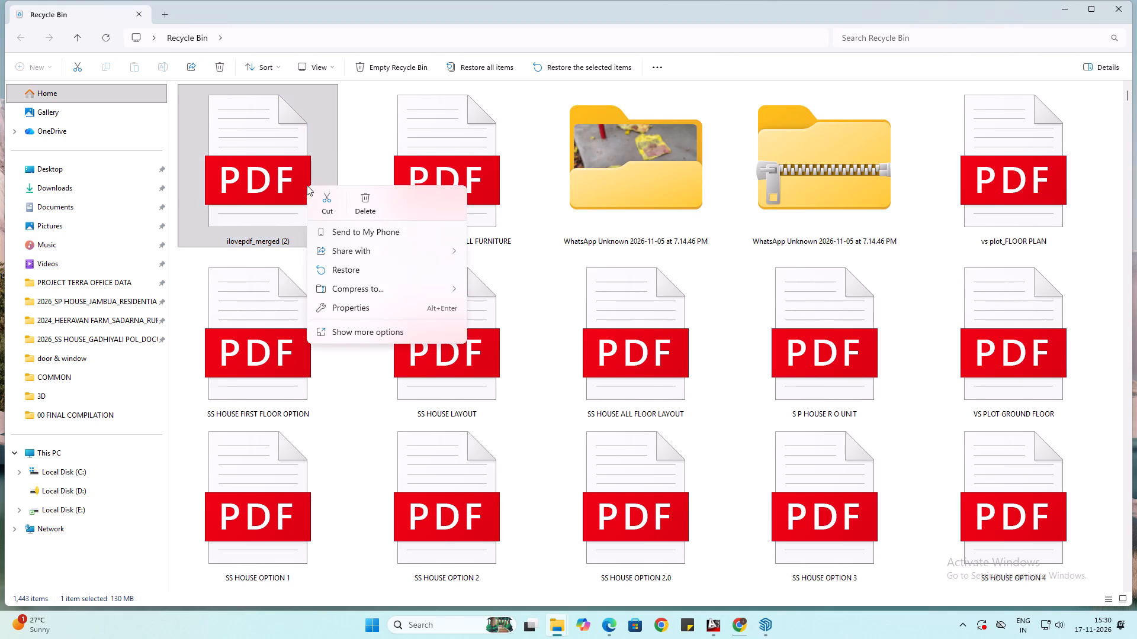
click(353, 270)
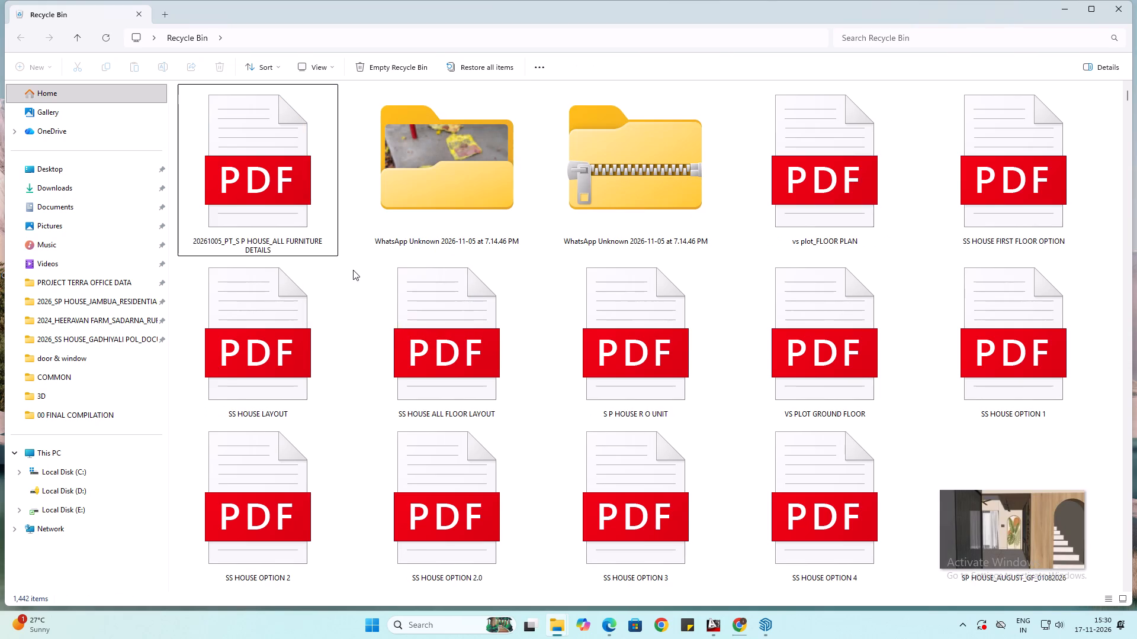
Switch to the incognito Chrome window and check the progress of the merged PDF download in the recent download history.
click(735, 625)
click(773, 559)
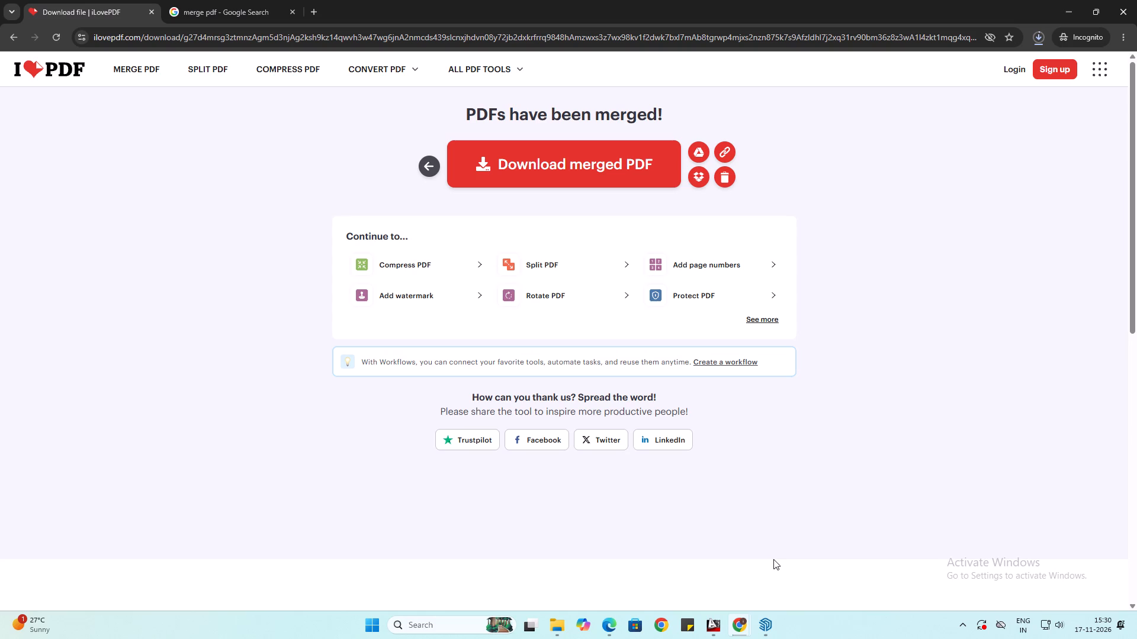
click(1037, 37)
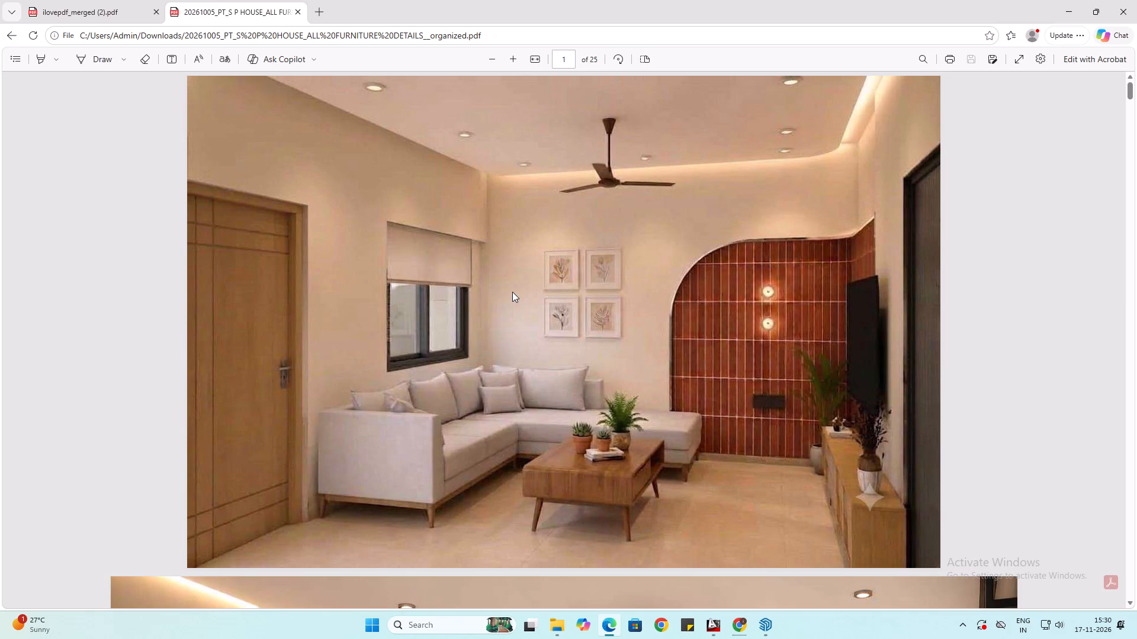
scroll(512, 292, down, 12)
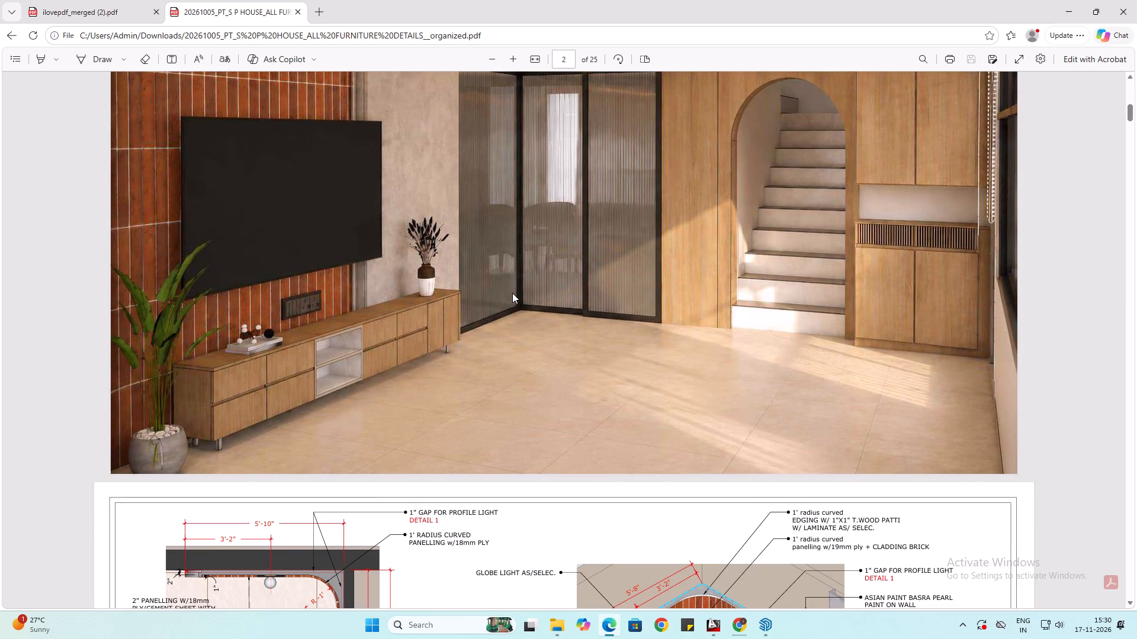
scroll(778, 237, up, 15)
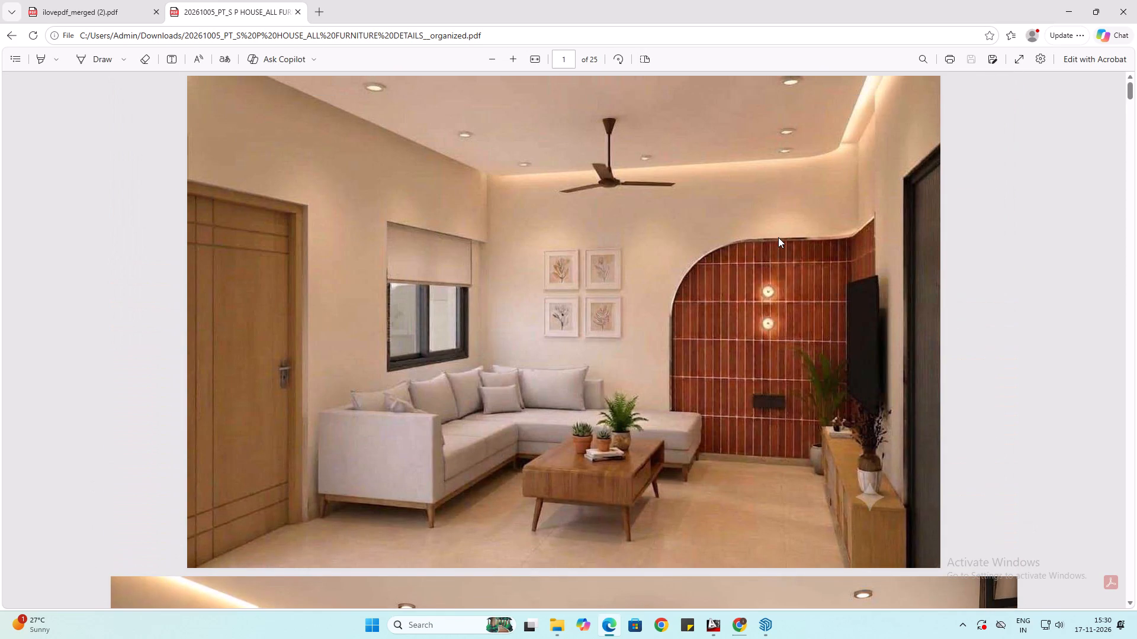
click(1116, 15)
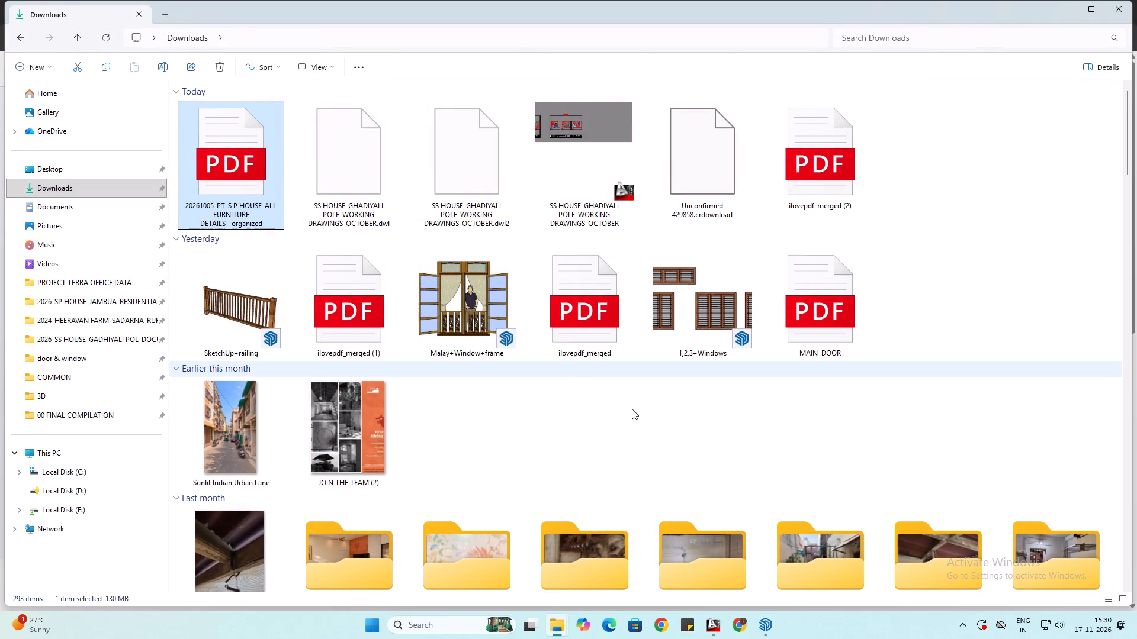
Open the ilovepdf_merged (2) PDF from Downloads, review it from the cover page to the TV unit cabinet sheet, and close it.
double_click(807, 179)
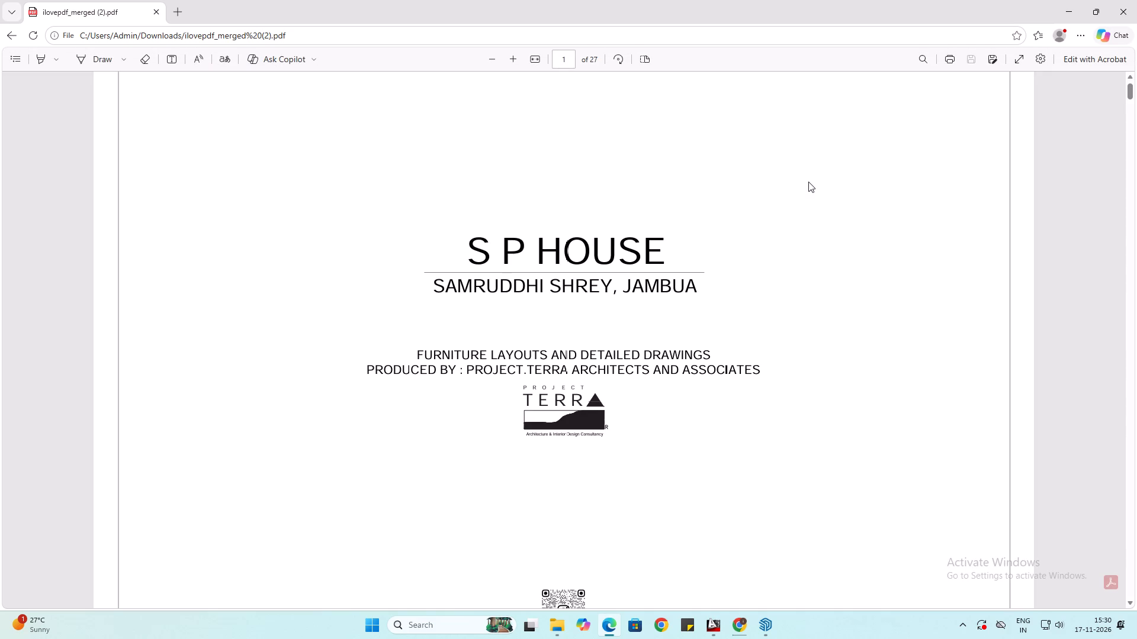
scroll(812, 178, up, 4)
scroll(812, 178, down, 8)
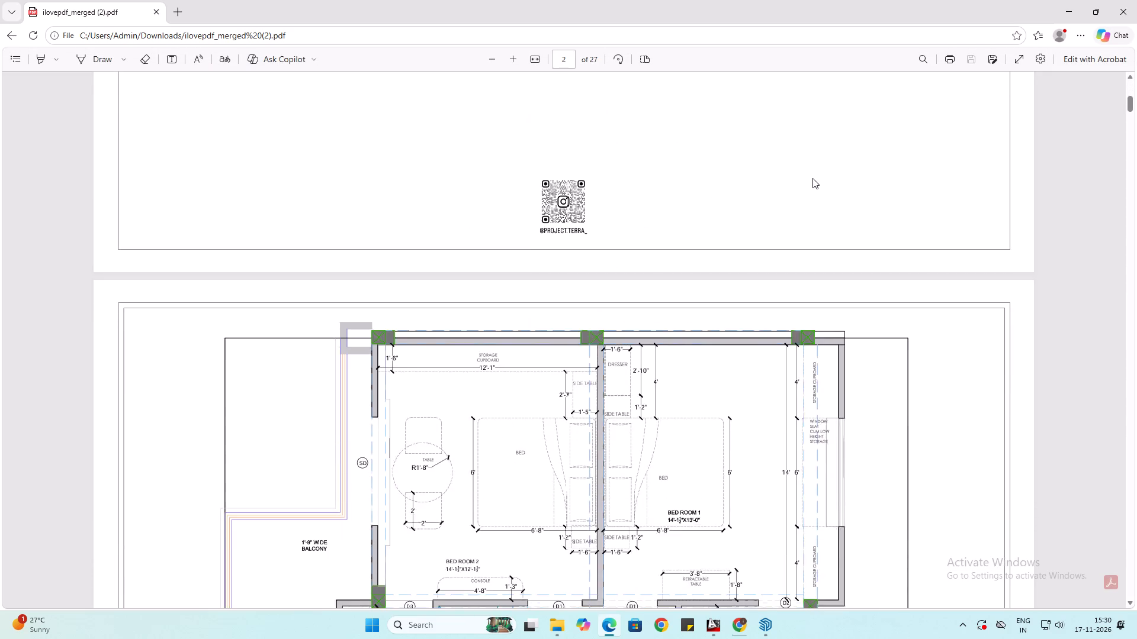
scroll(812, 178, down, 17)
scroll(812, 178, down, 7)
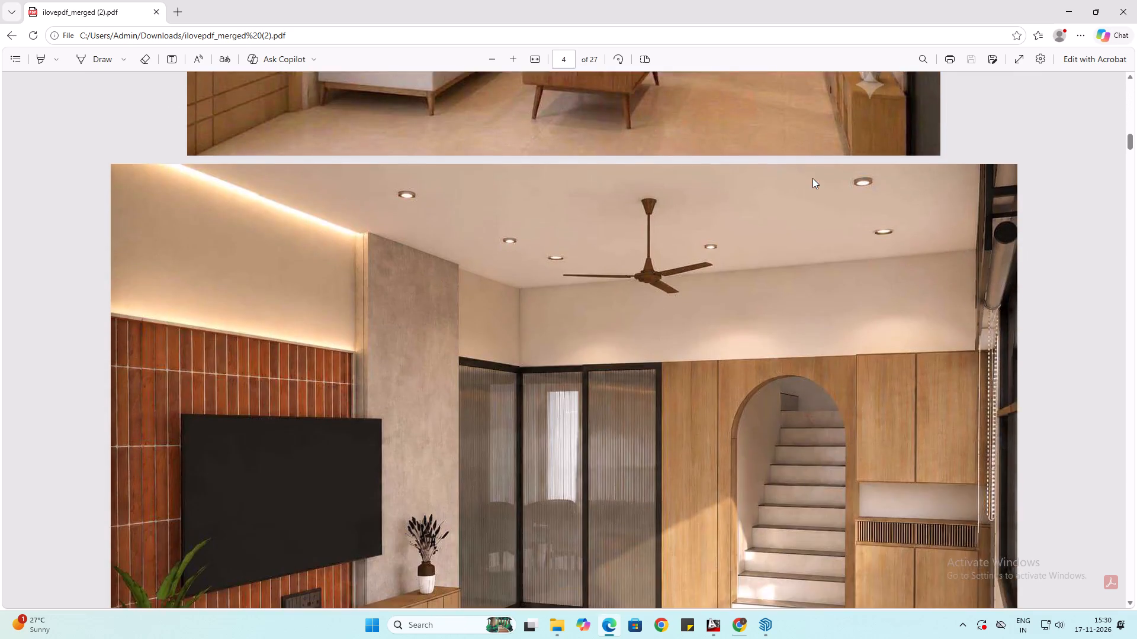
scroll(812, 178, down, 20)
scroll(812, 178, down, 4)
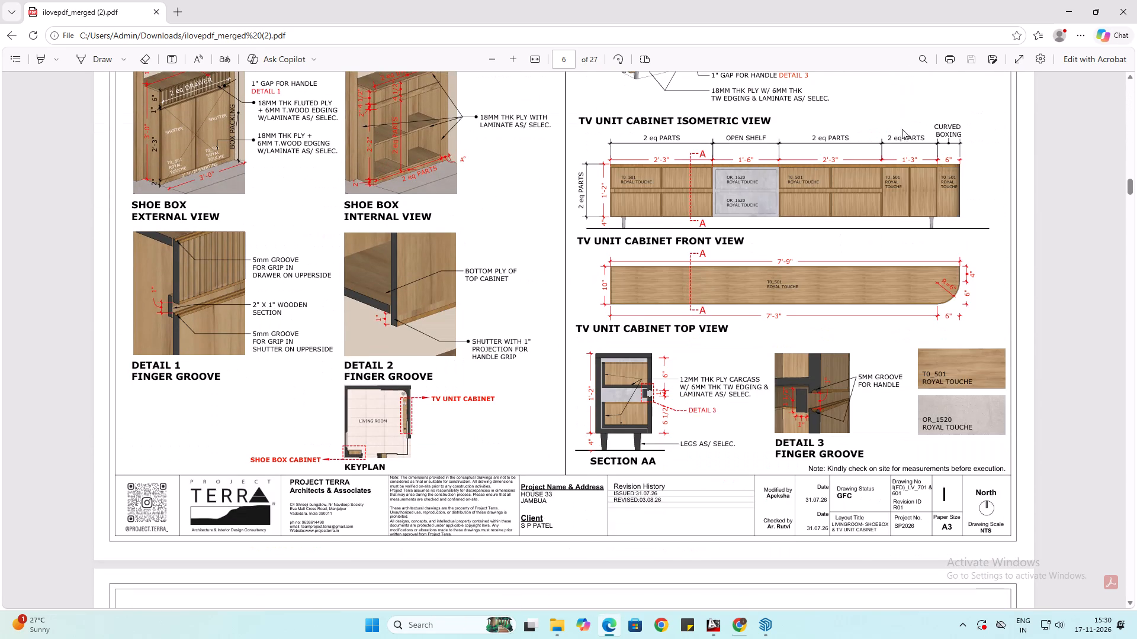
click(1123, 6)
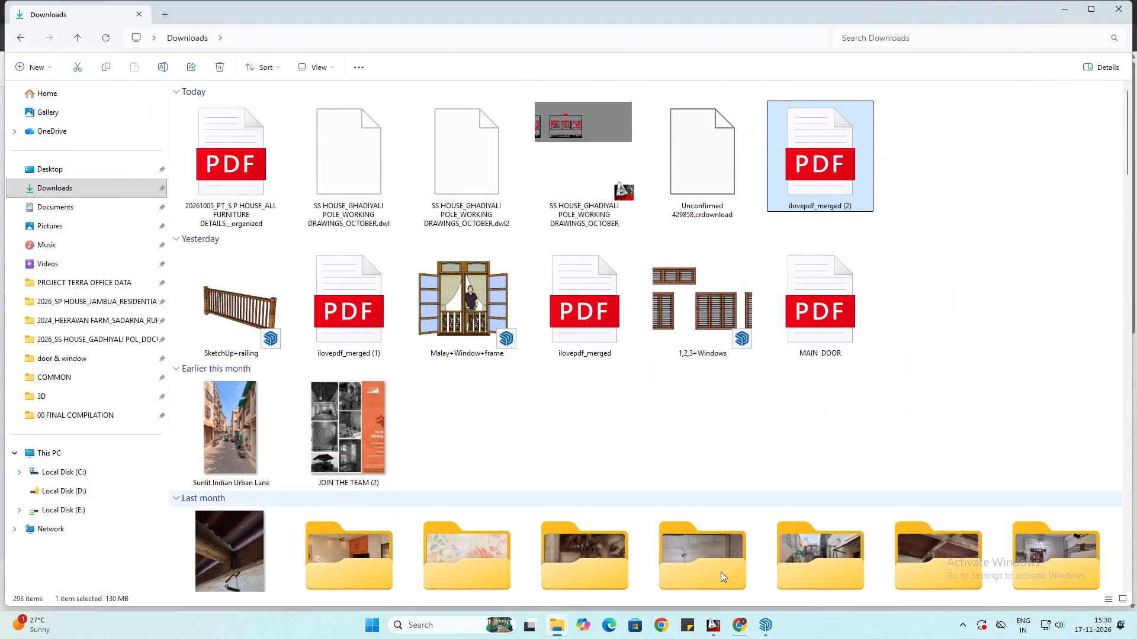
Switch to the regular Chrome window, search for merge pdf, and open the iLovePDF merge page.
click(737, 628)
click(706, 585)
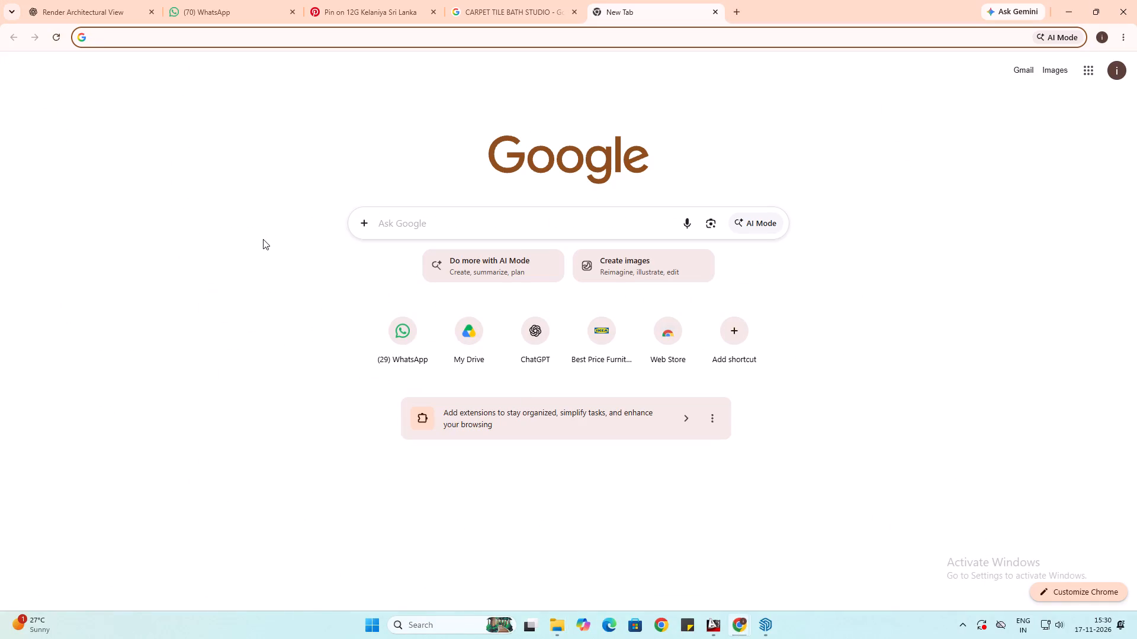
text(MERGE)
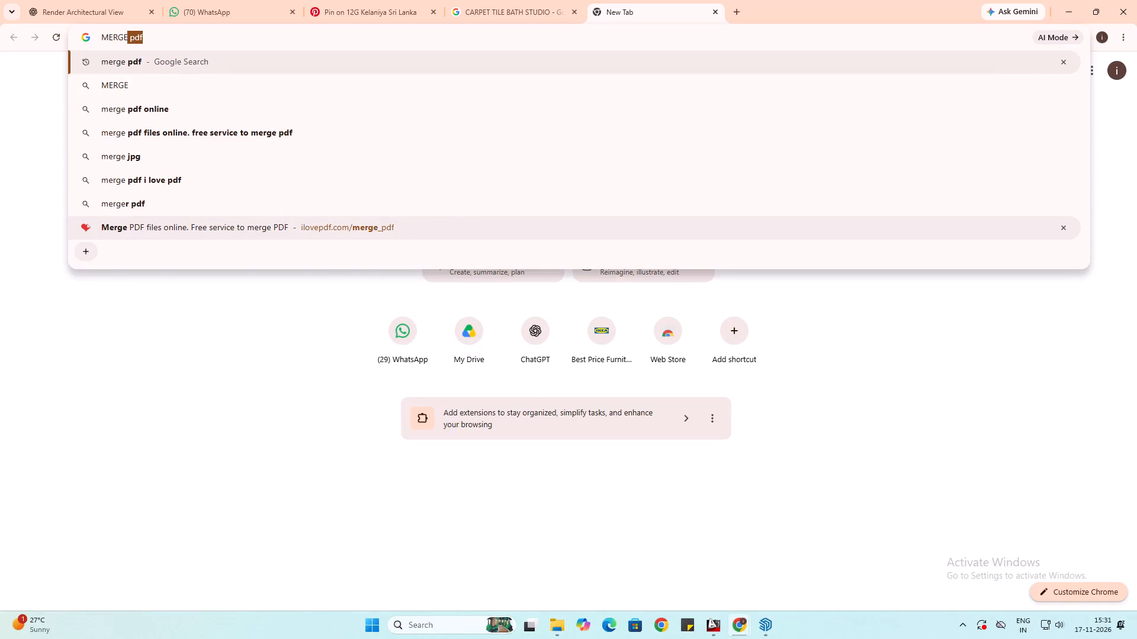
key(Return)
click(261, 193)
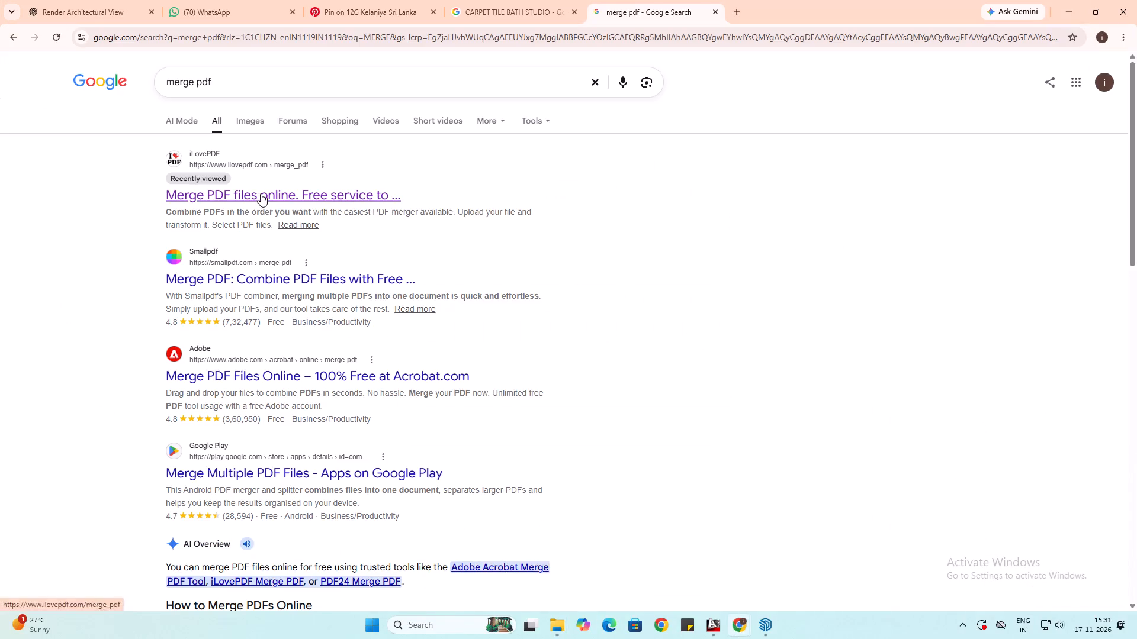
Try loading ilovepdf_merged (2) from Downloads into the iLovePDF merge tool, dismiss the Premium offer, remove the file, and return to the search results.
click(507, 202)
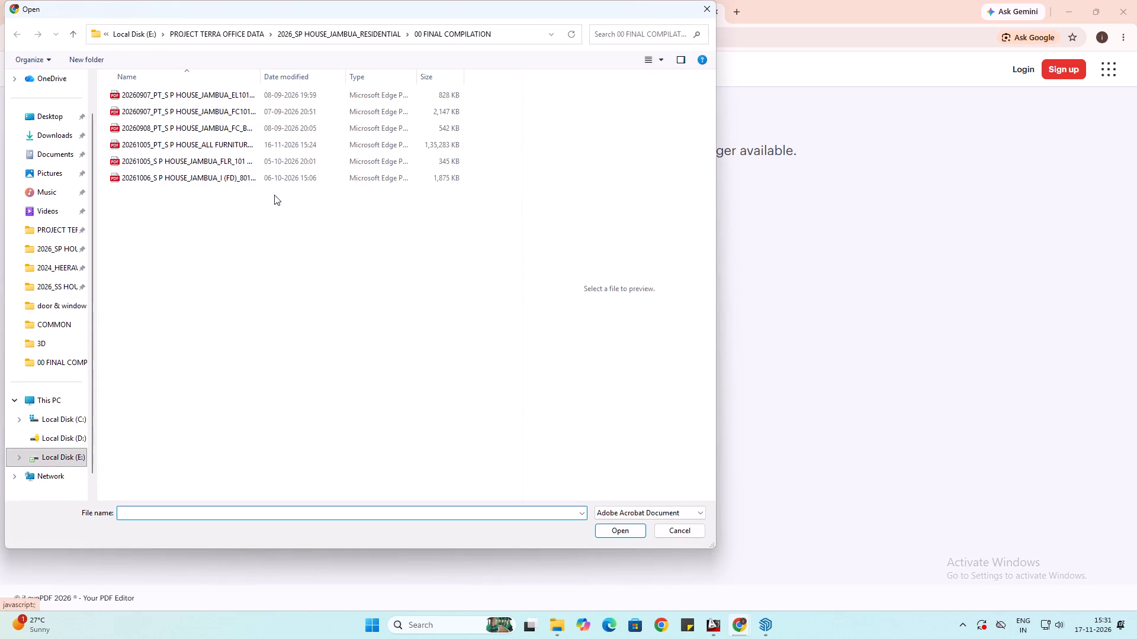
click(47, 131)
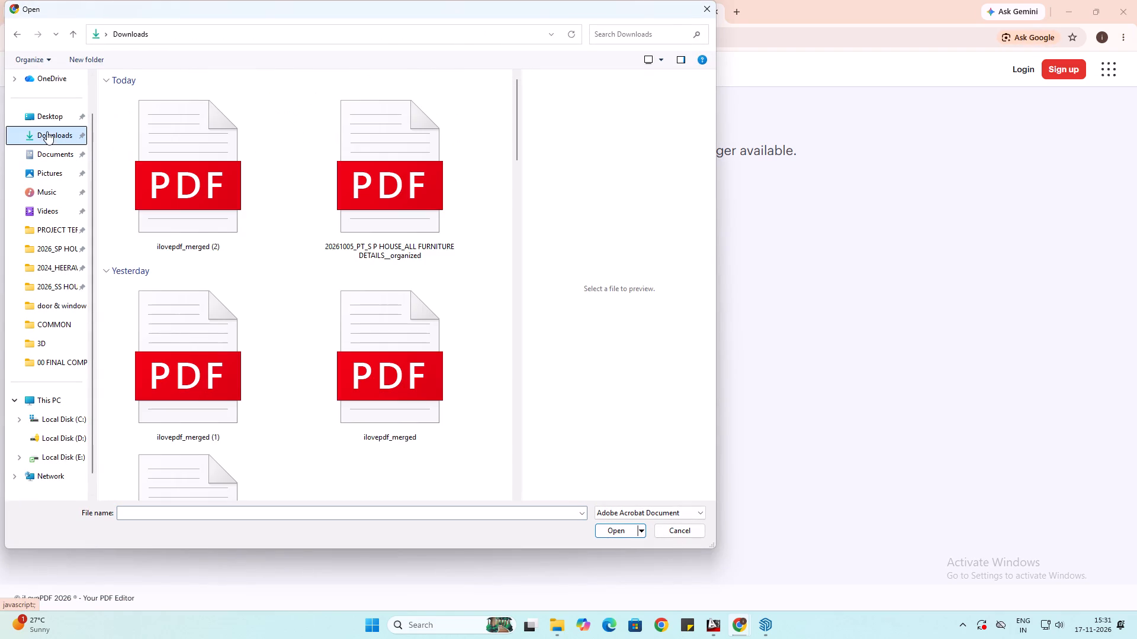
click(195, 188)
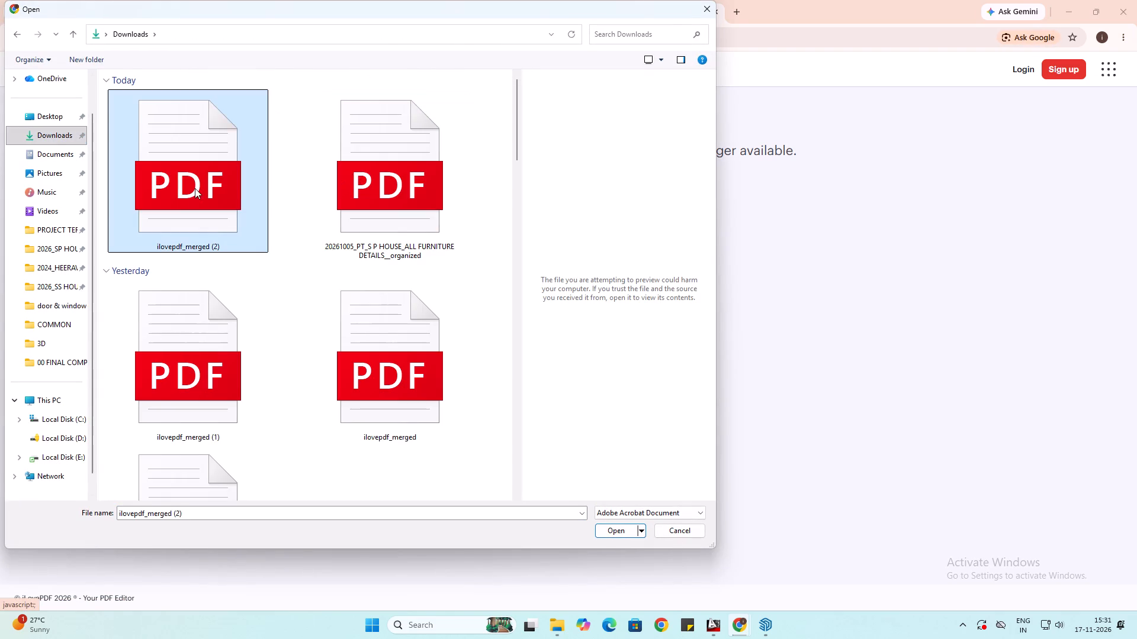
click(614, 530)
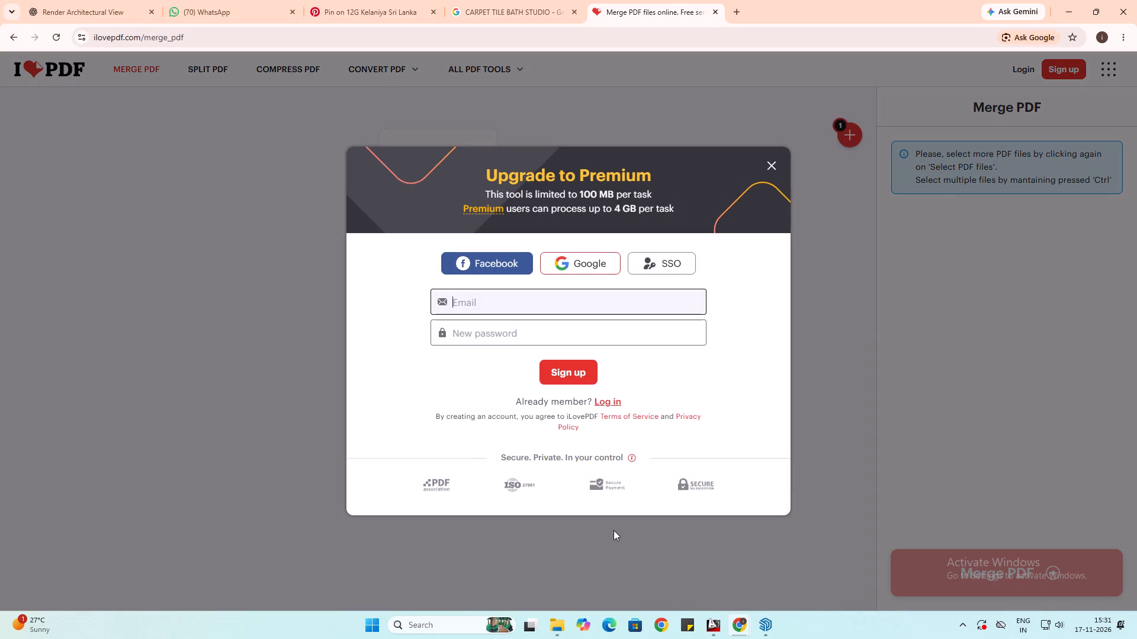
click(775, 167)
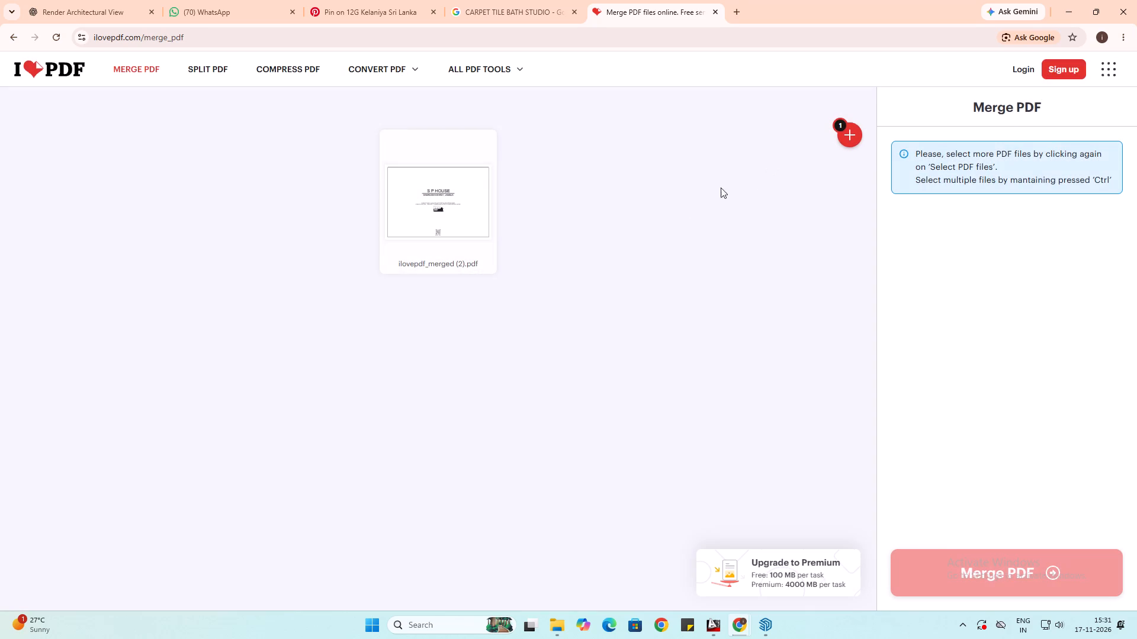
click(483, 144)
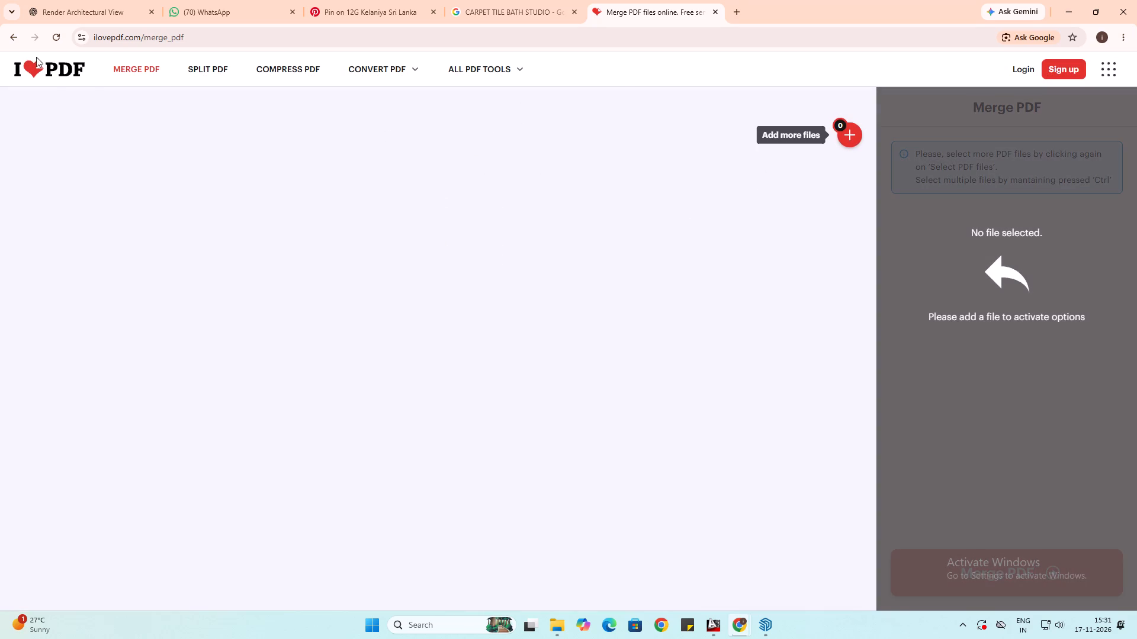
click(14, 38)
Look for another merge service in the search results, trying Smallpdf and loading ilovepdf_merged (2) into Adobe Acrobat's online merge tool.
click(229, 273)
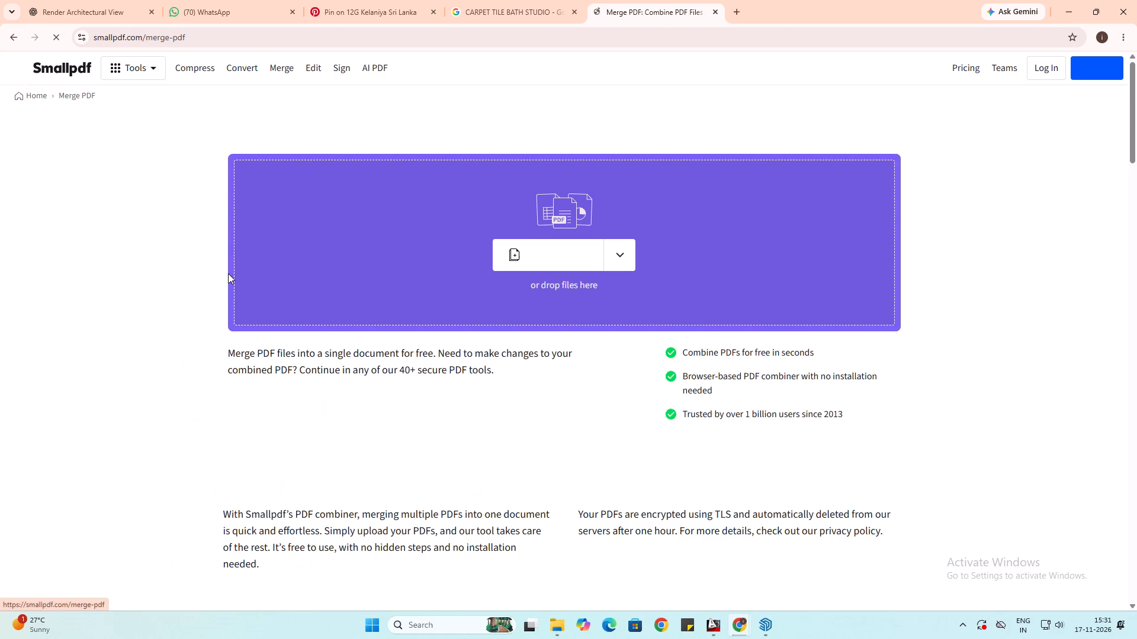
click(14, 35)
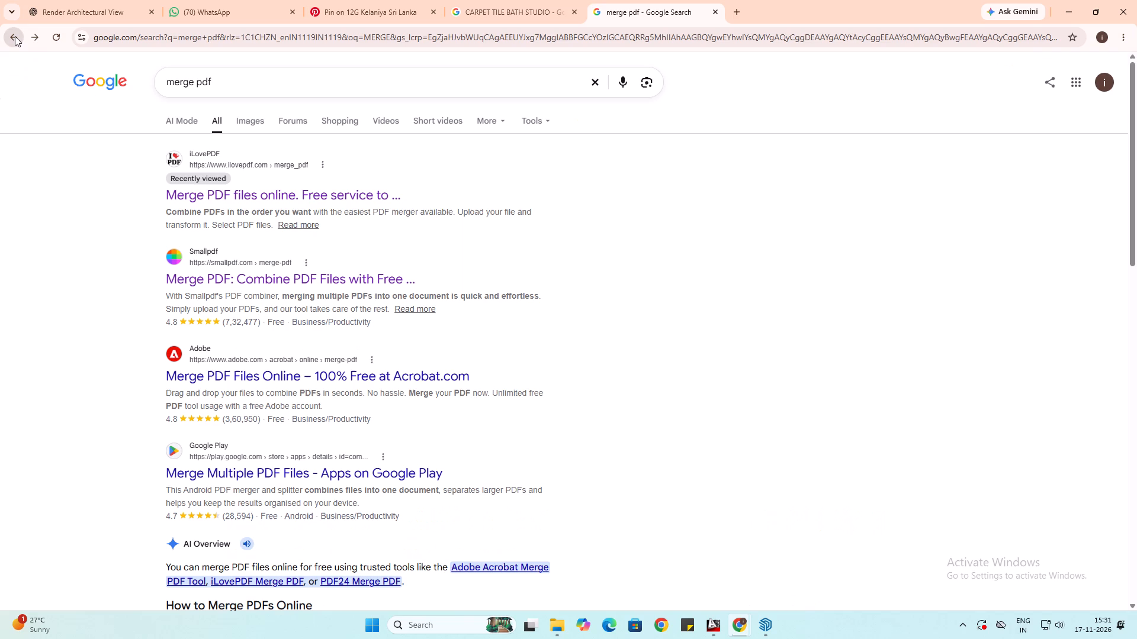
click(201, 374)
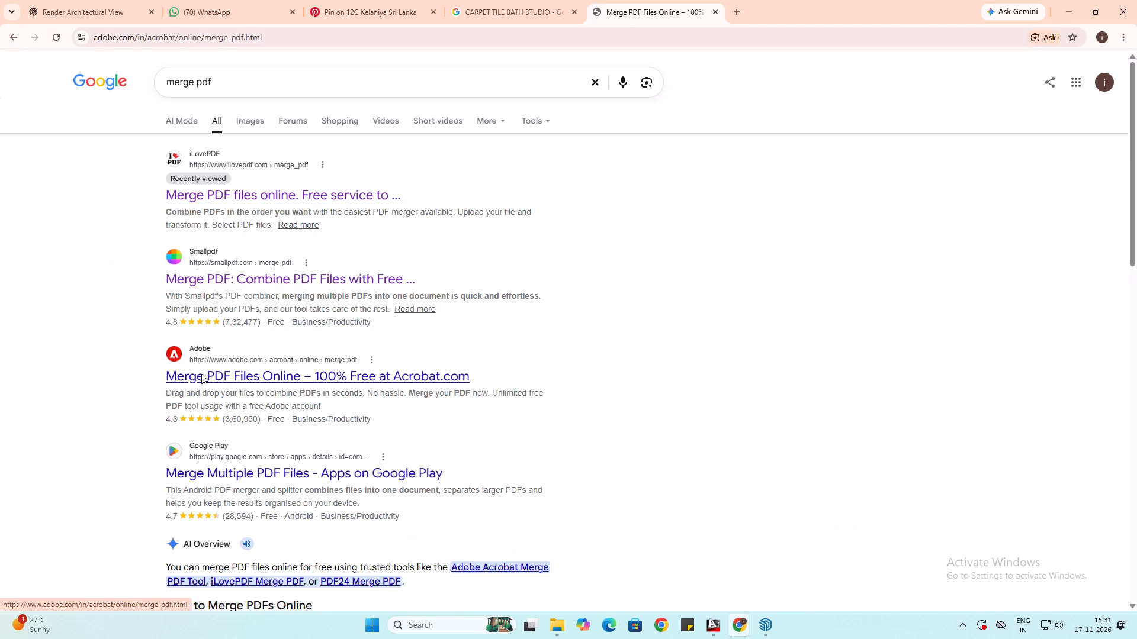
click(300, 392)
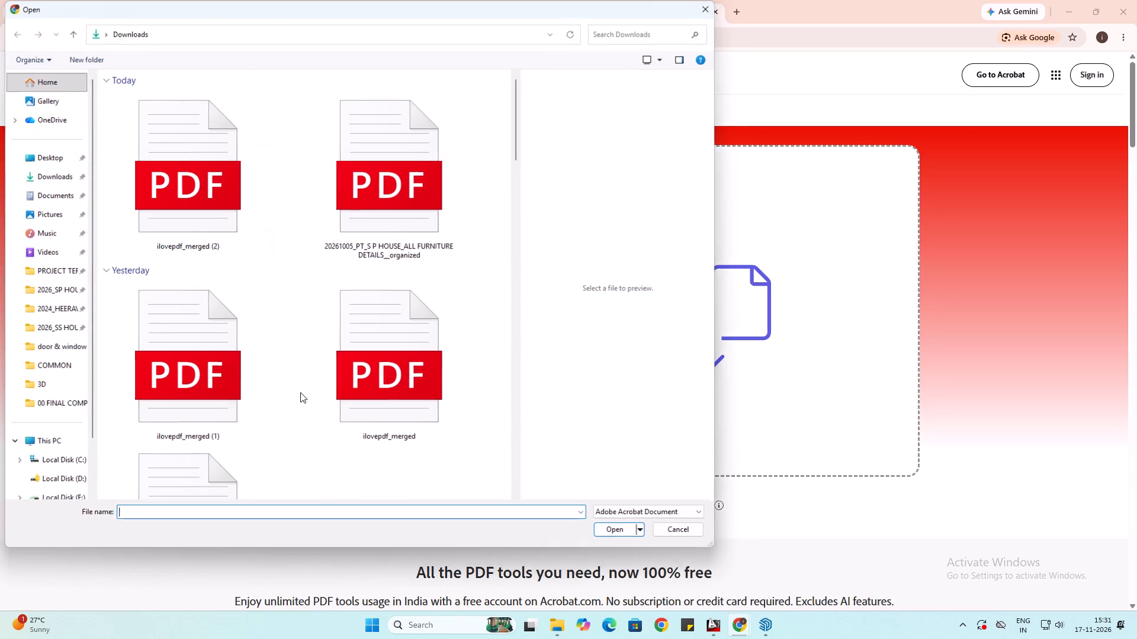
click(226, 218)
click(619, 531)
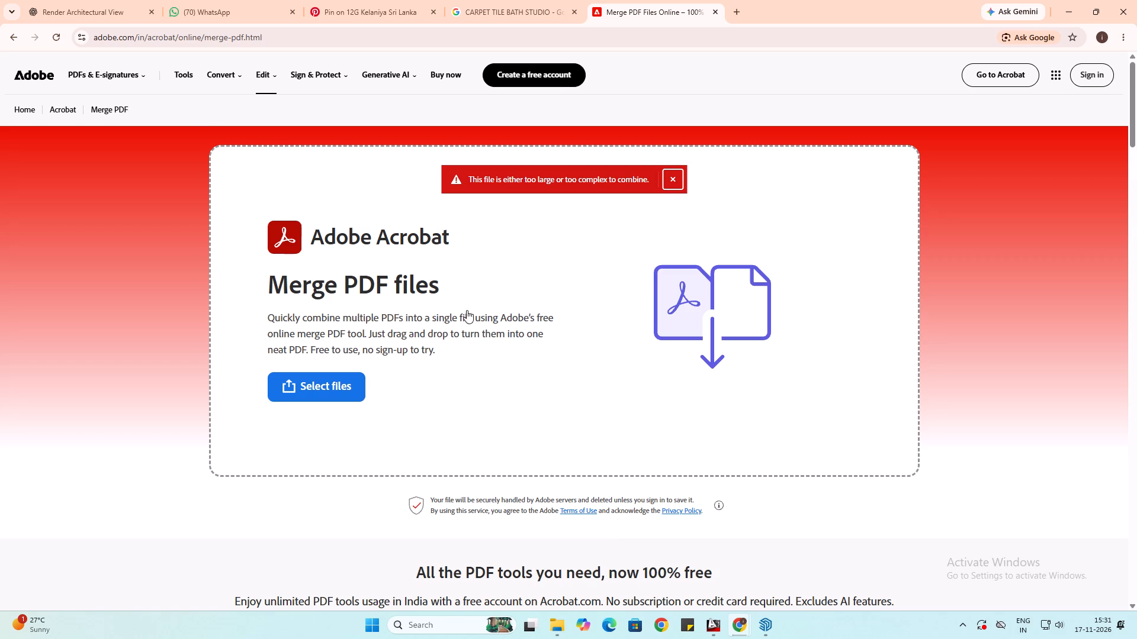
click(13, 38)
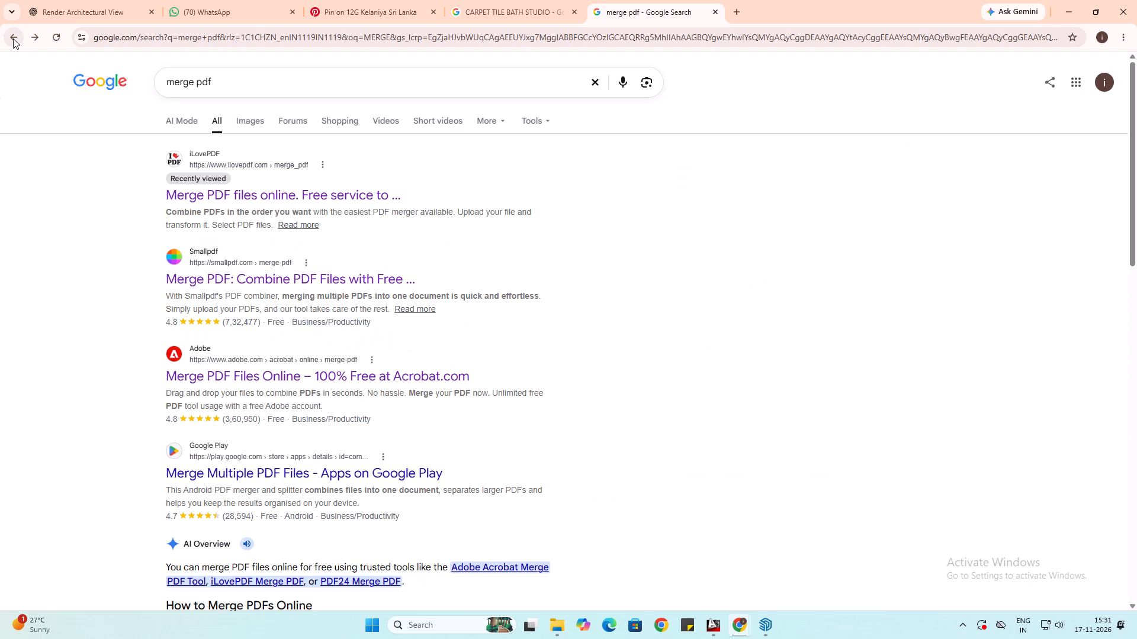
Open the PDF24 Tools merge page from the search results and add ilovepdf_merged (2) from Downloads.
scroll(234, 408, down, 5)
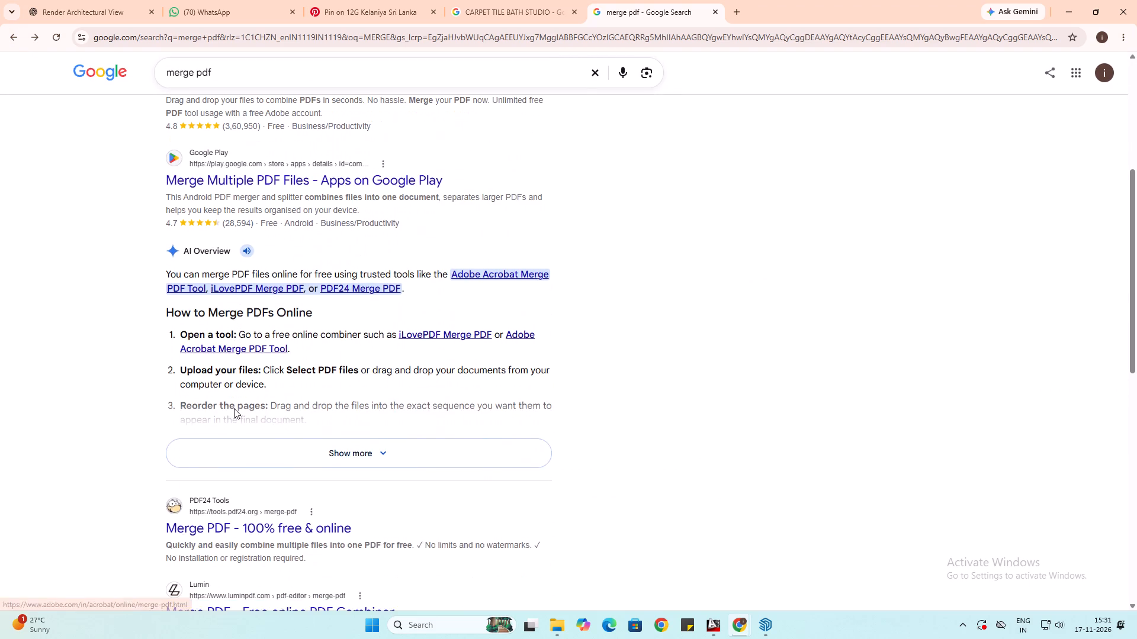
click(210, 524)
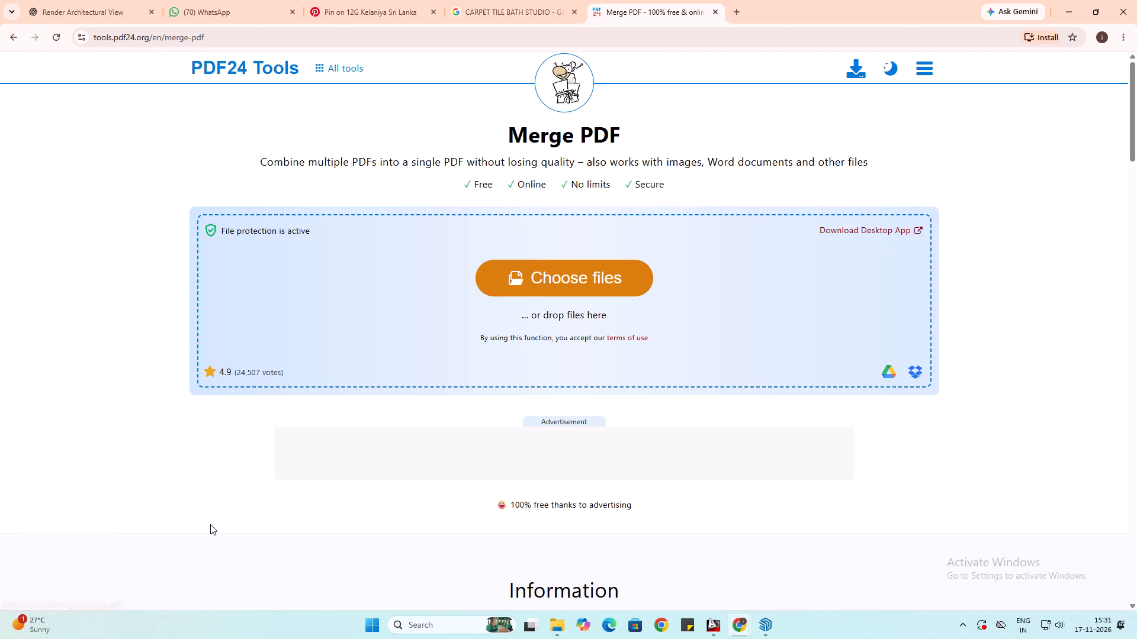
click(516, 283)
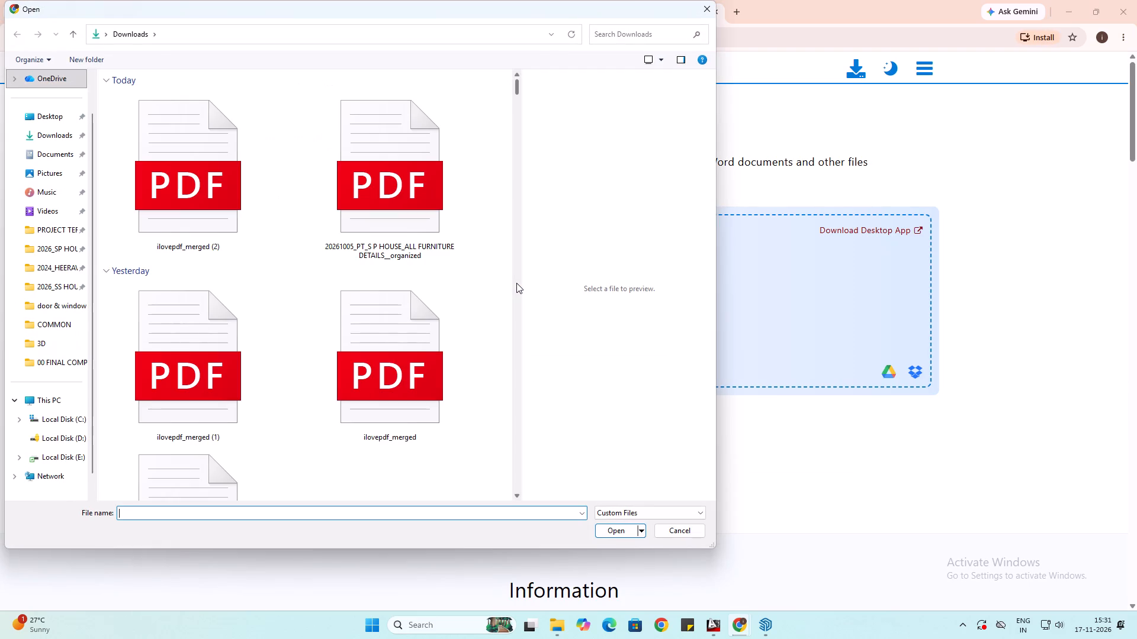
click(229, 202)
click(602, 532)
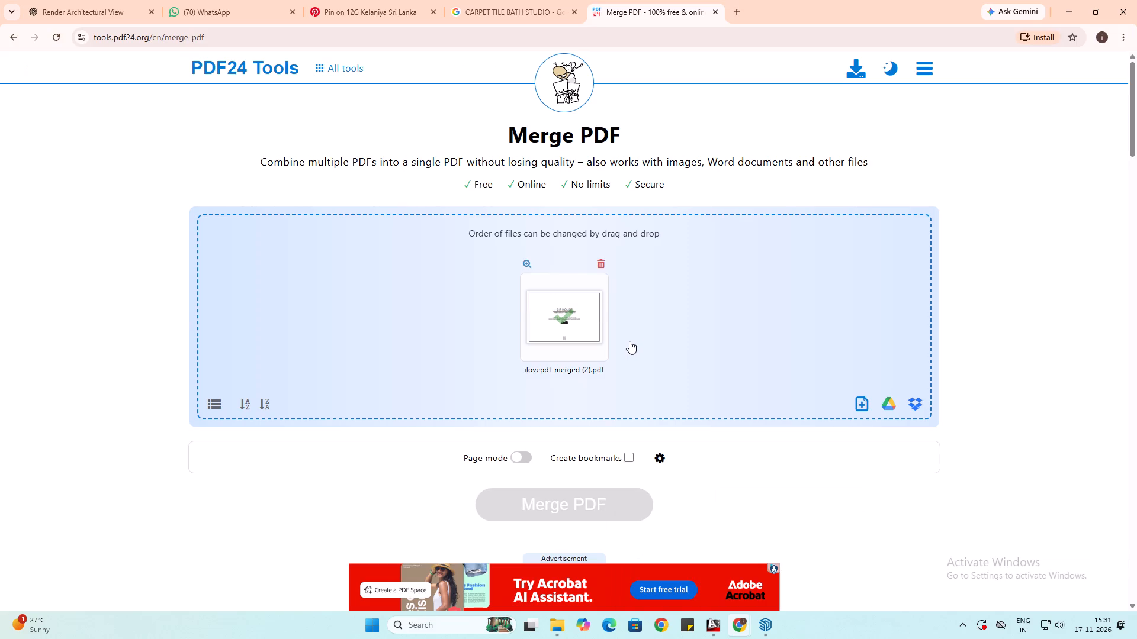
Add SP HOUSE INTERIOR LAYOUT GF from Documents to the merge, checking the opening pages of ilovepdf_merged (2) in Edge before selecting it.
click(862, 404)
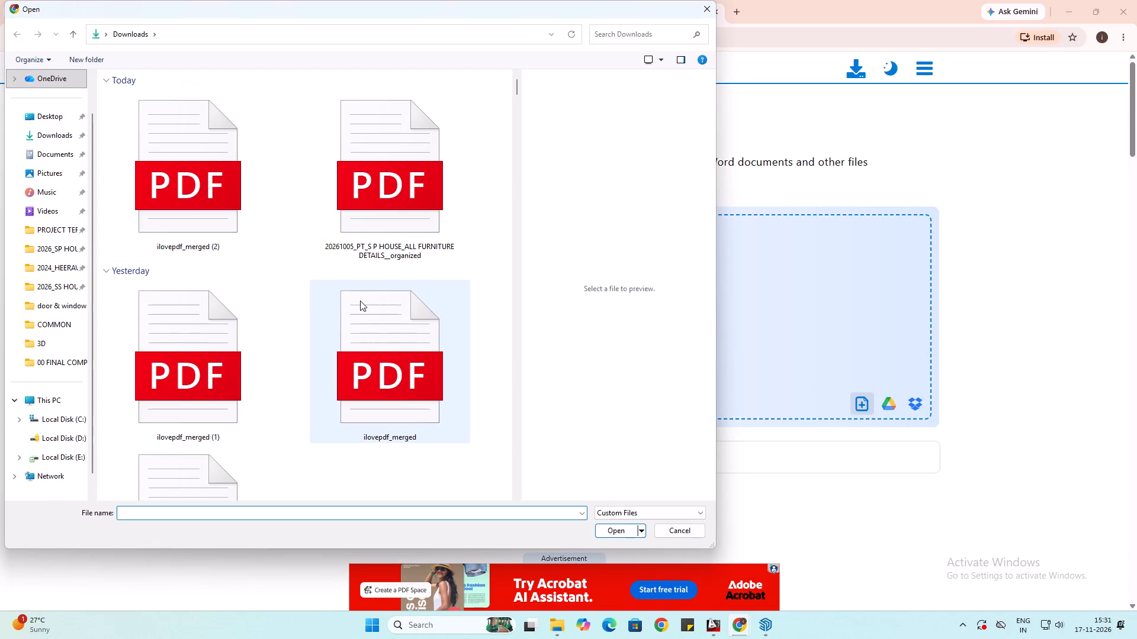
click(53, 152)
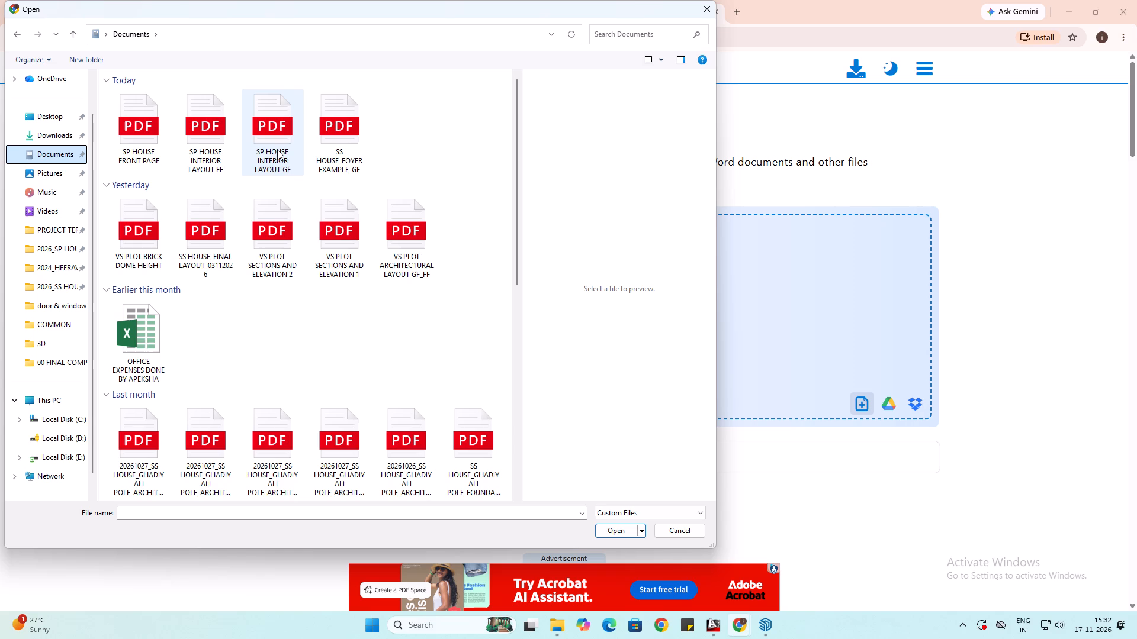
click(558, 634)
click(529, 574)
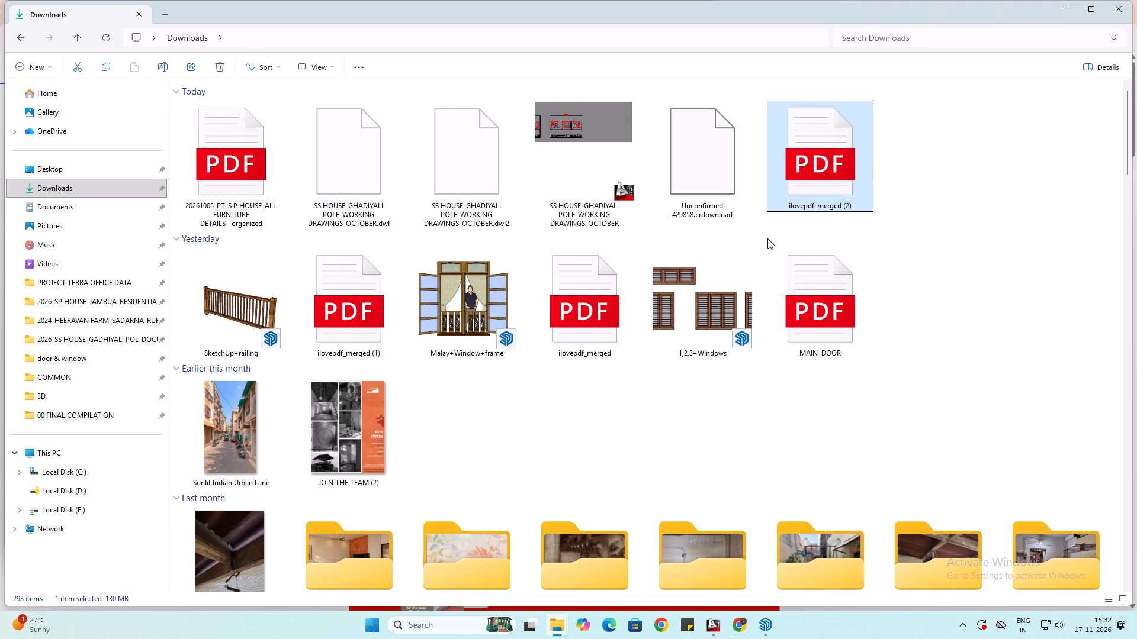
double_click(808, 199)
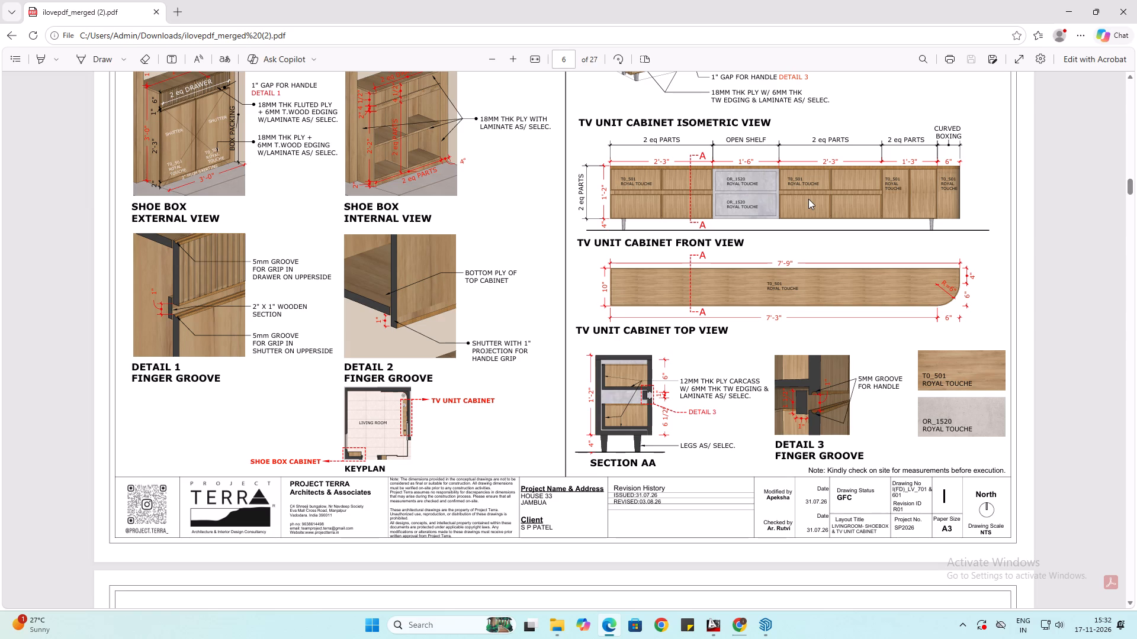
scroll(808, 199, up, 20)
scroll(808, 199, up, 13)
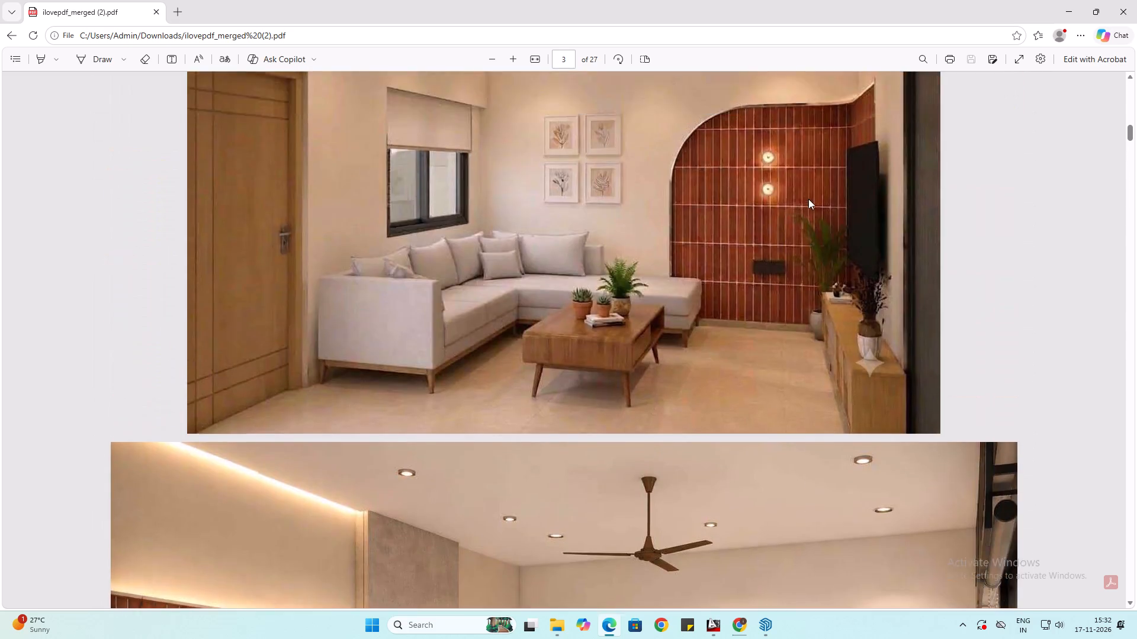
scroll(808, 199, up, 10)
scroll(808, 199, up, 14)
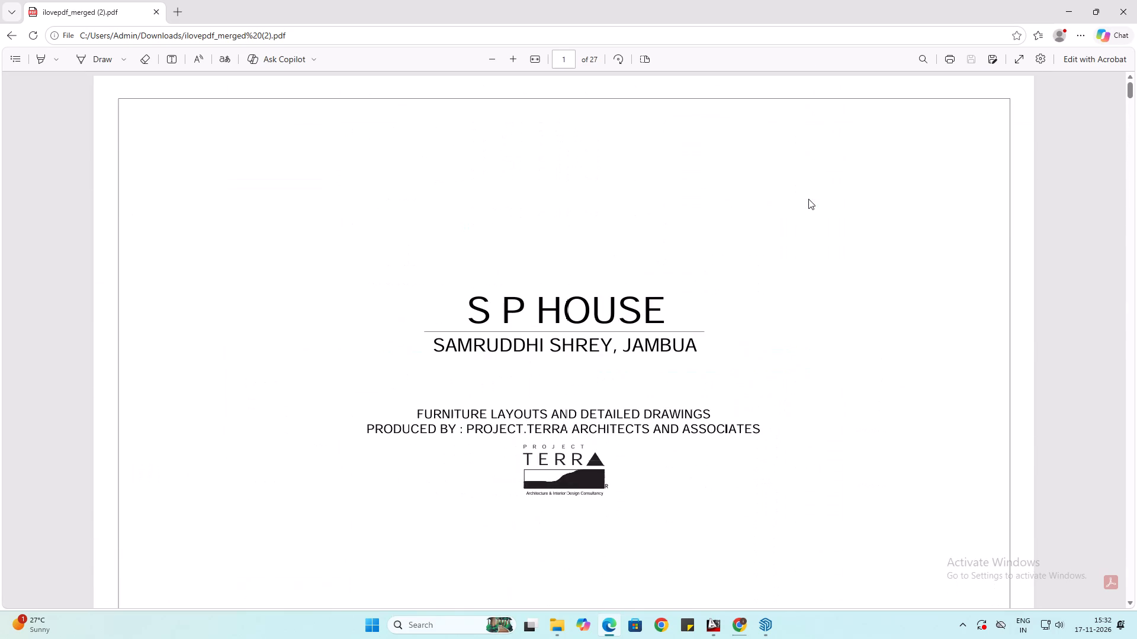
click(701, 580)
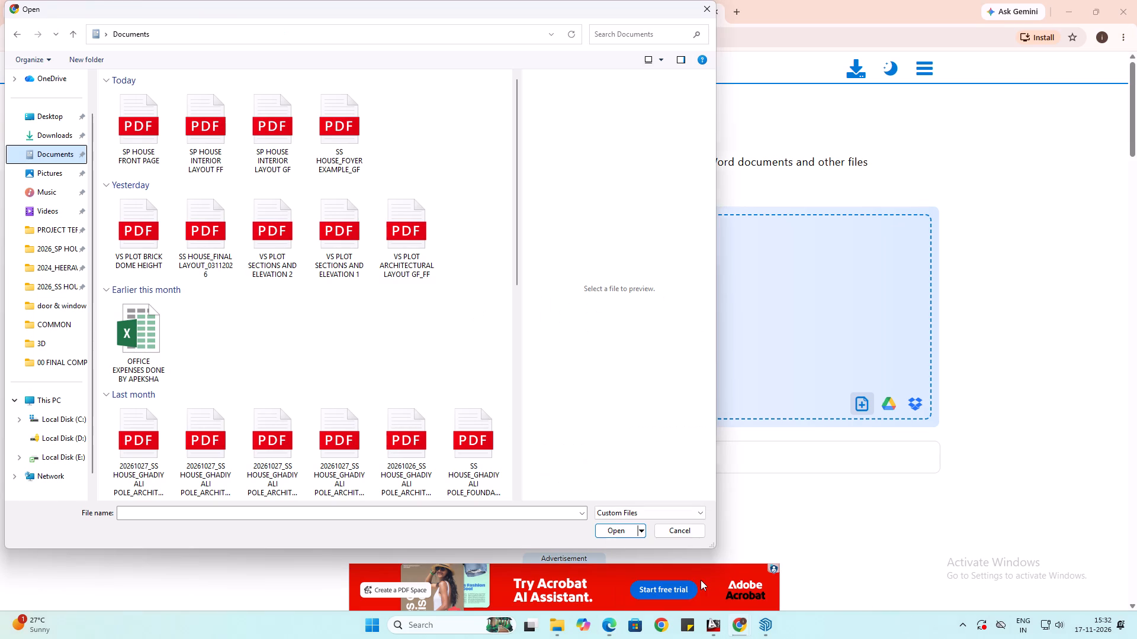
click(267, 139)
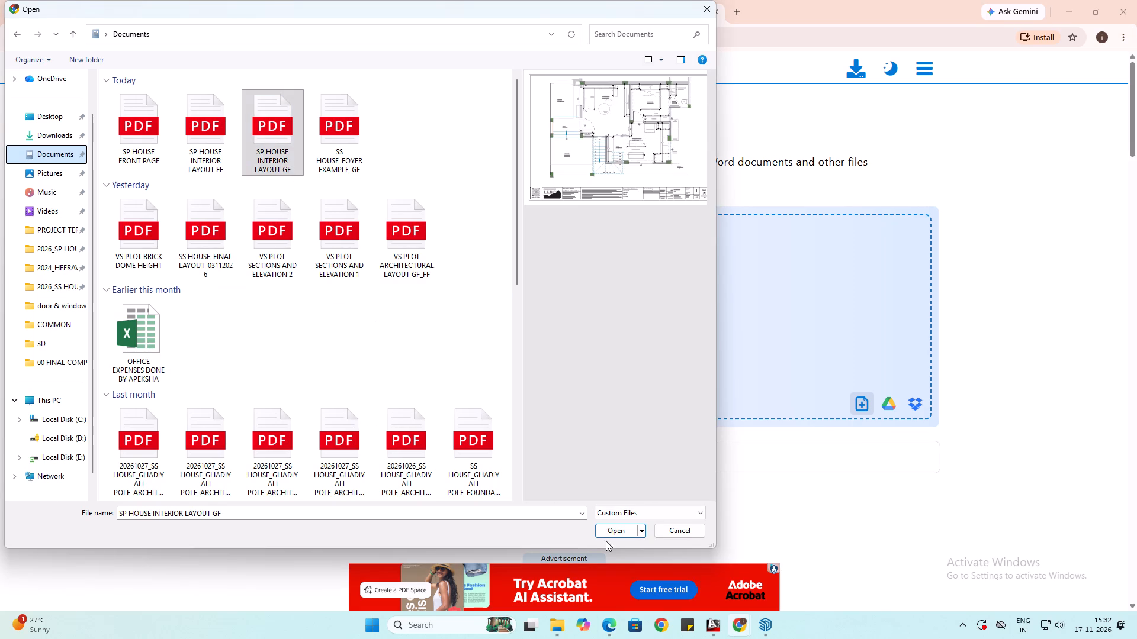
click(610, 534)
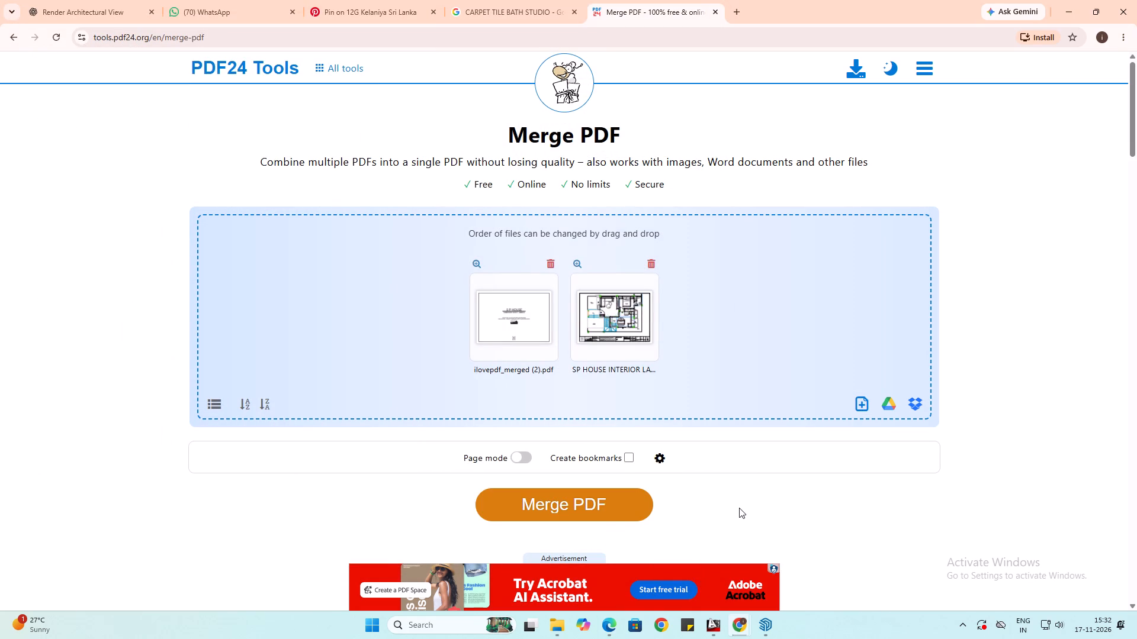
click(580, 506)
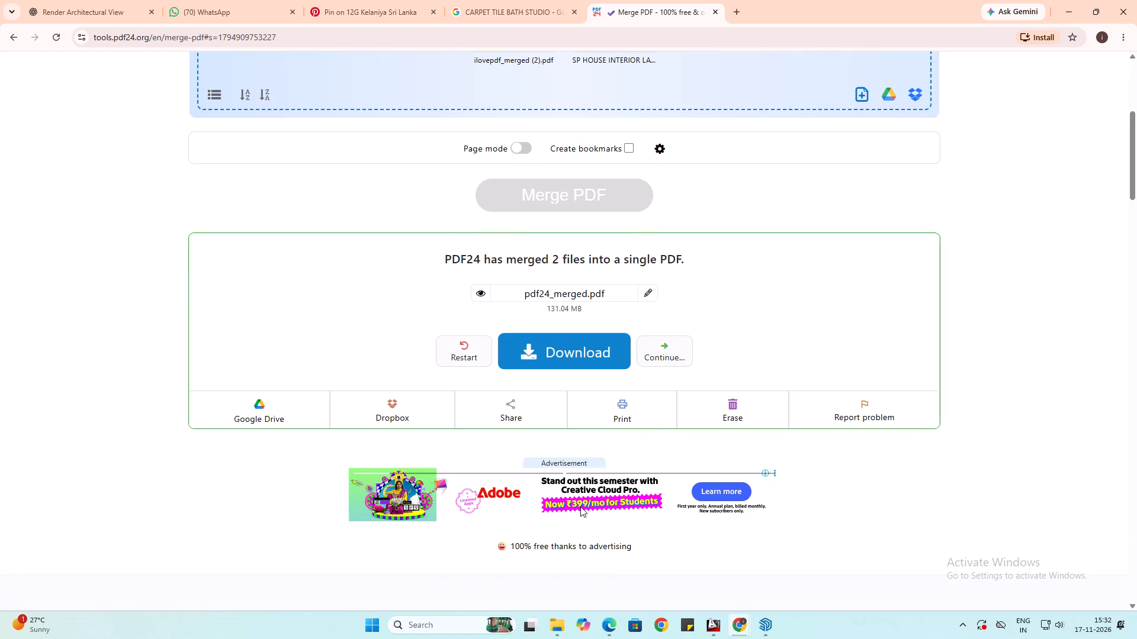
click(552, 354)
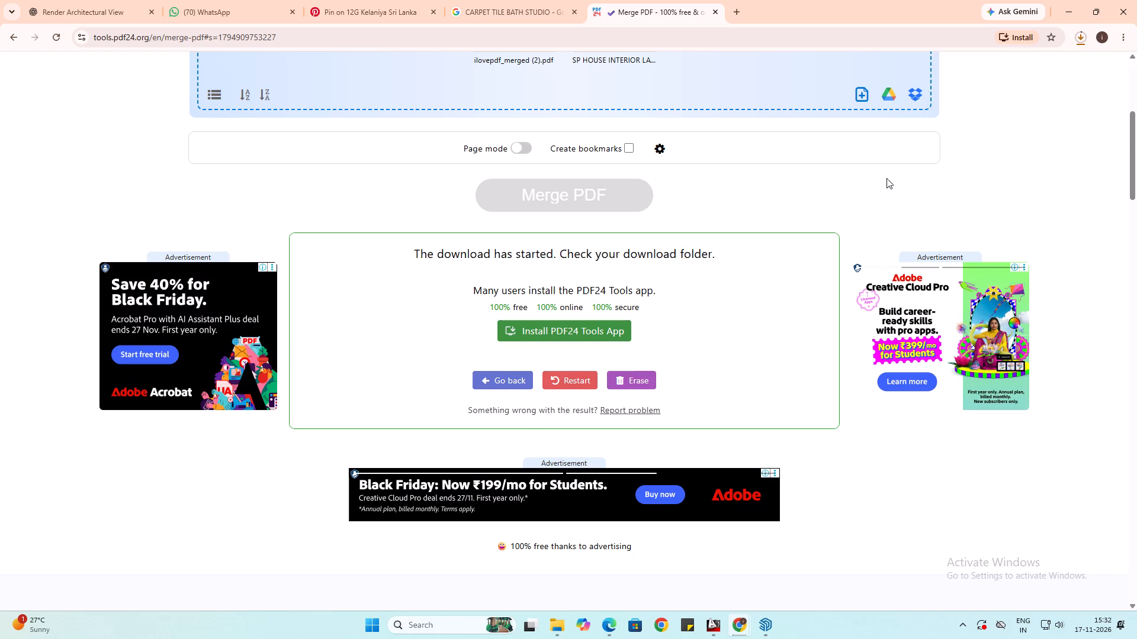
click(1081, 35)
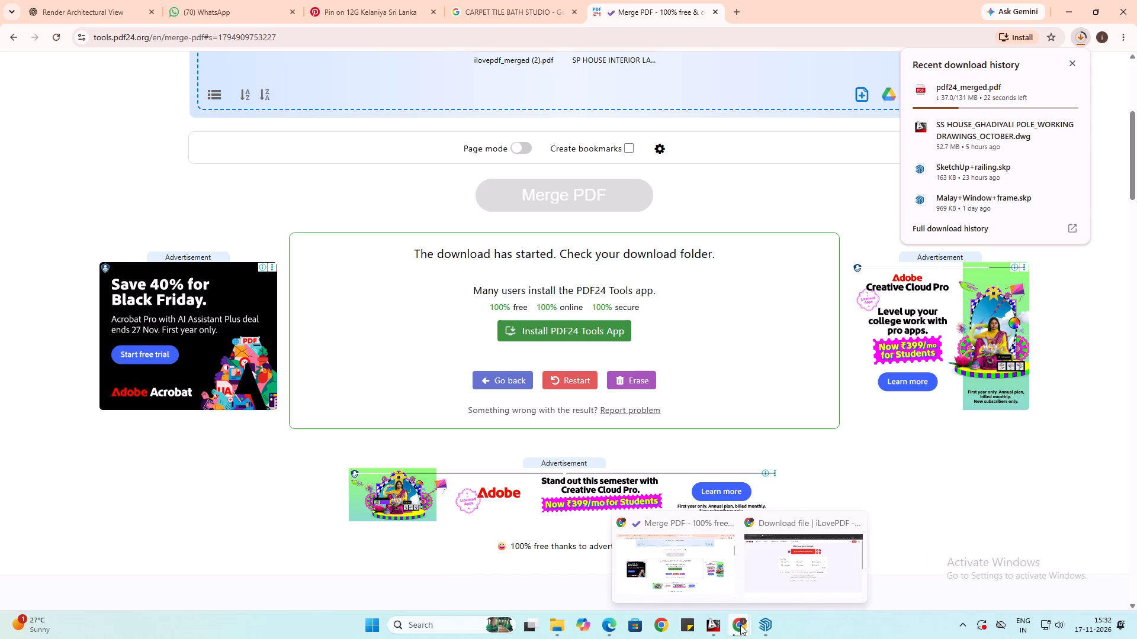
click(769, 568)
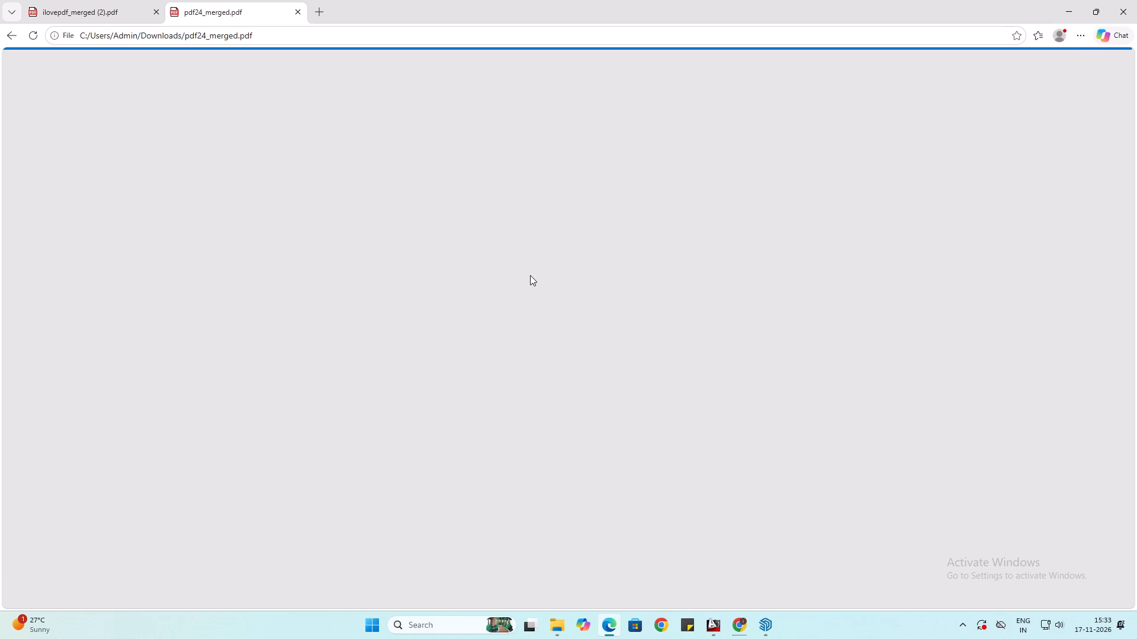
scroll(530, 275, down, 4)
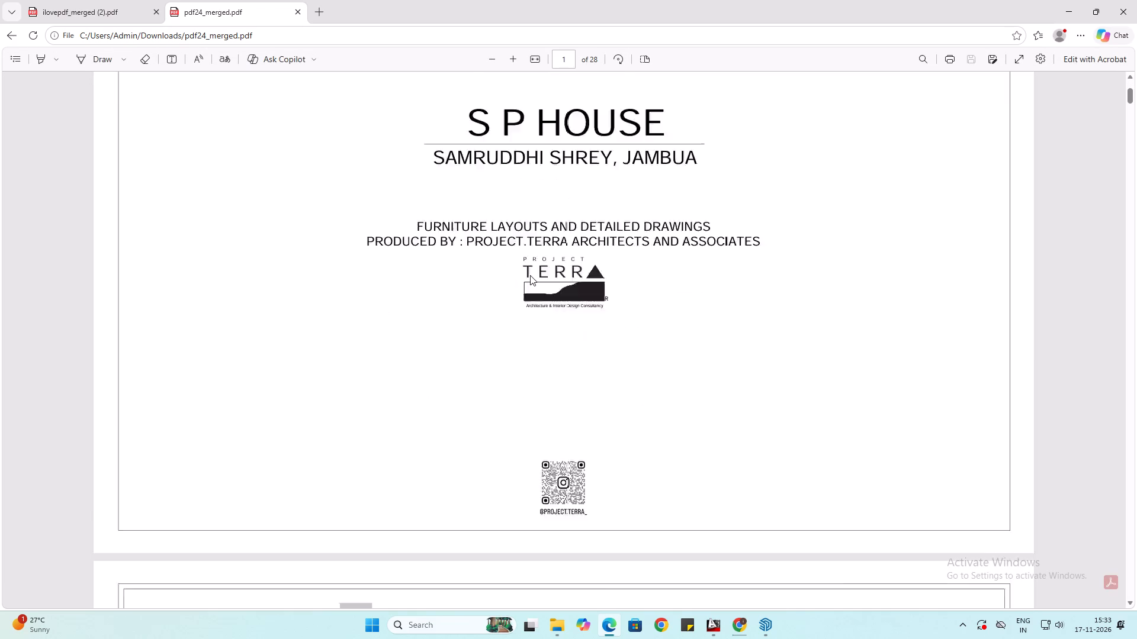
scroll(530, 275, down, 20)
scroll(530, 275, down, 6)
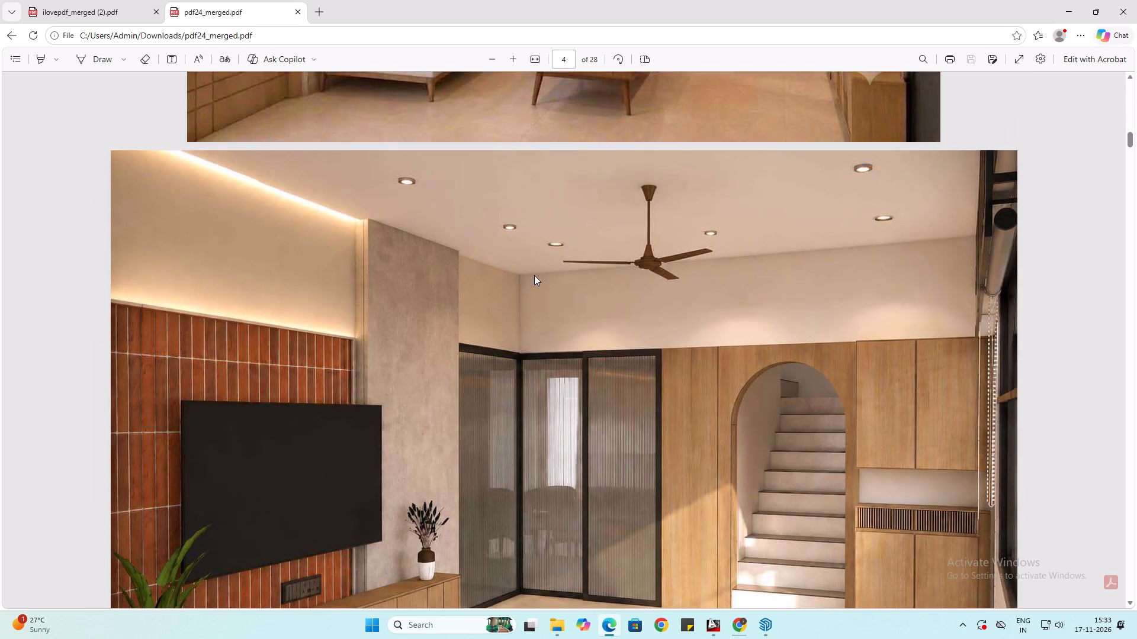
drag(1129, 144, 1129, 625)
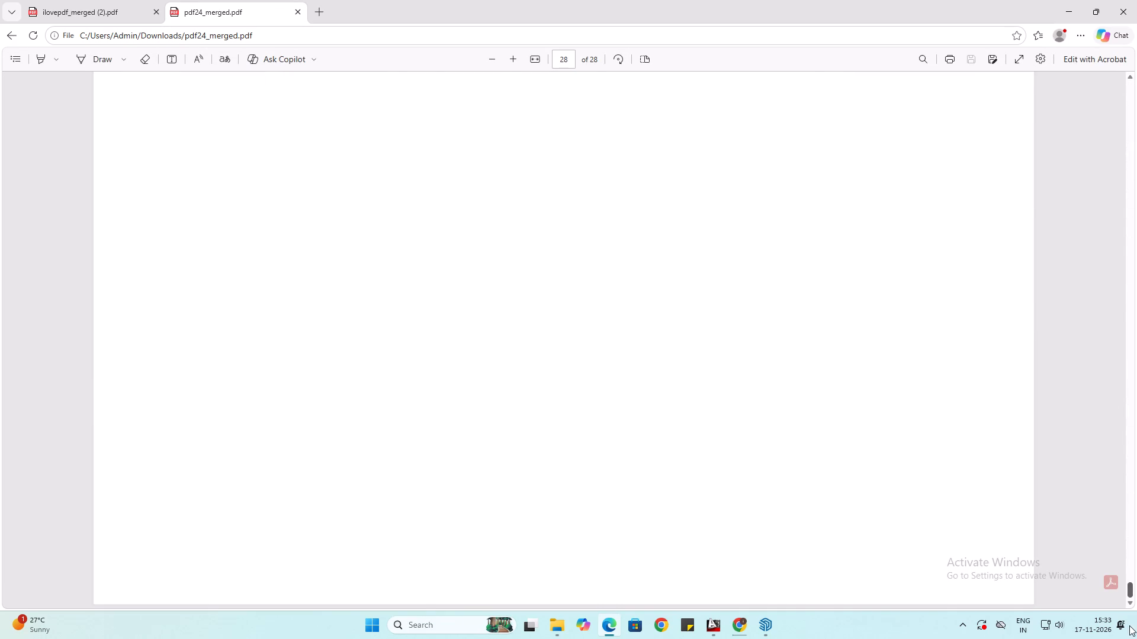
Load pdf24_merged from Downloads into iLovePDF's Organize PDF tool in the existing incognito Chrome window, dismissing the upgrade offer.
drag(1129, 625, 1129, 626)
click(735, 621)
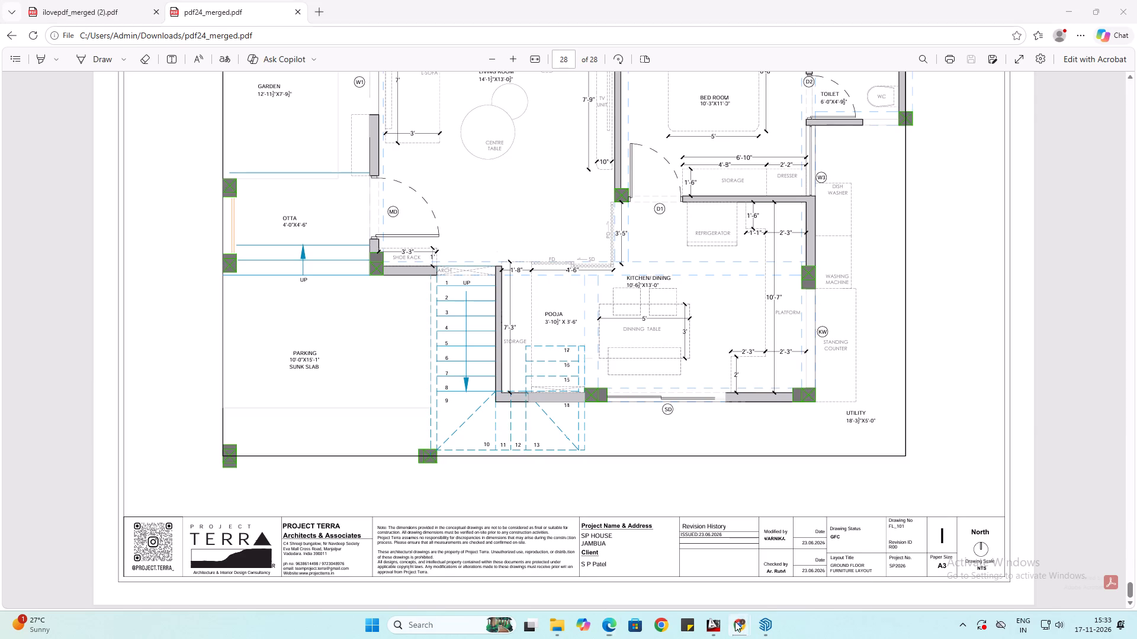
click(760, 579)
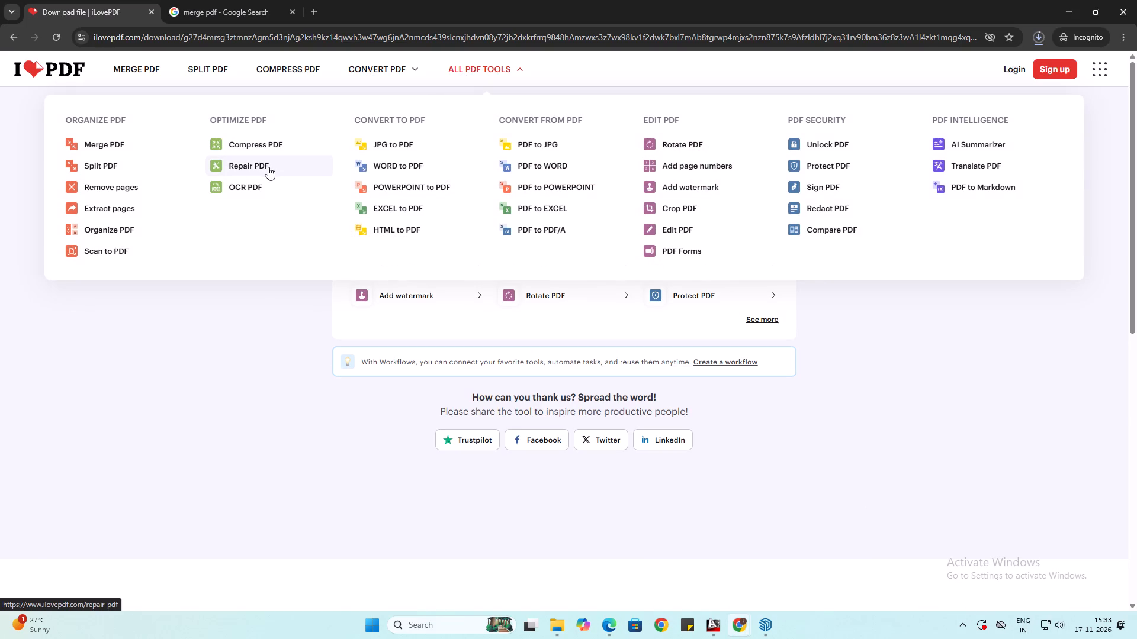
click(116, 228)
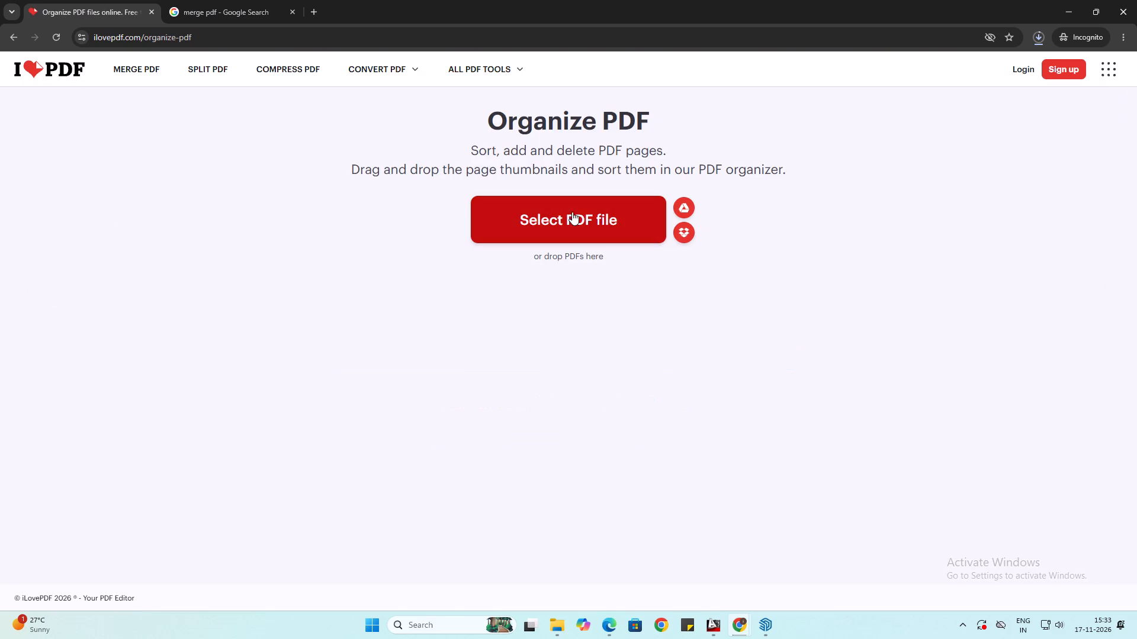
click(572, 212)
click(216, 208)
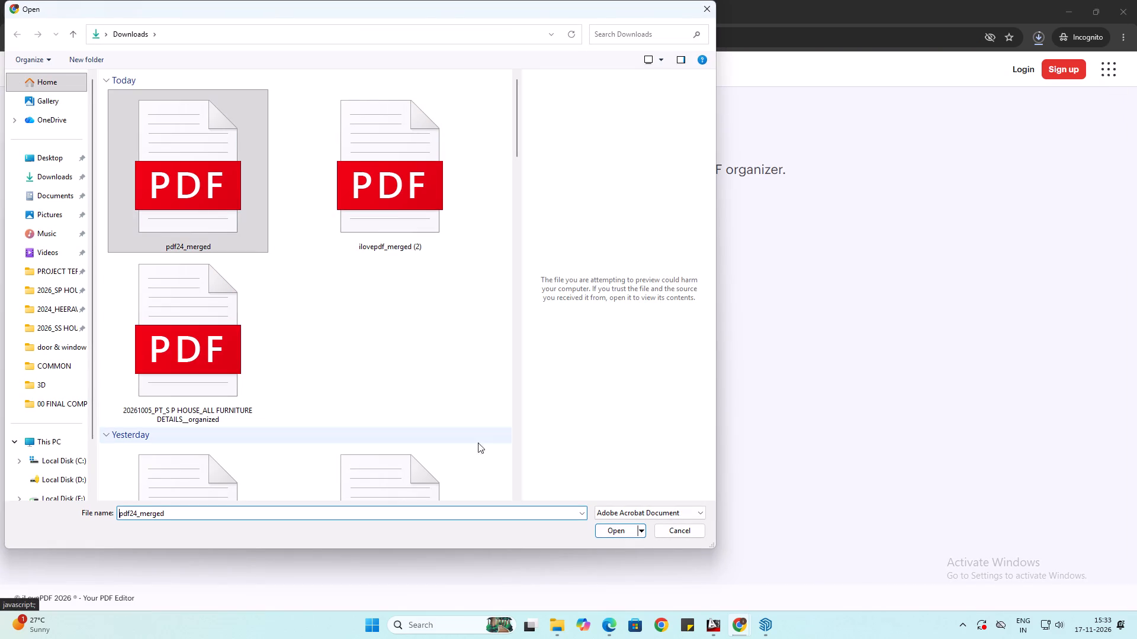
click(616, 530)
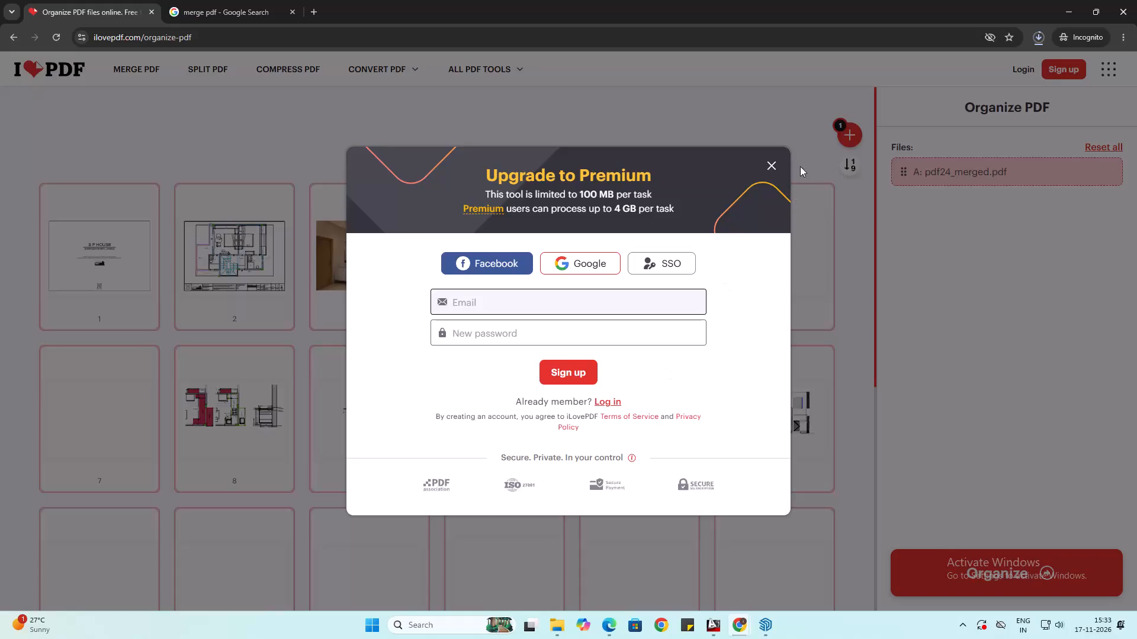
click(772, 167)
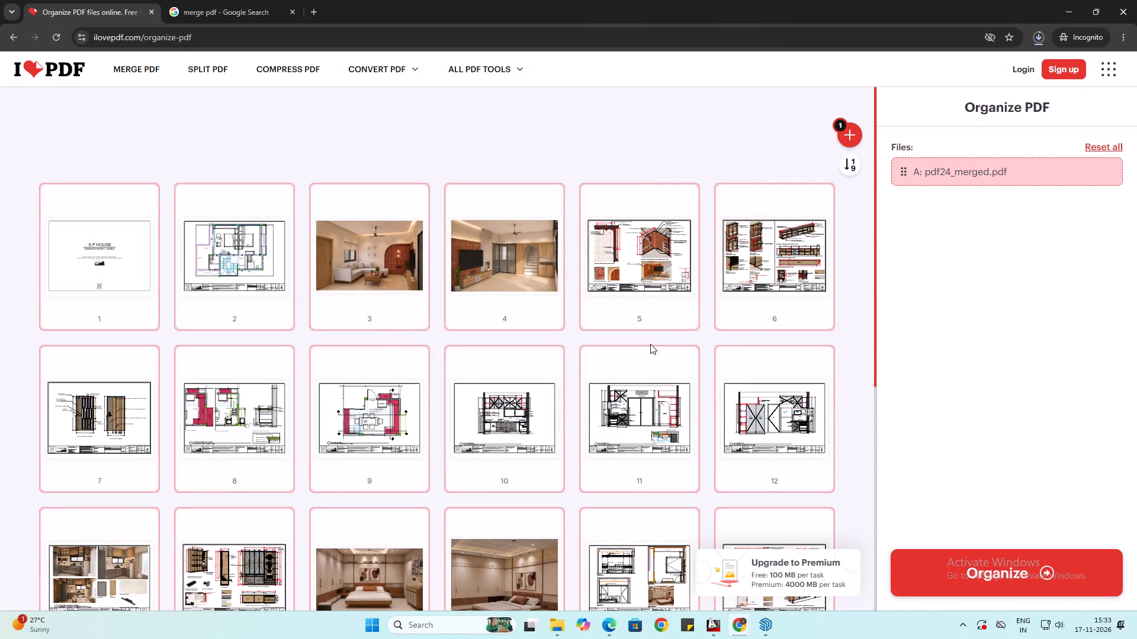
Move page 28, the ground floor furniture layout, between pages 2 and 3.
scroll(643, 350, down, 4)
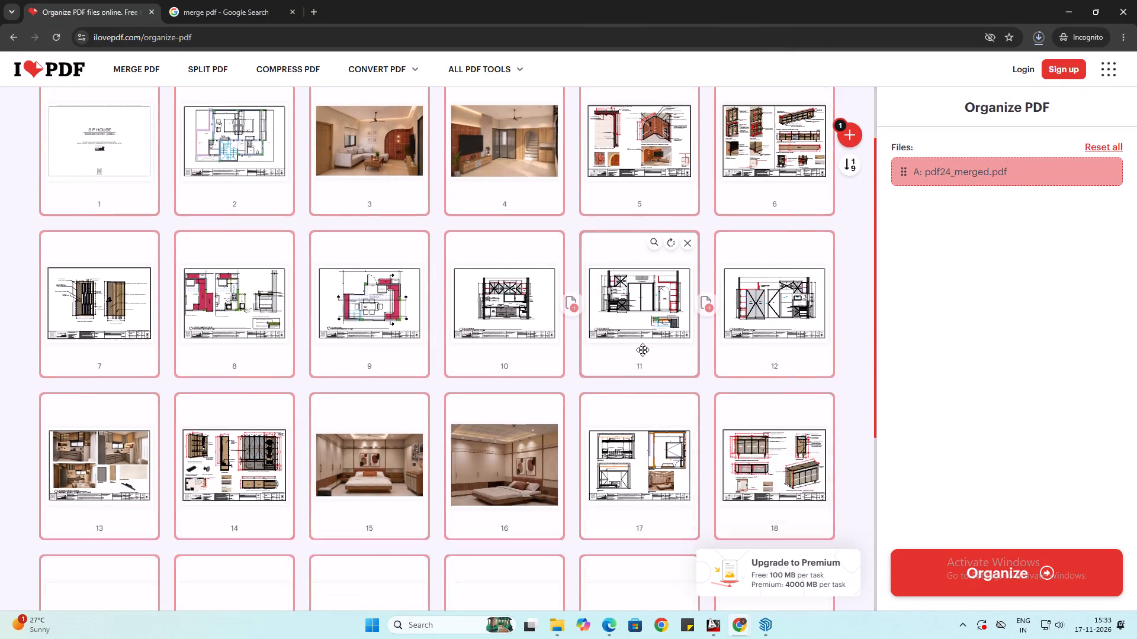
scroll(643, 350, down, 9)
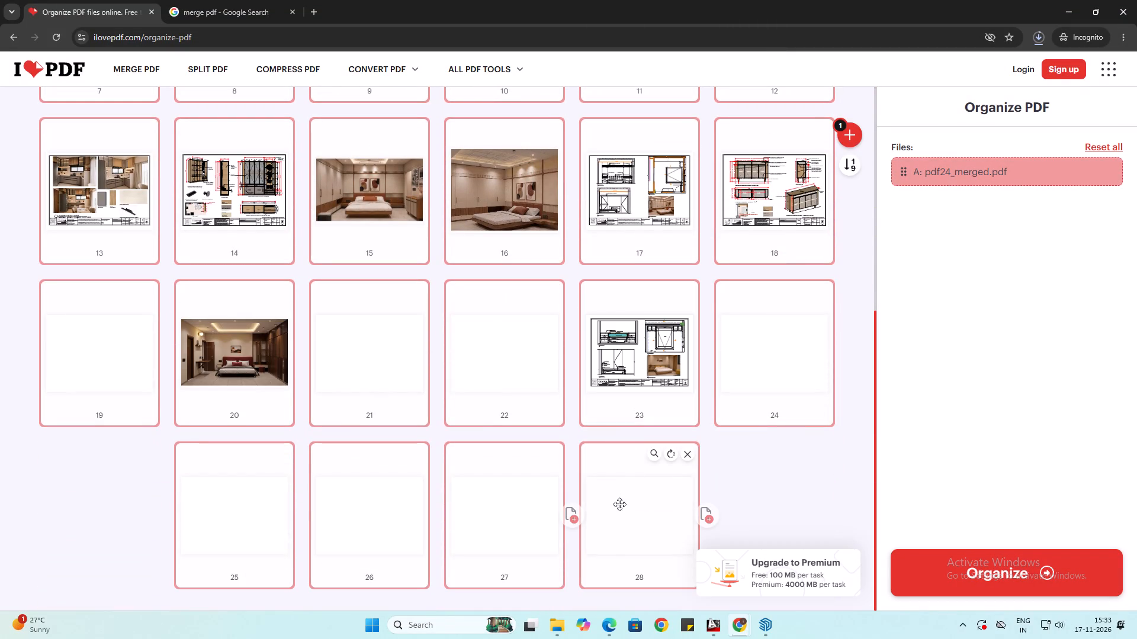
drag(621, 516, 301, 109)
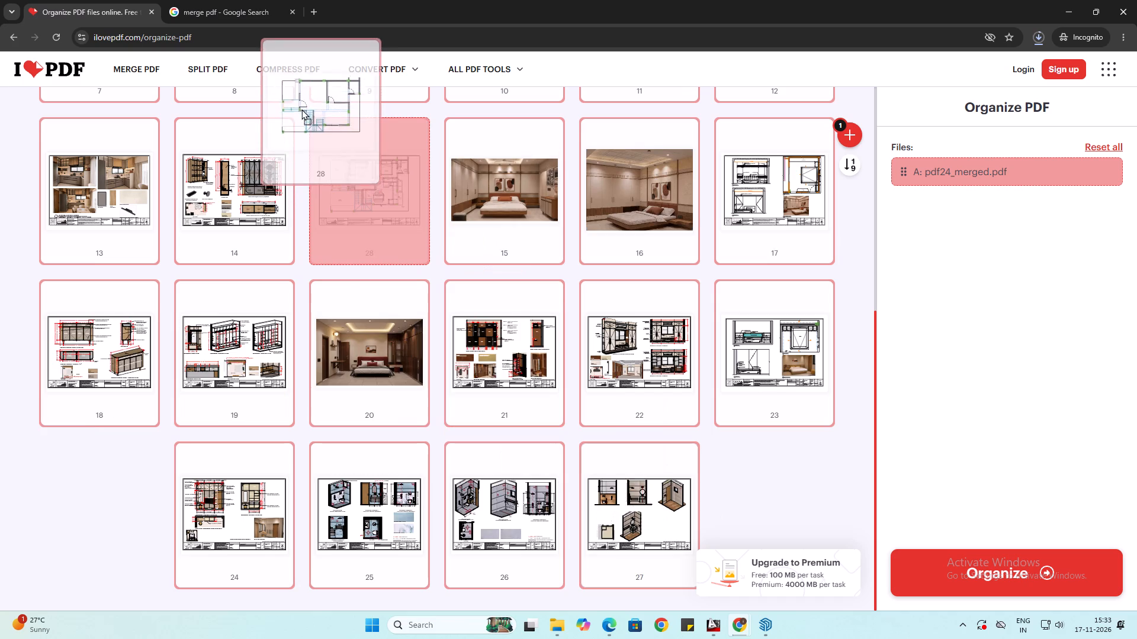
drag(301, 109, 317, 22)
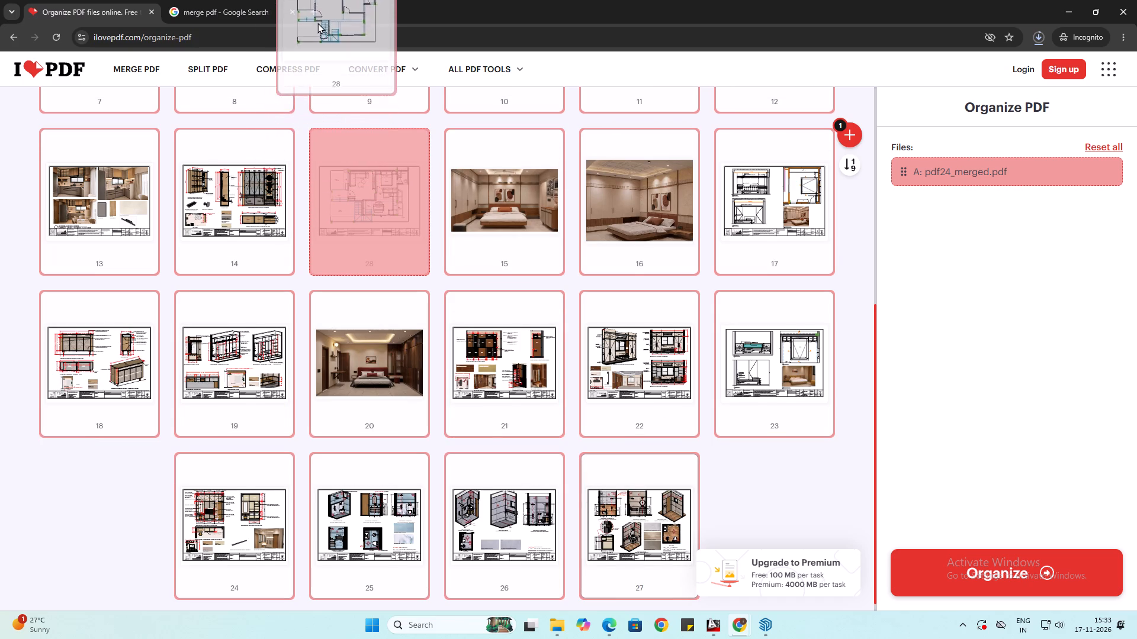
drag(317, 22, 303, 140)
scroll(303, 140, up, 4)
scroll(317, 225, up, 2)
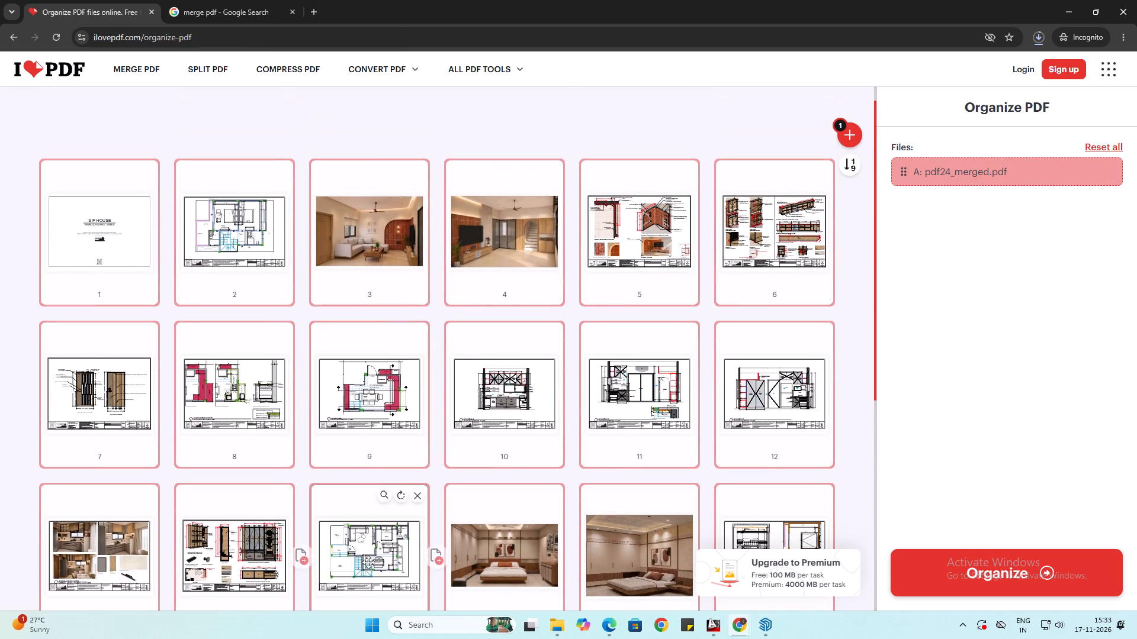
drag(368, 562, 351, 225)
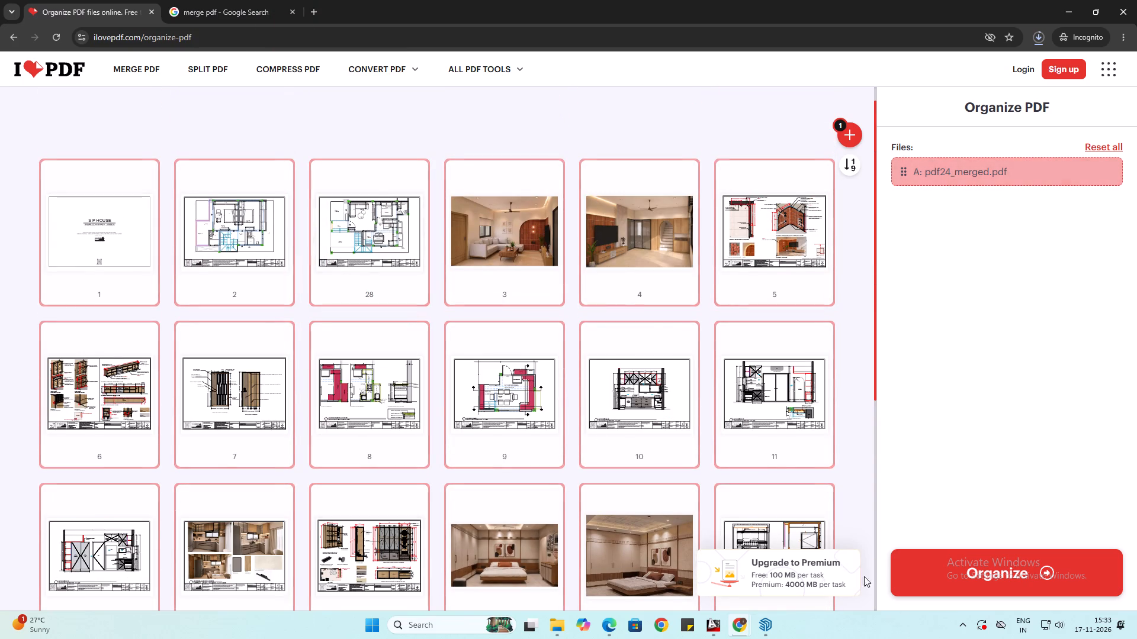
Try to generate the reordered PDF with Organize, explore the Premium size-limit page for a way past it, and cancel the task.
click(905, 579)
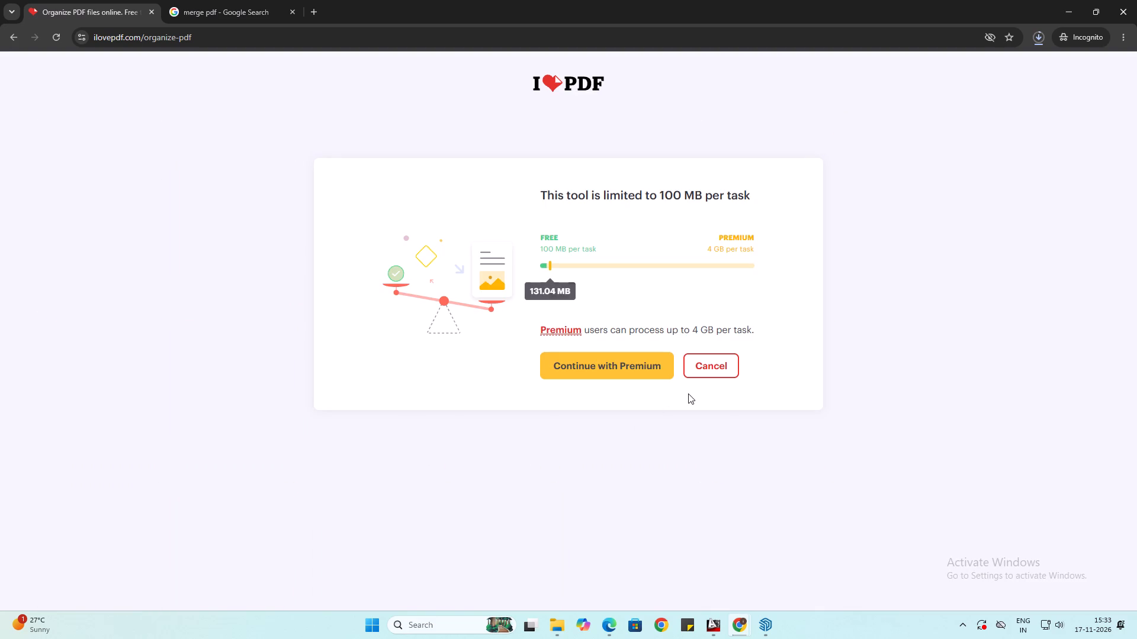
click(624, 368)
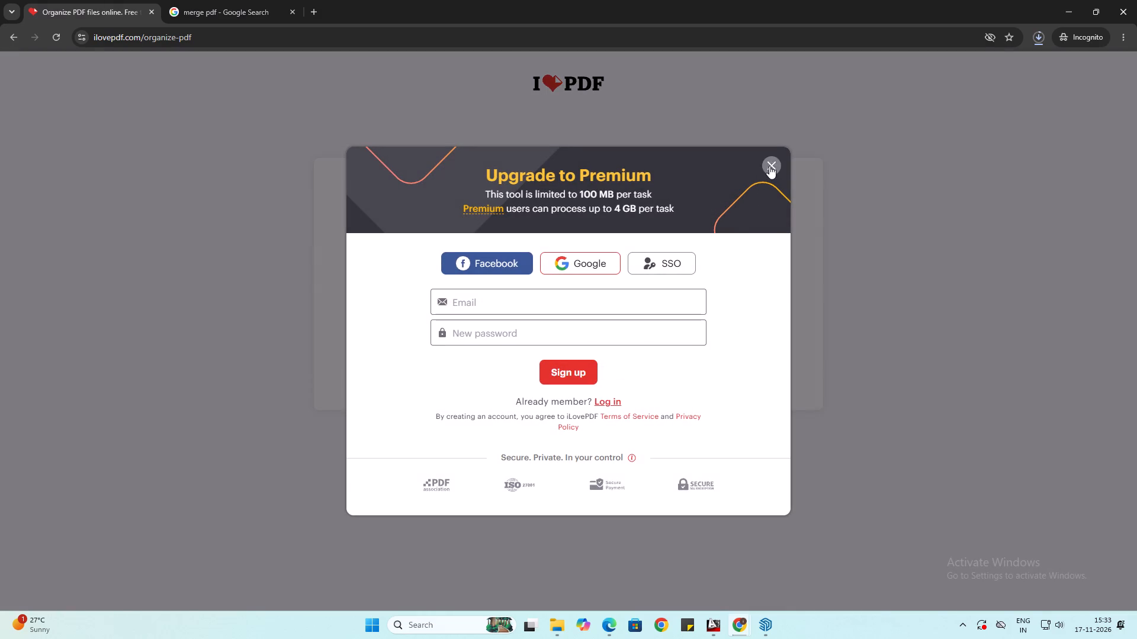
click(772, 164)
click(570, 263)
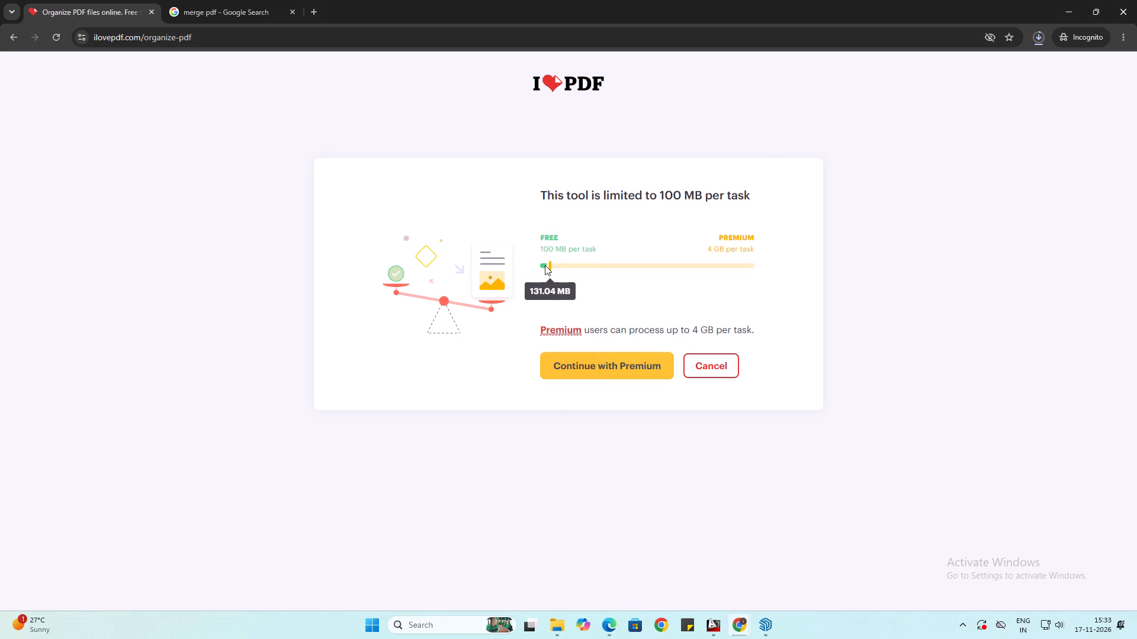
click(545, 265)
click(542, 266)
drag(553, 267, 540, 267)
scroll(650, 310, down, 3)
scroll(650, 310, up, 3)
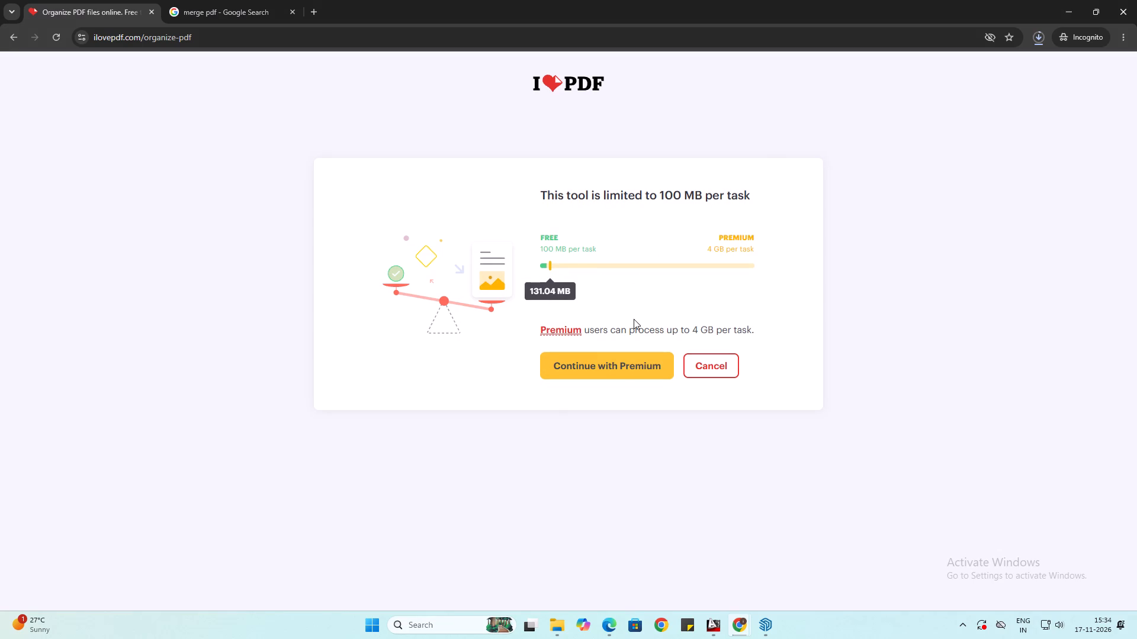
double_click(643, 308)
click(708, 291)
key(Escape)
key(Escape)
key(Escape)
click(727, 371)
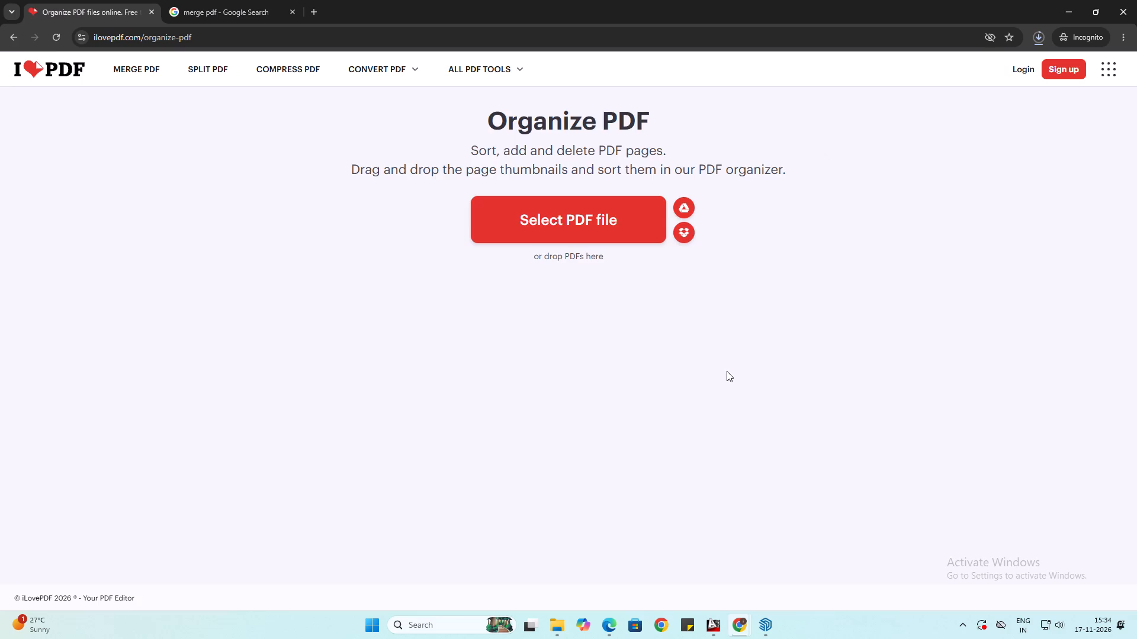
Open a new incognito window from the architect Chrome profile, search for ORGANIZE PDF, and open the iLovePDF organizer result.
click(731, 627)
click(657, 627)
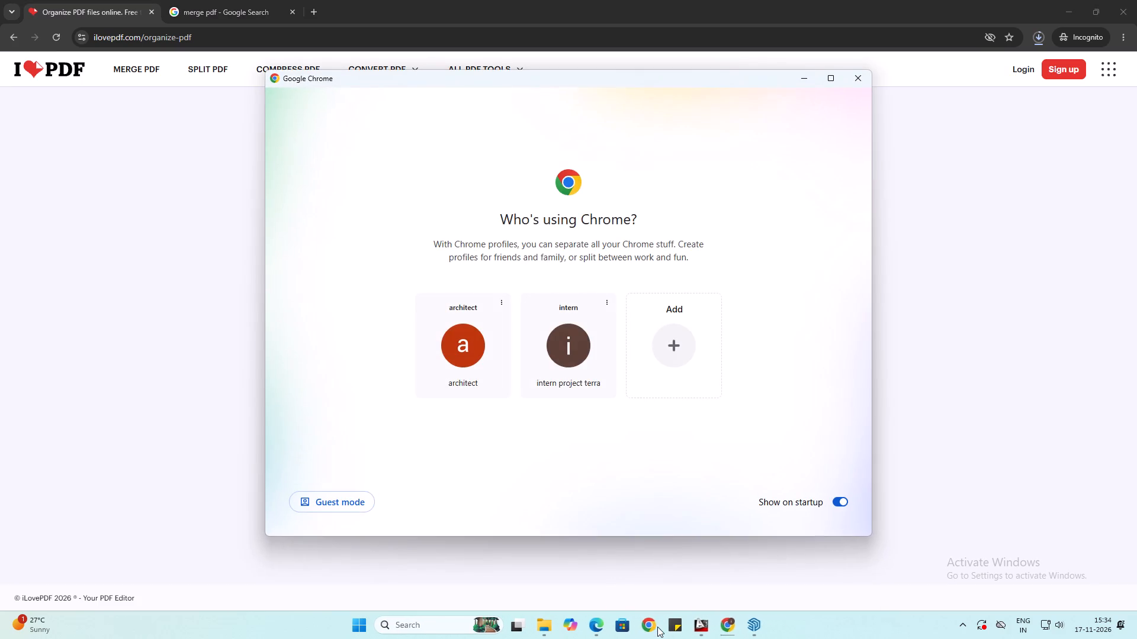
click(459, 375)
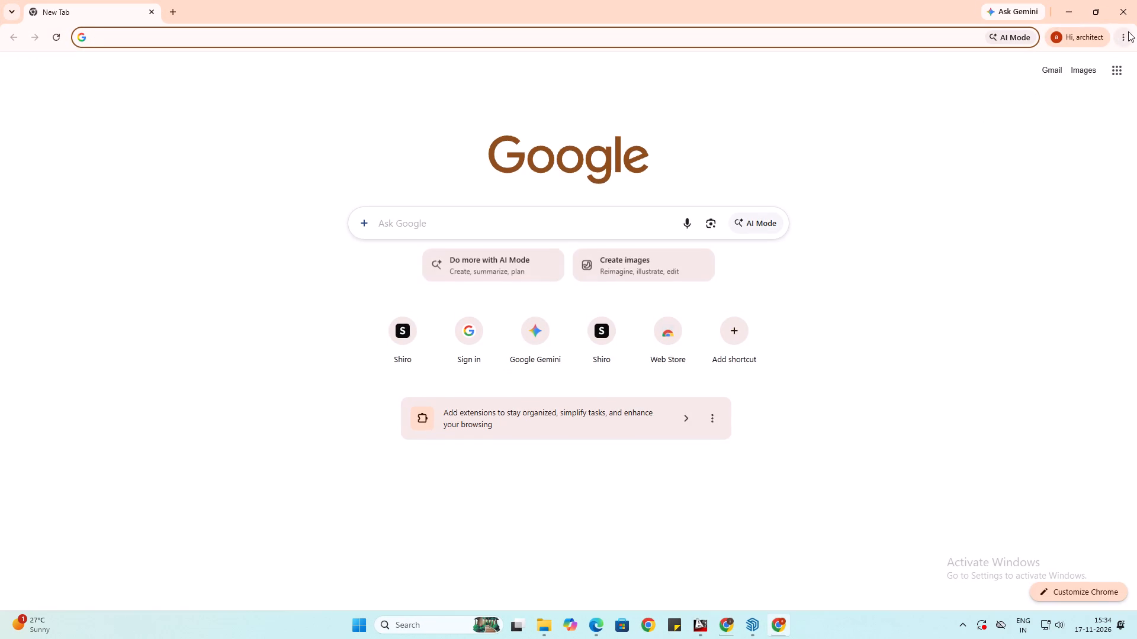
click(1127, 33)
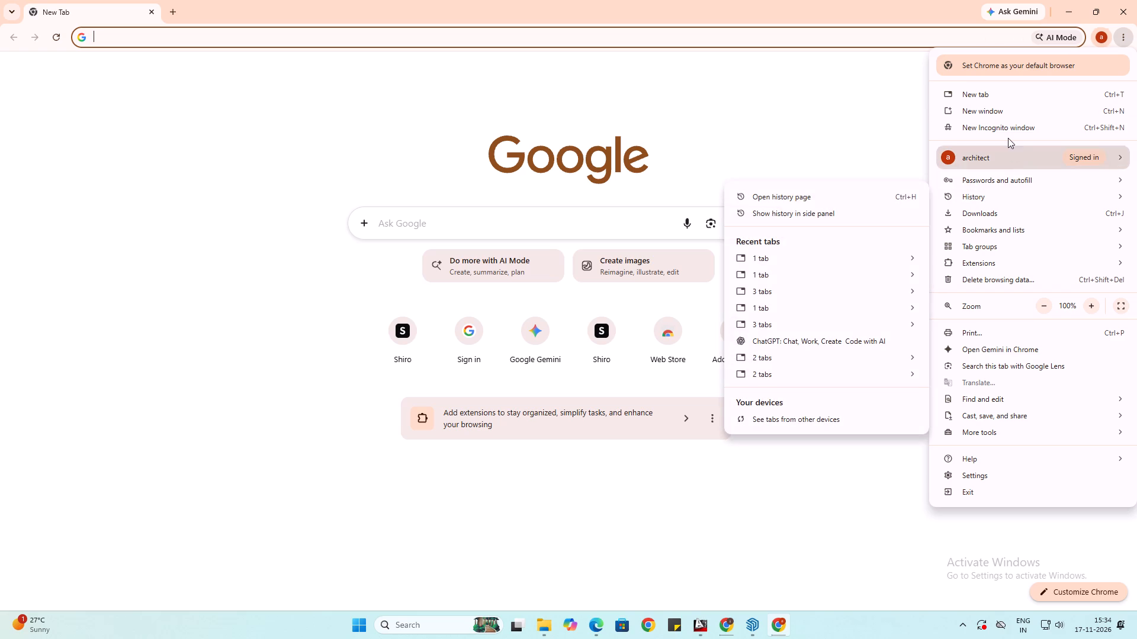
click(1007, 128)
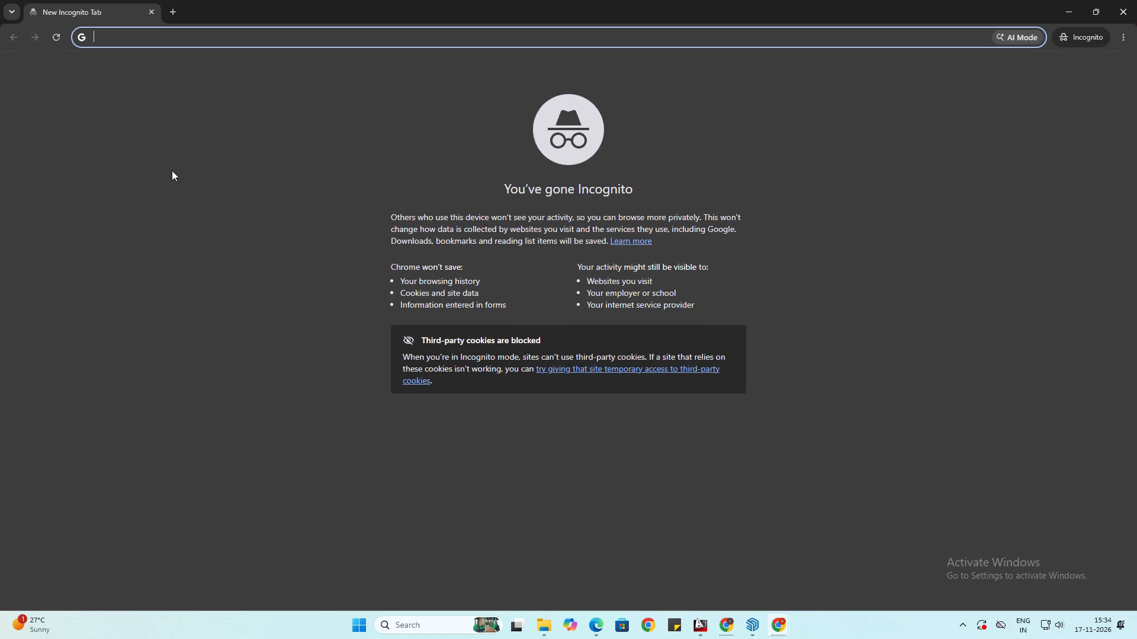
text(ORGANI)
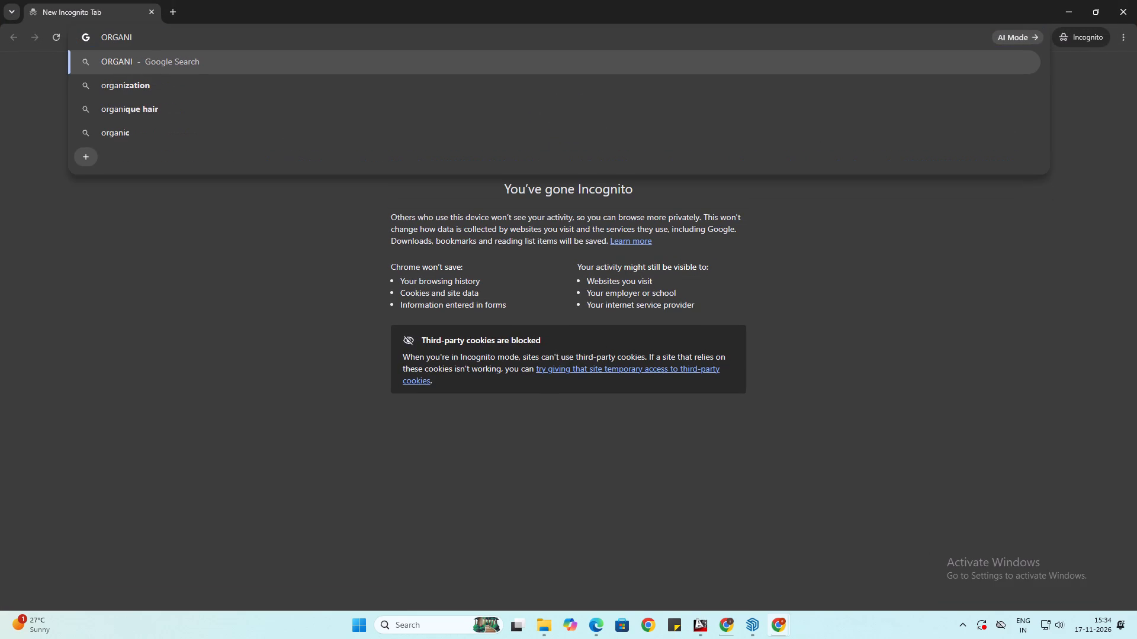
text(ZE PDF)
key(Return)
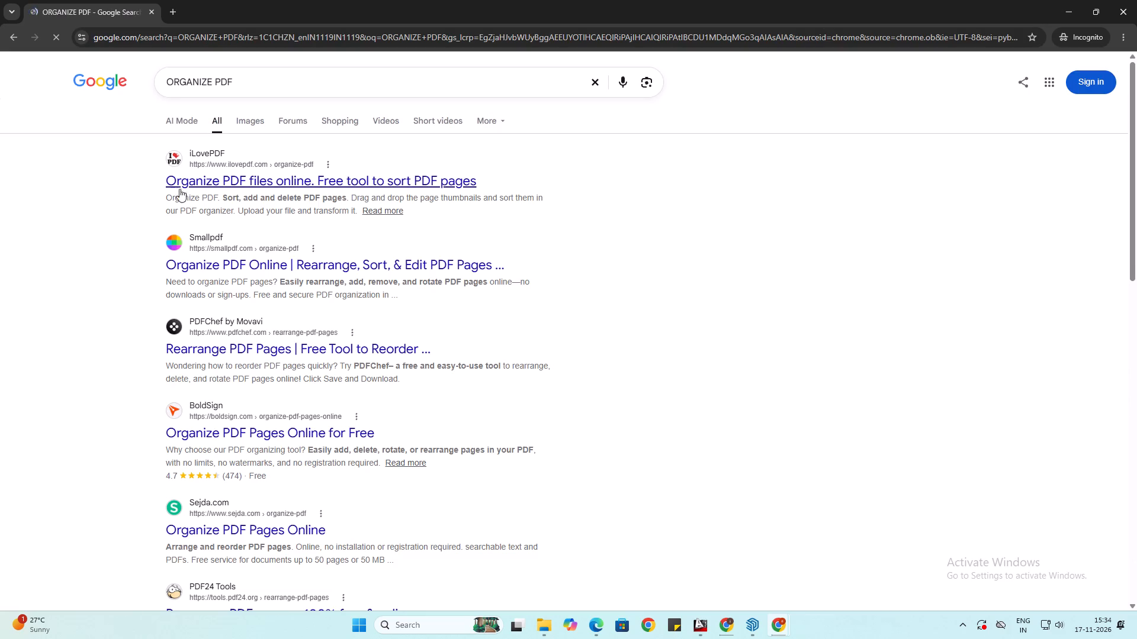
click(208, 185)
Load pdf24_merged from Downloads into the Organize PDF tool.
click(506, 218)
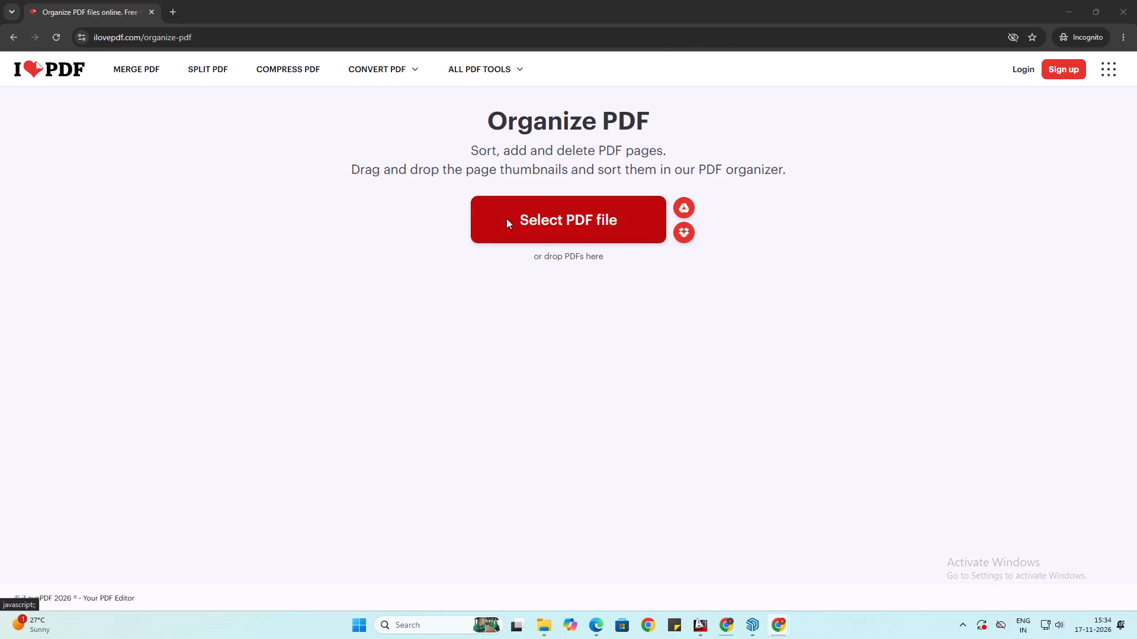
click(46, 179)
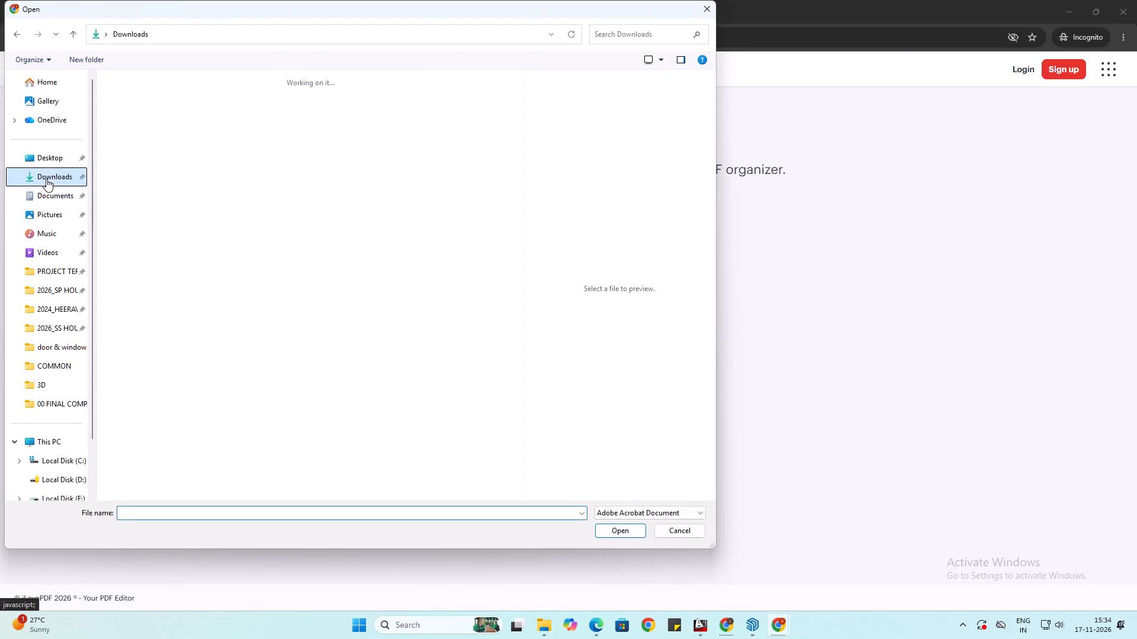
scroll(228, 215, up, 4)
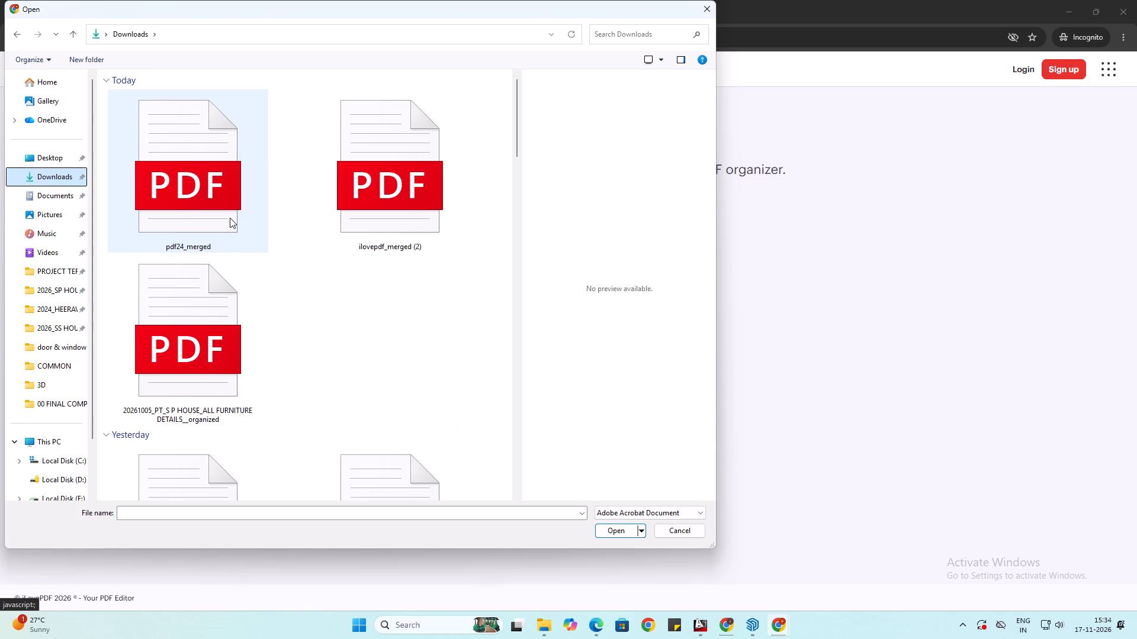
scroll(230, 218, up, 4)
click(213, 202)
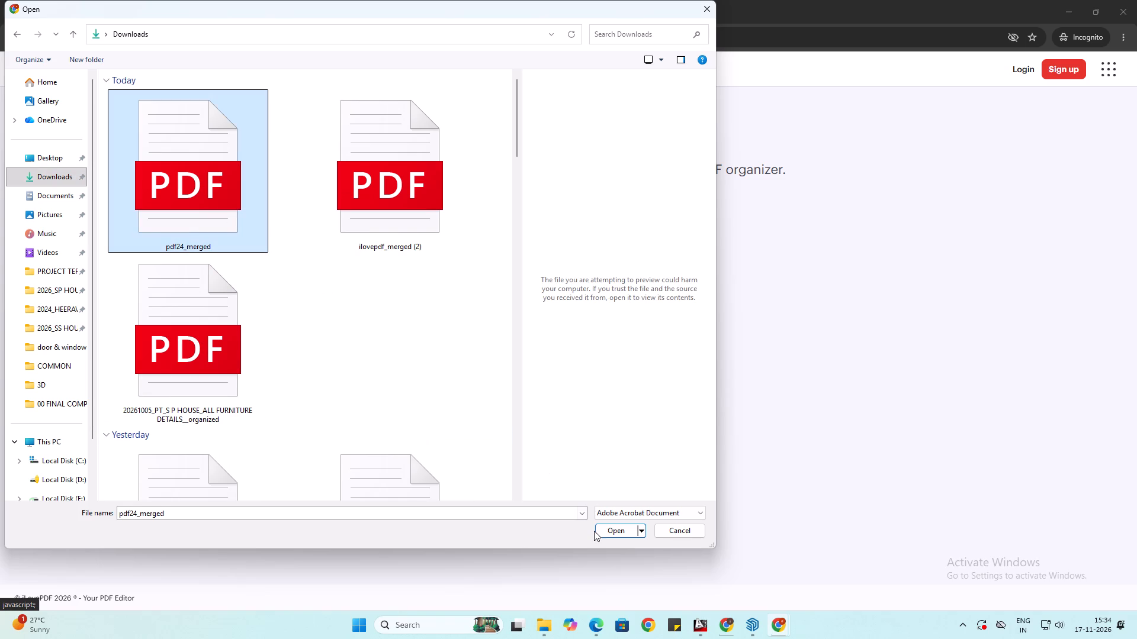
click(596, 531)
Move page 28, the ground floor furniture layout, to directly after the cover page, ahead of page 2.
scroll(597, 531, down, 4)
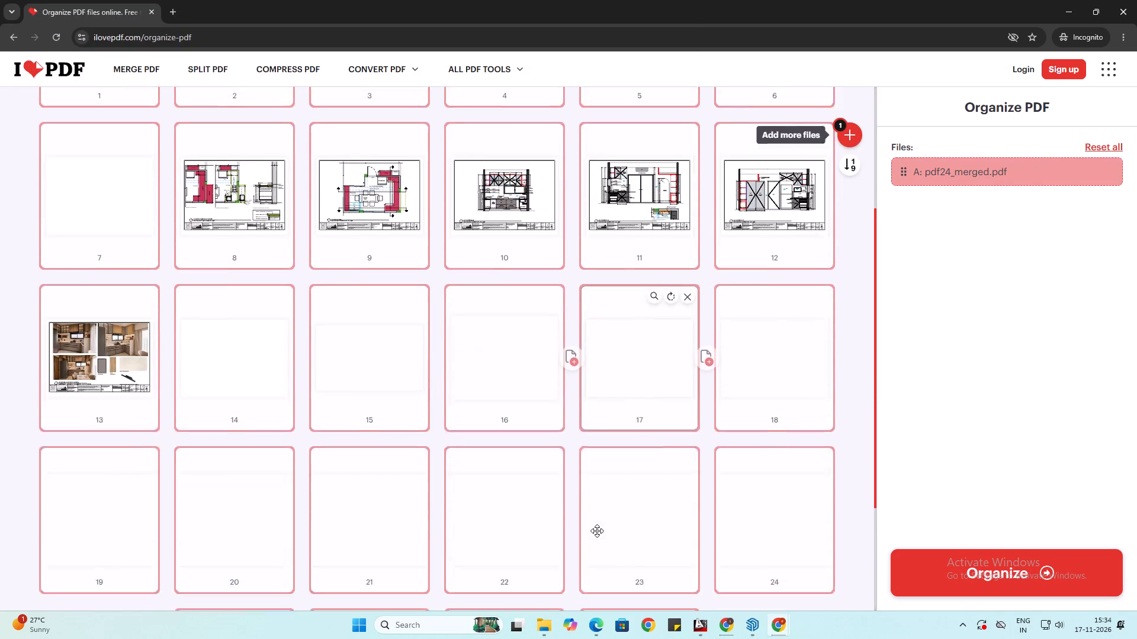
scroll(597, 531, down, 7)
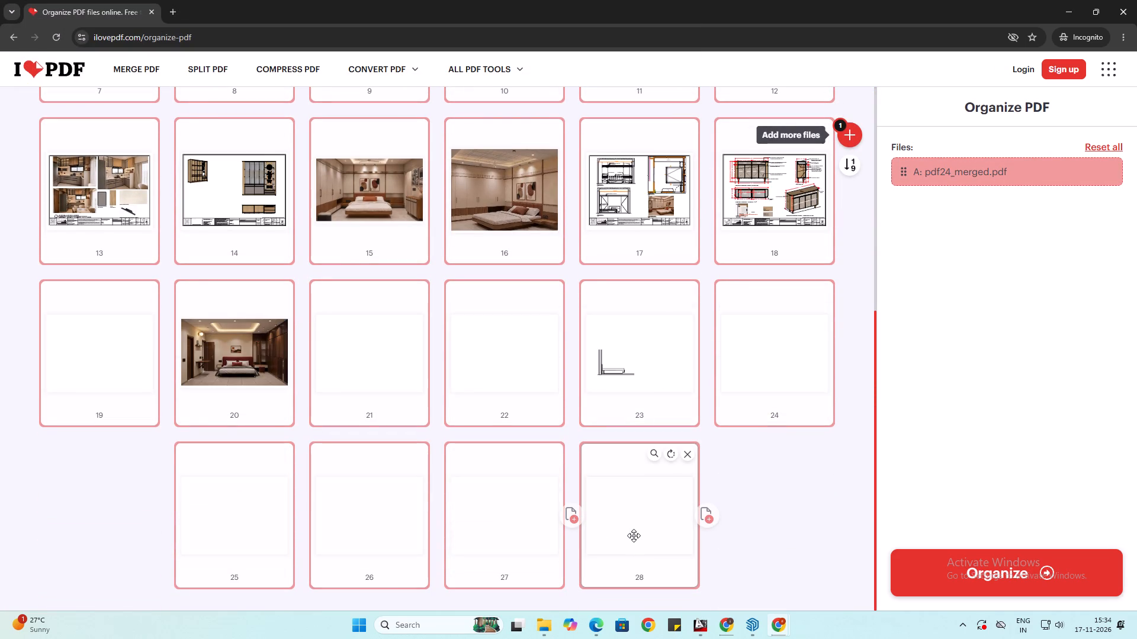
drag(638, 527, 647, 209)
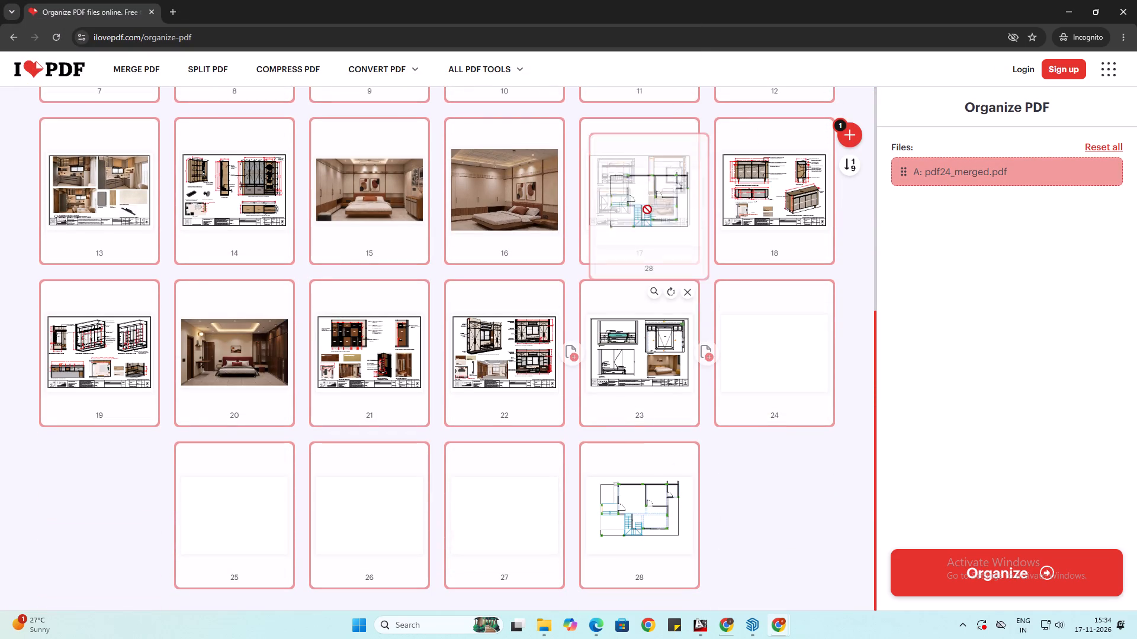
drag(647, 209, 648, 160)
scroll(531, 173, up, 6)
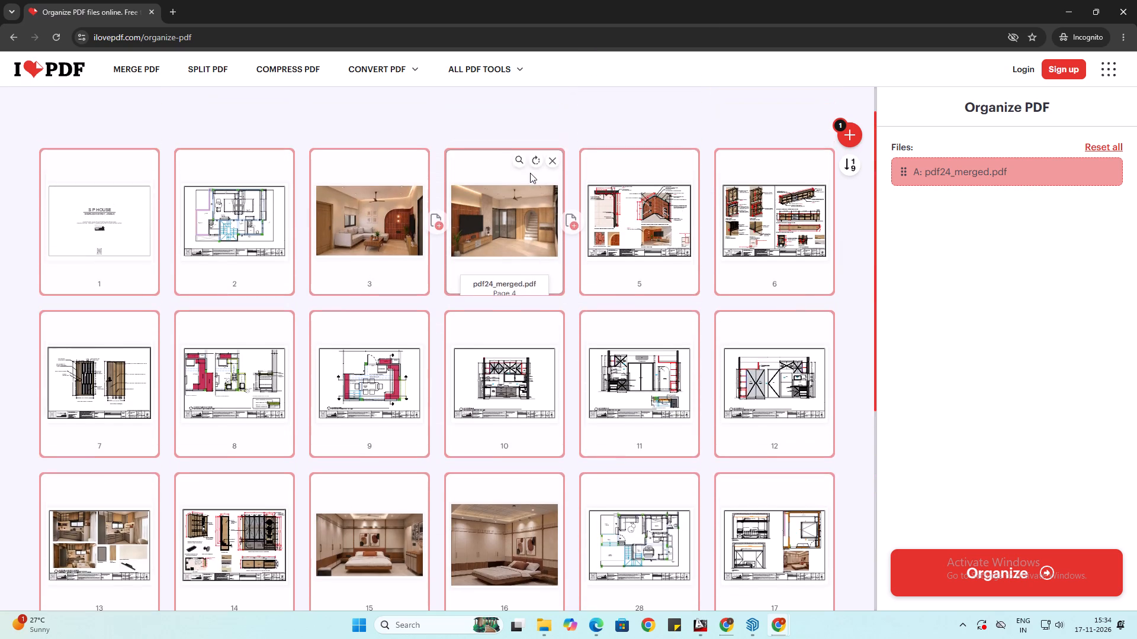
scroll(530, 173, up, 1)
drag(640, 546, 368, 231)
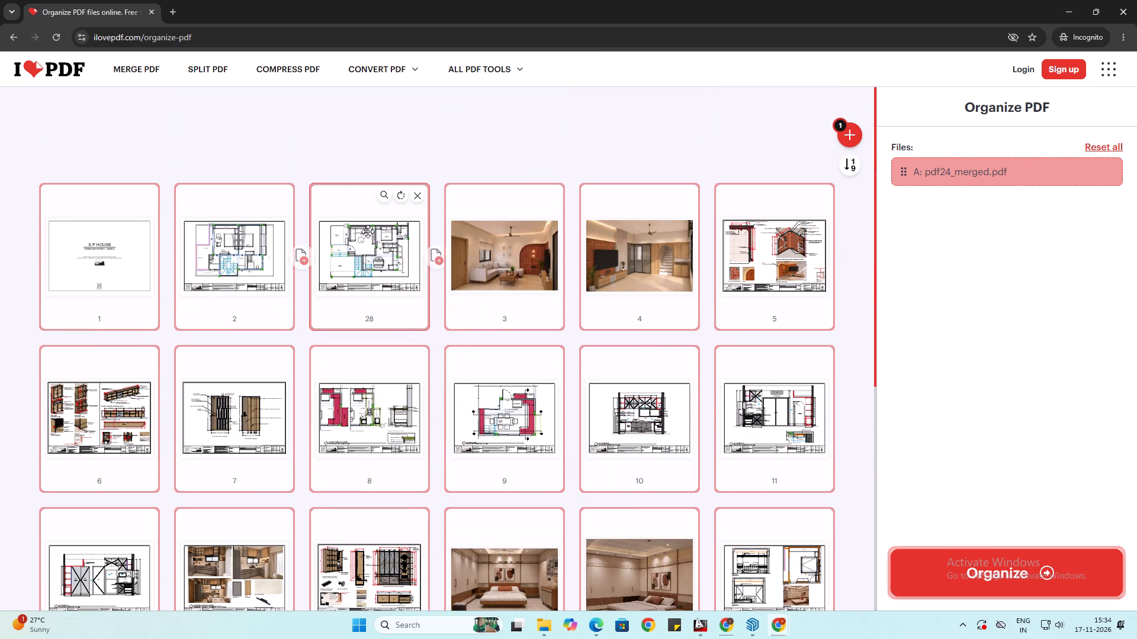
scroll(550, 389, down, 1)
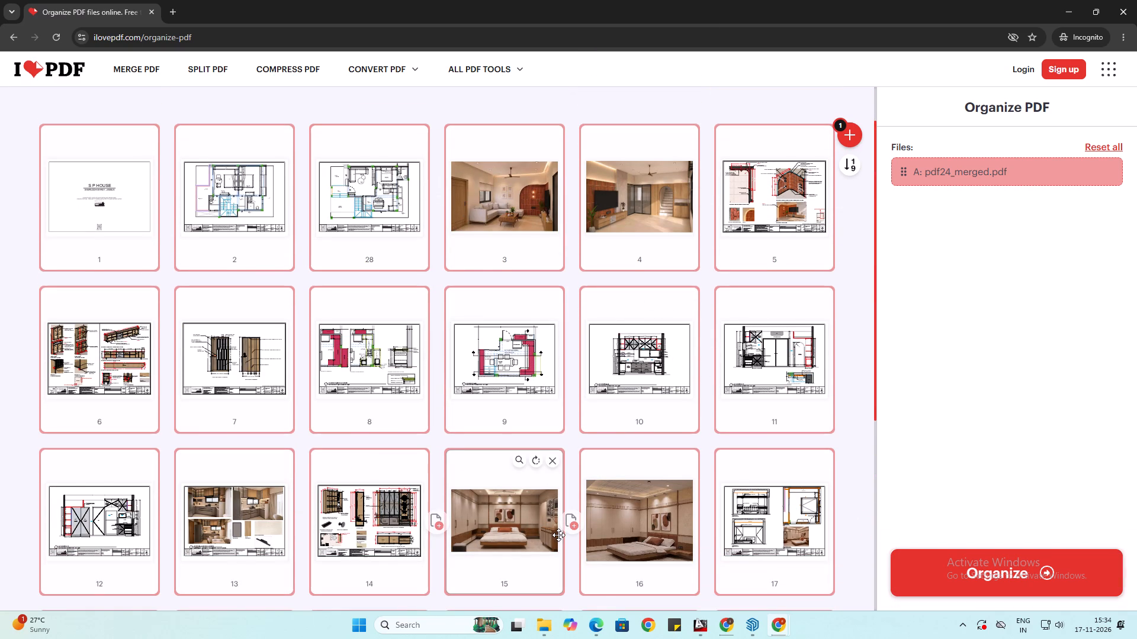
drag(358, 210, 232, 209)
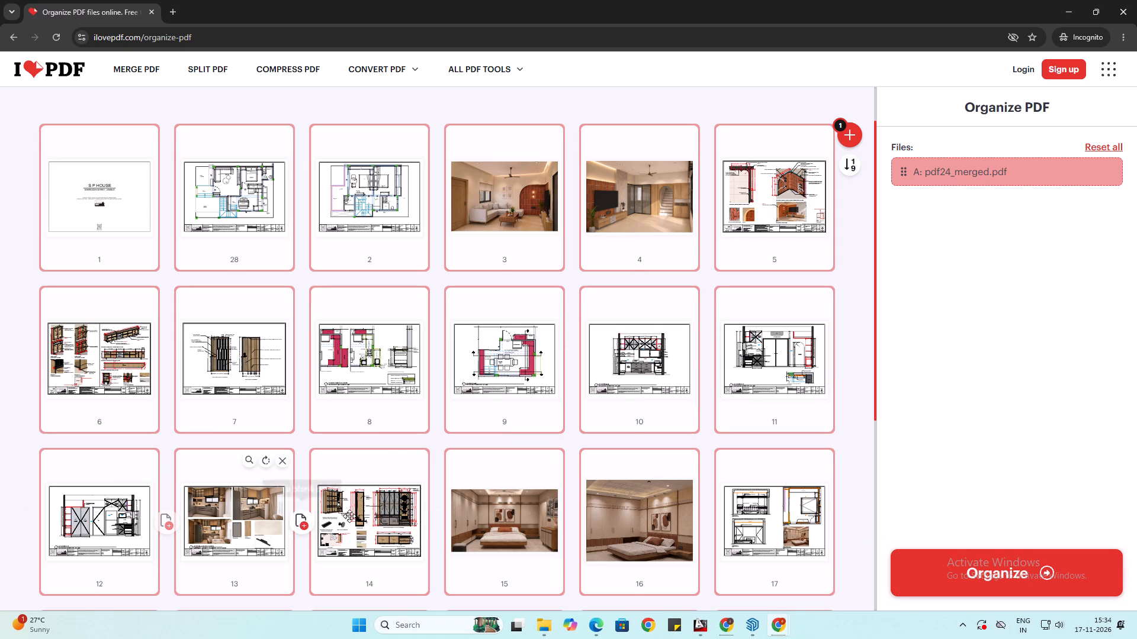
Review the rearranged page thumbnails from the cover to page 27, and try to enlarge page 3, the living room render.
scroll(386, 485, down, 3)
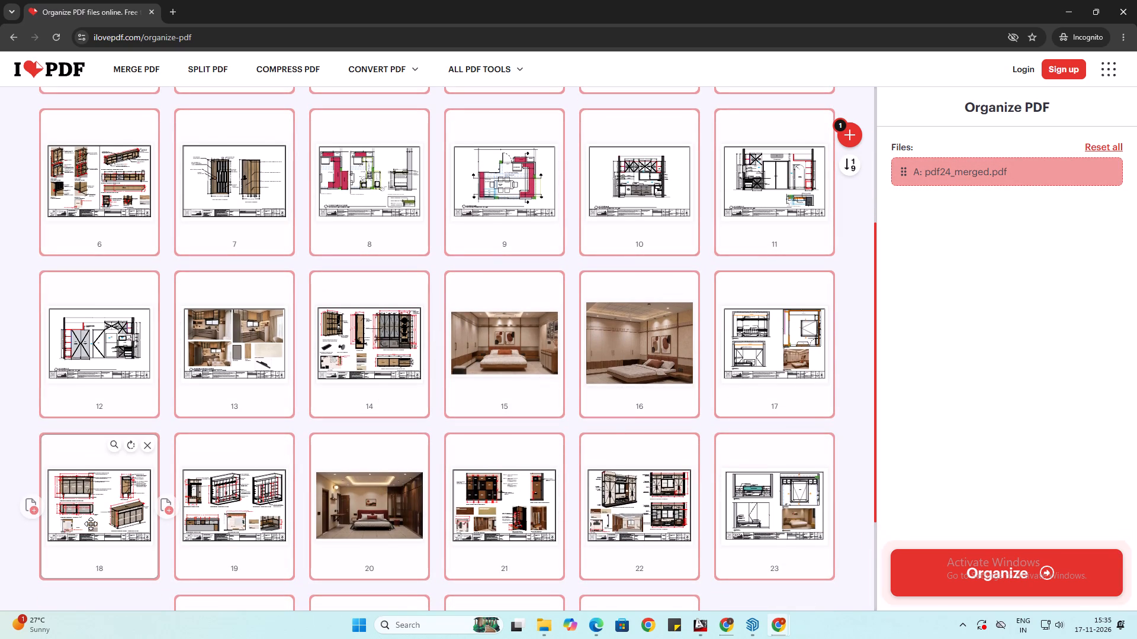
scroll(90, 524, down, 1)
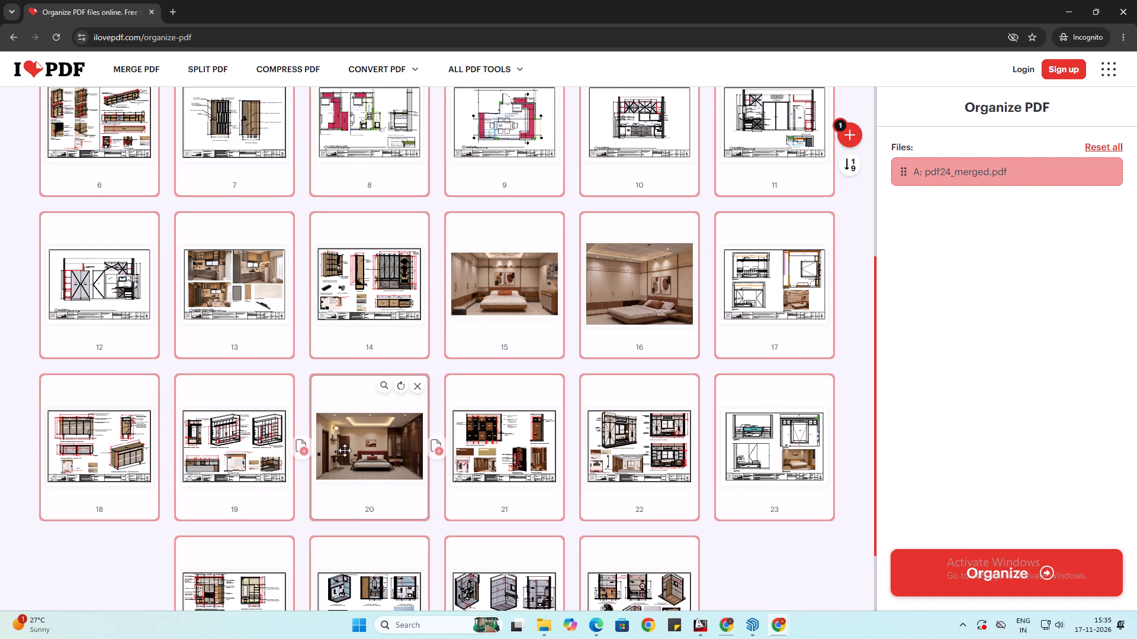
scroll(345, 450, up, 5)
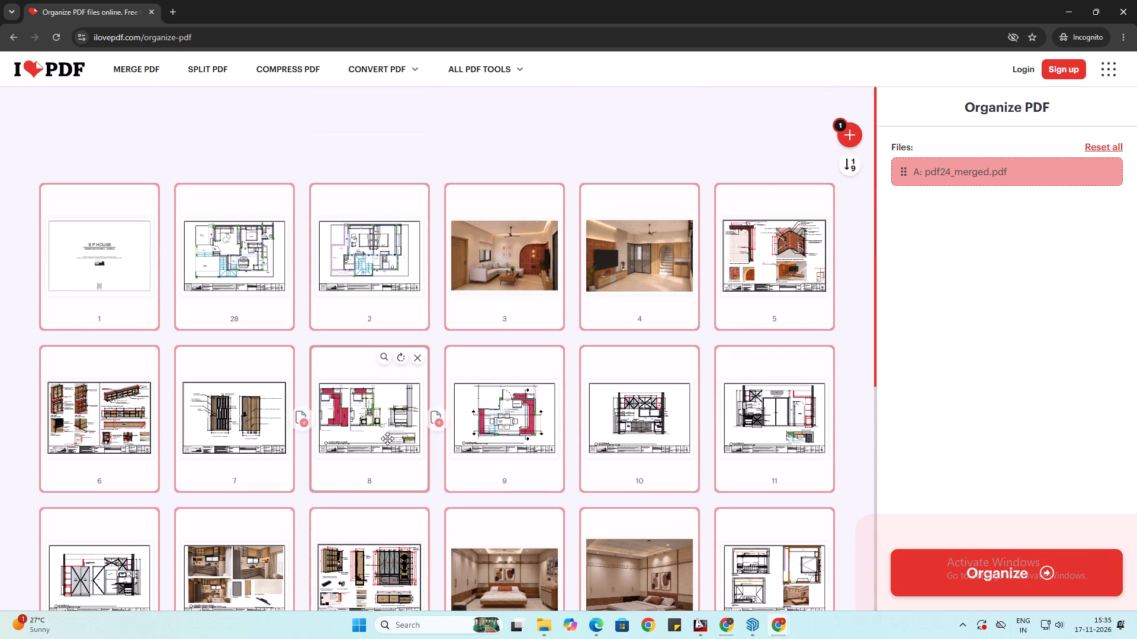
double_click(518, 281)
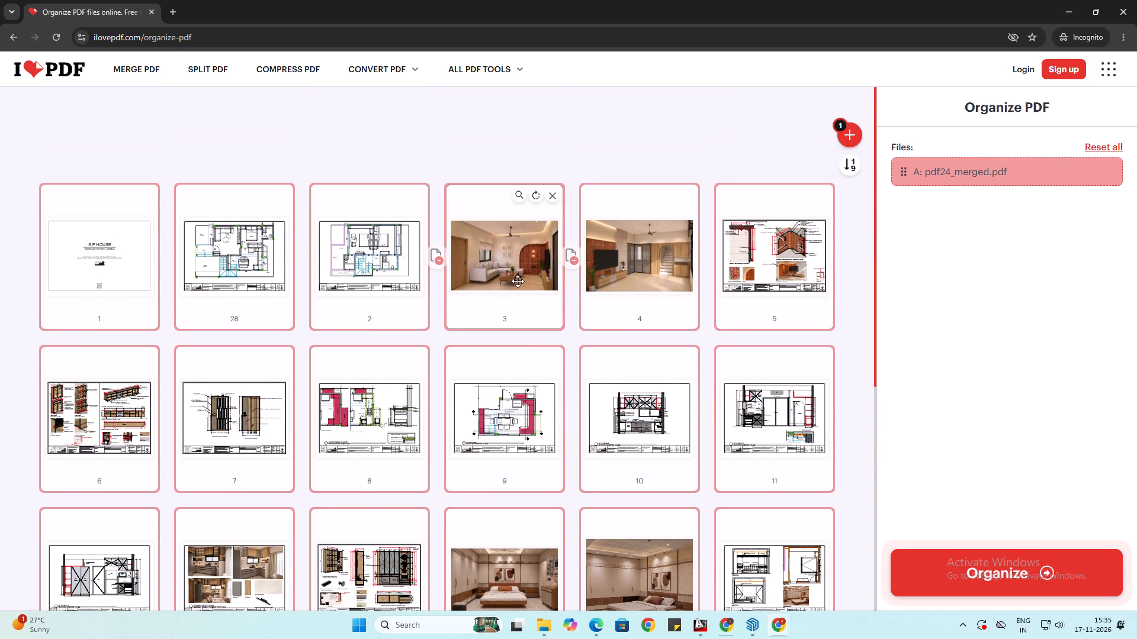
click(518, 281)
double_click(518, 281)
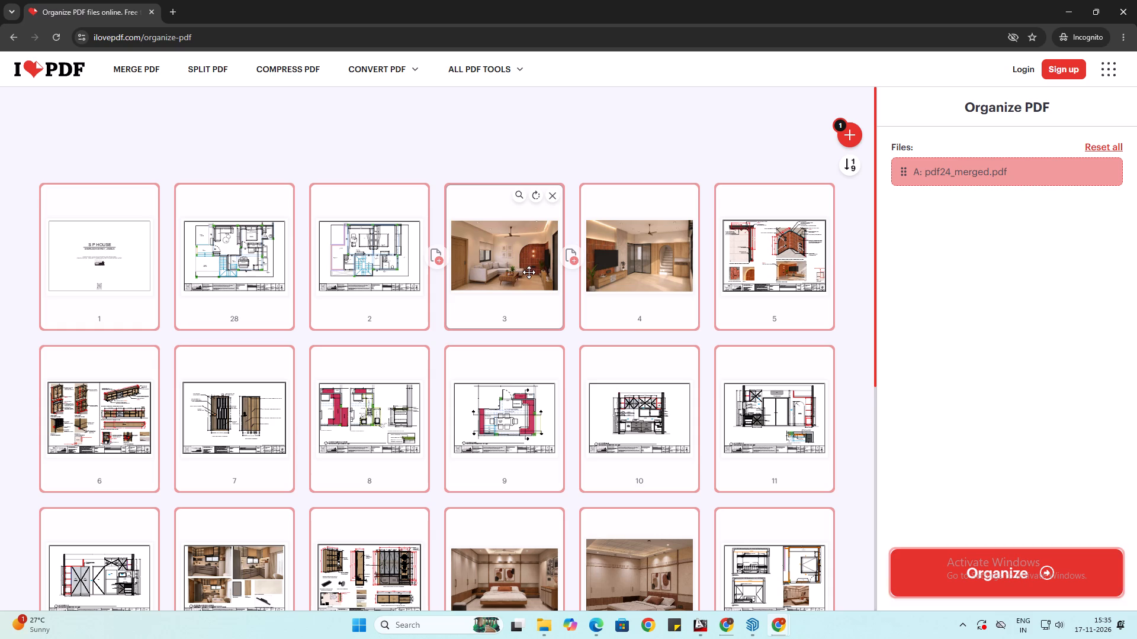
click(509, 269)
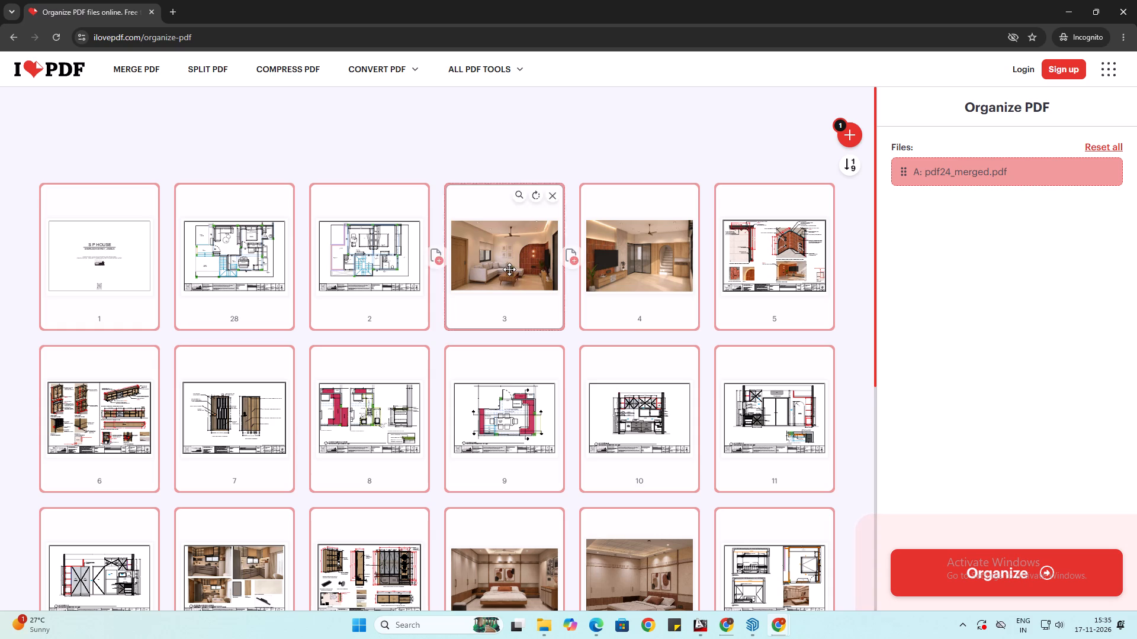
double_click(509, 269)
right_click(509, 269)
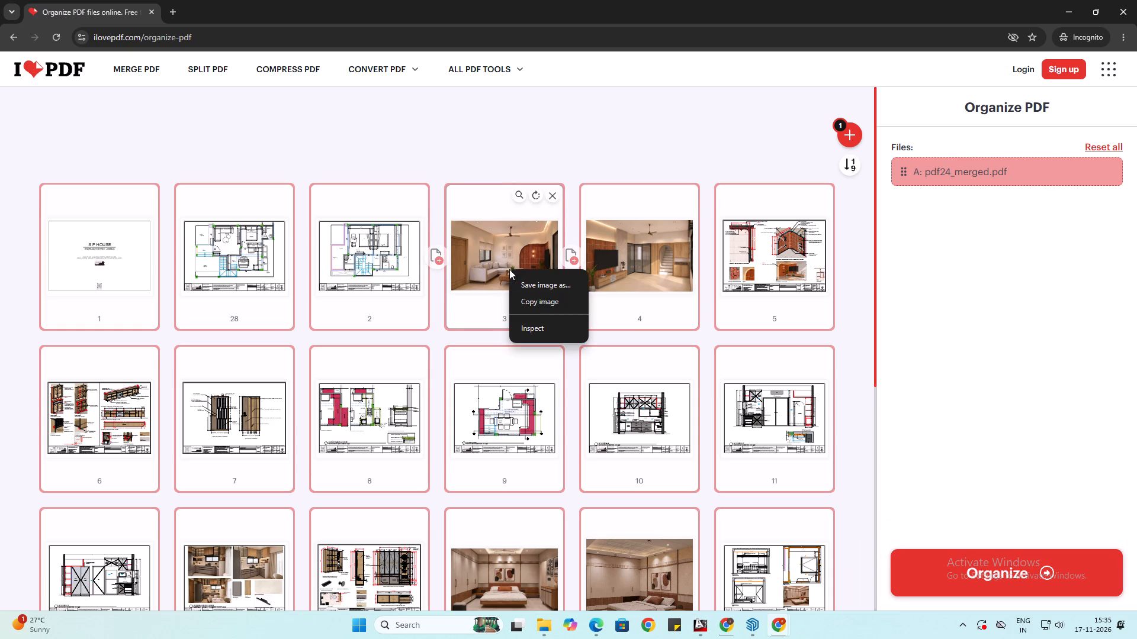
click(509, 269)
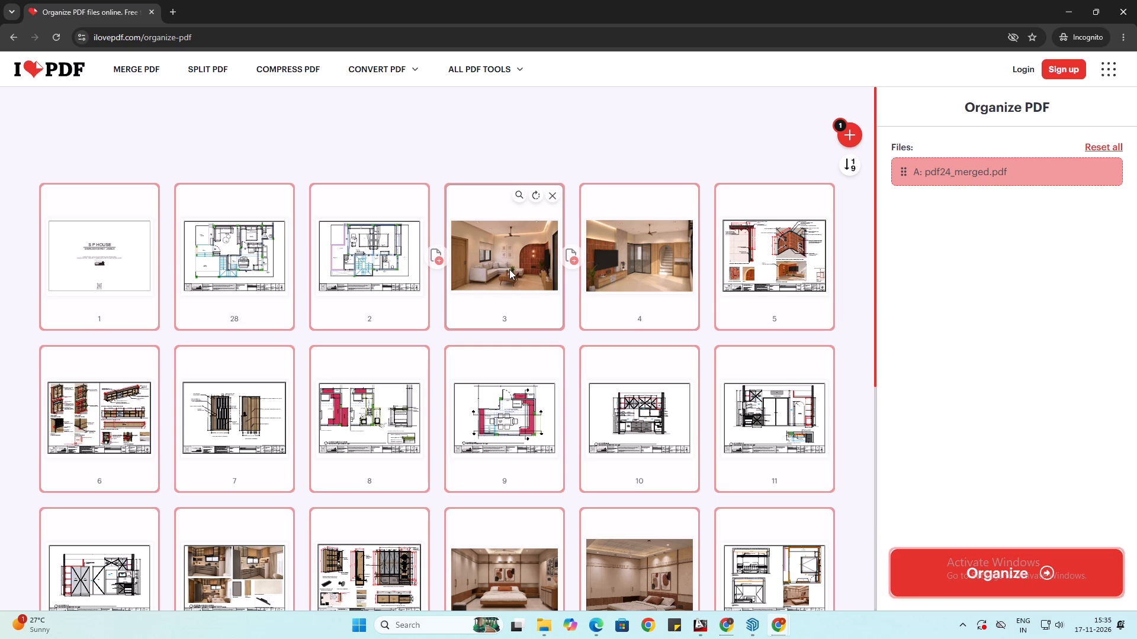
scroll(509, 269, down, 1)
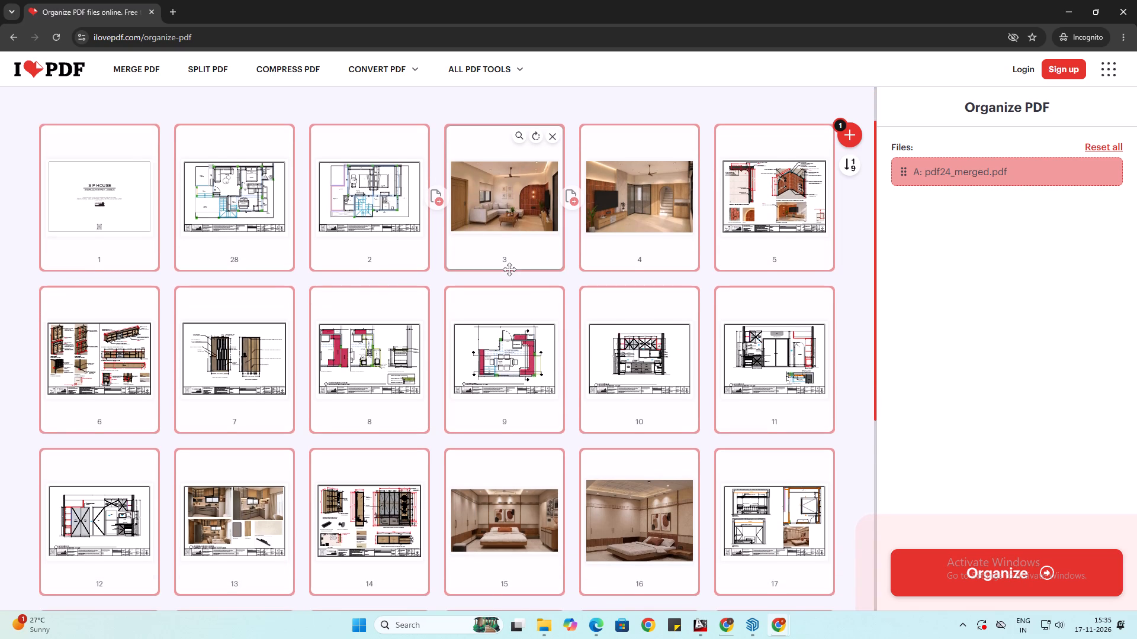
scroll(509, 269, down, 1)
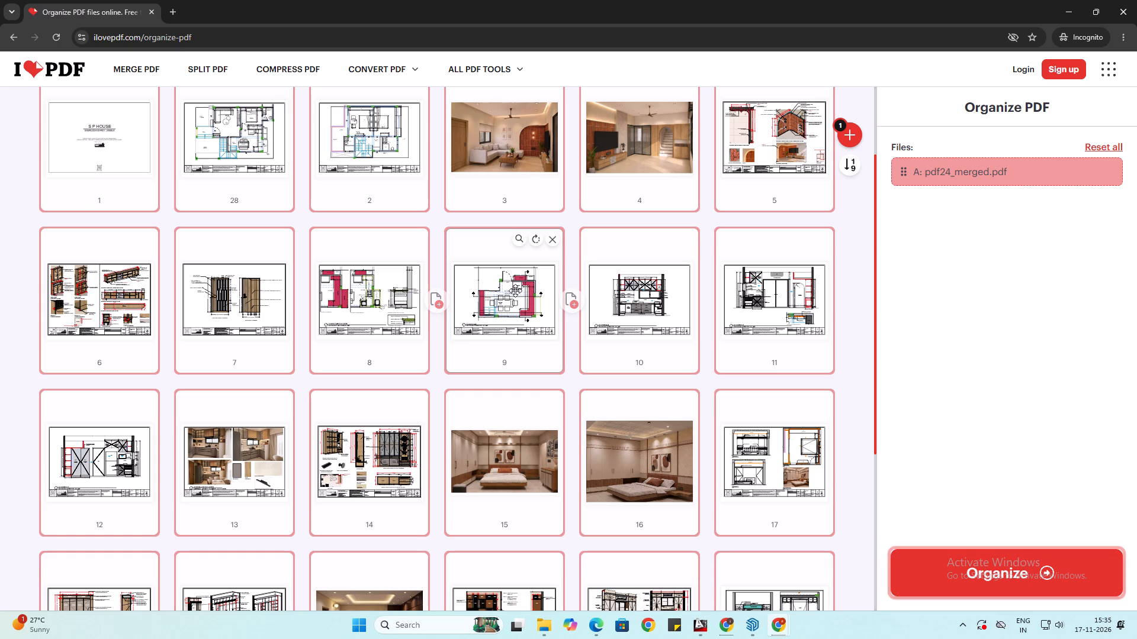
scroll(532, 317, down, 2)
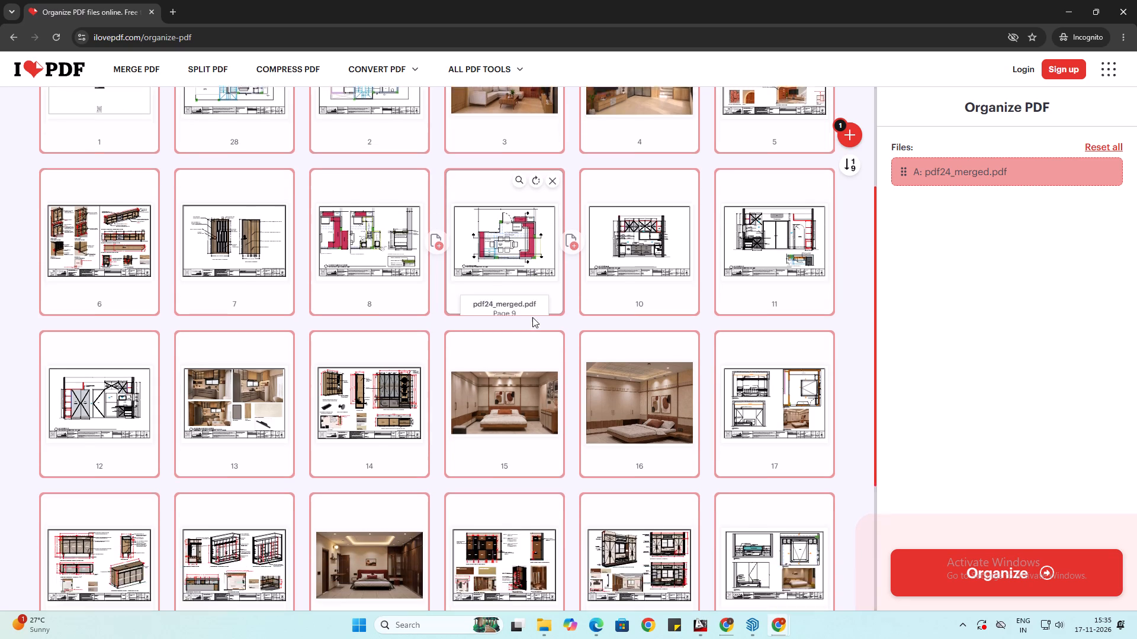
scroll(532, 317, down, 5)
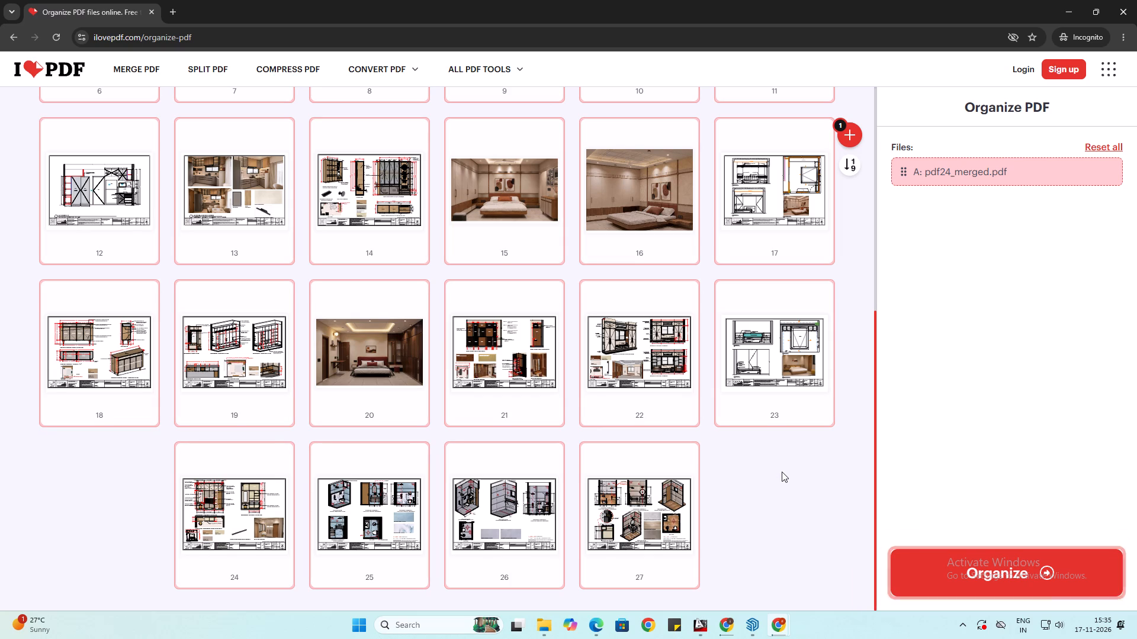
click(916, 569)
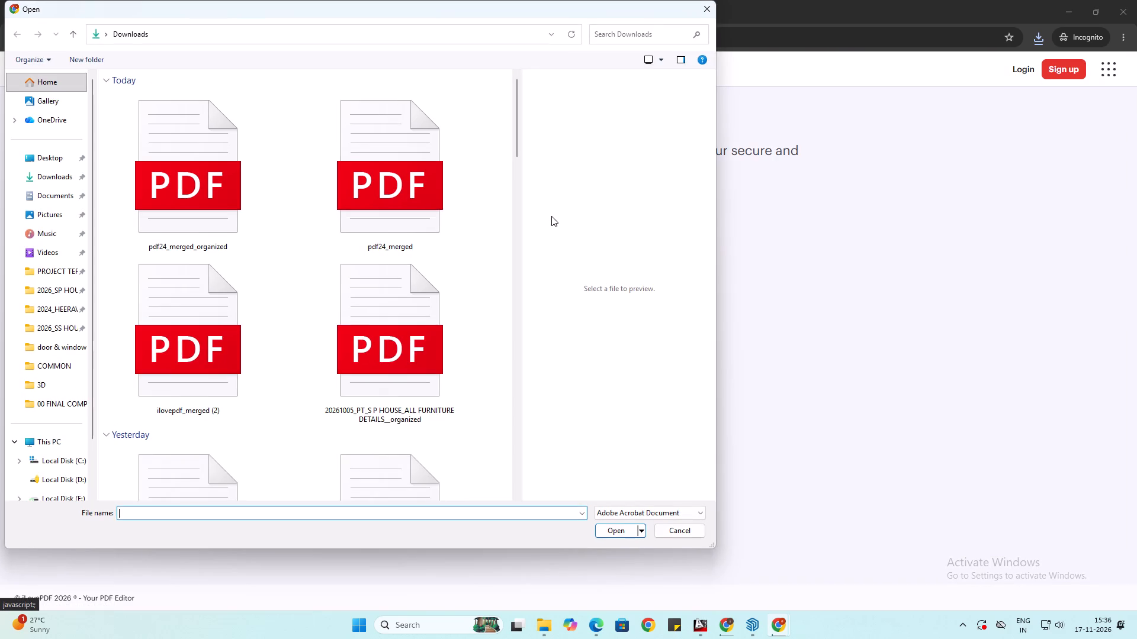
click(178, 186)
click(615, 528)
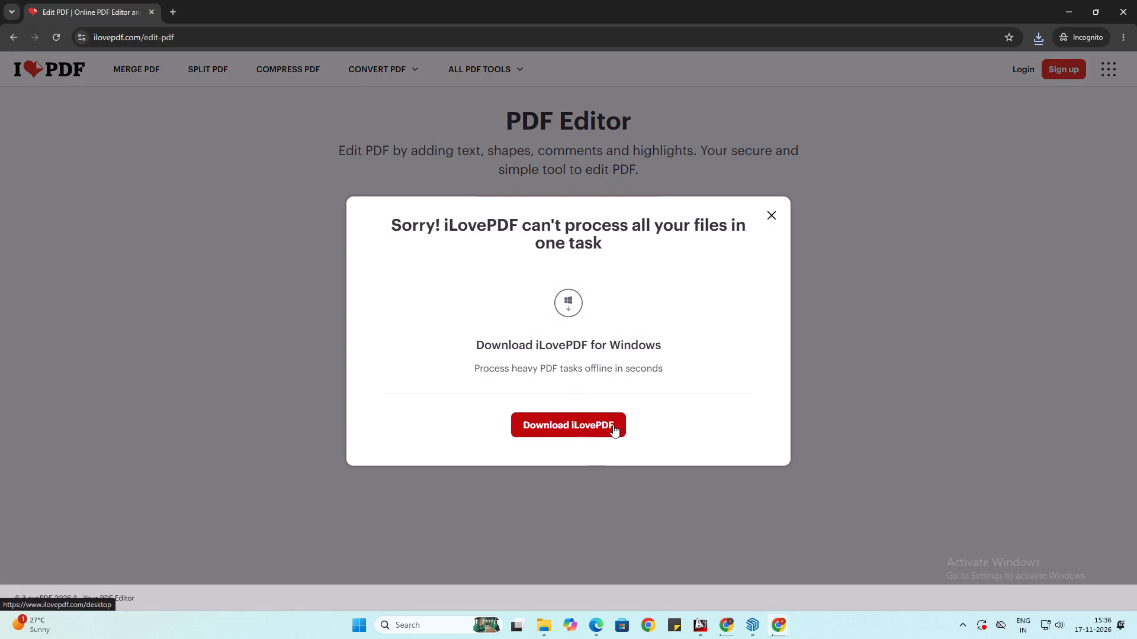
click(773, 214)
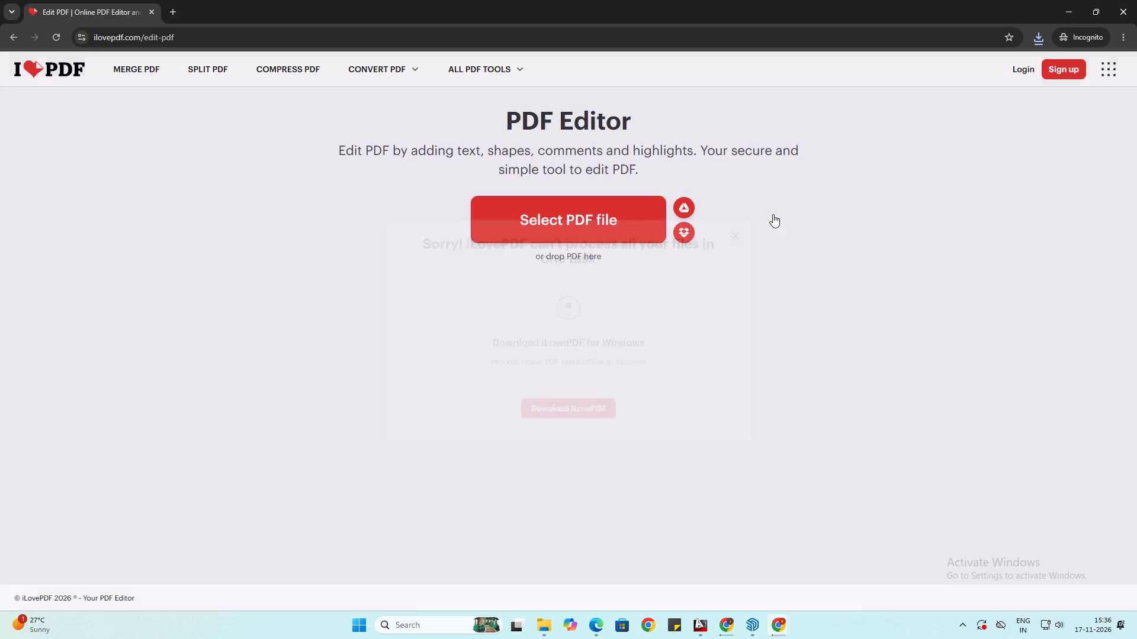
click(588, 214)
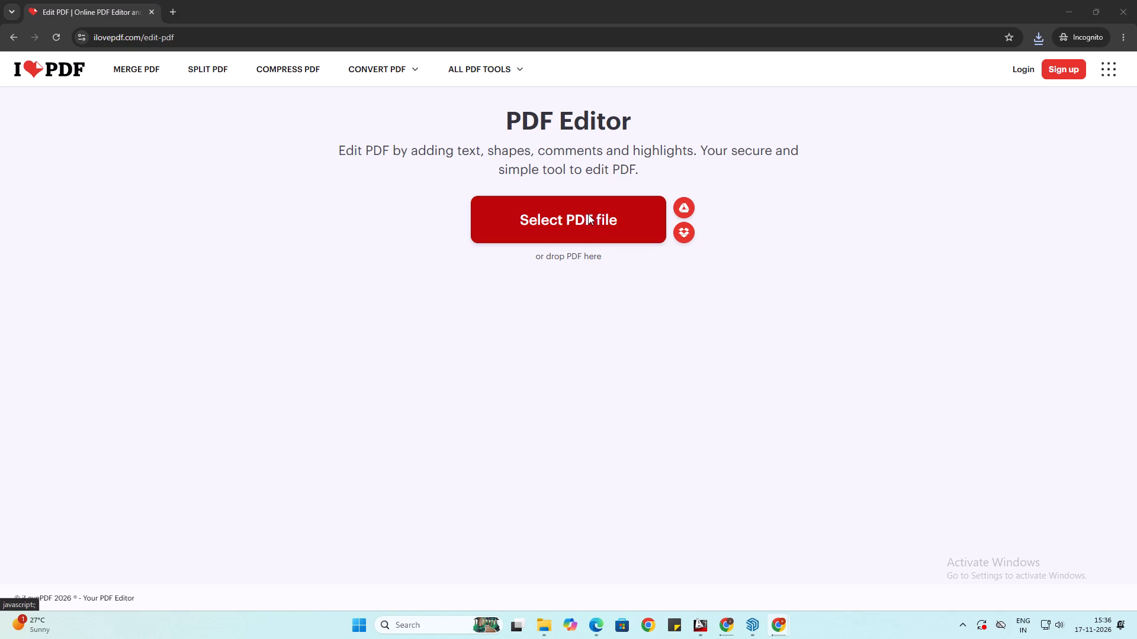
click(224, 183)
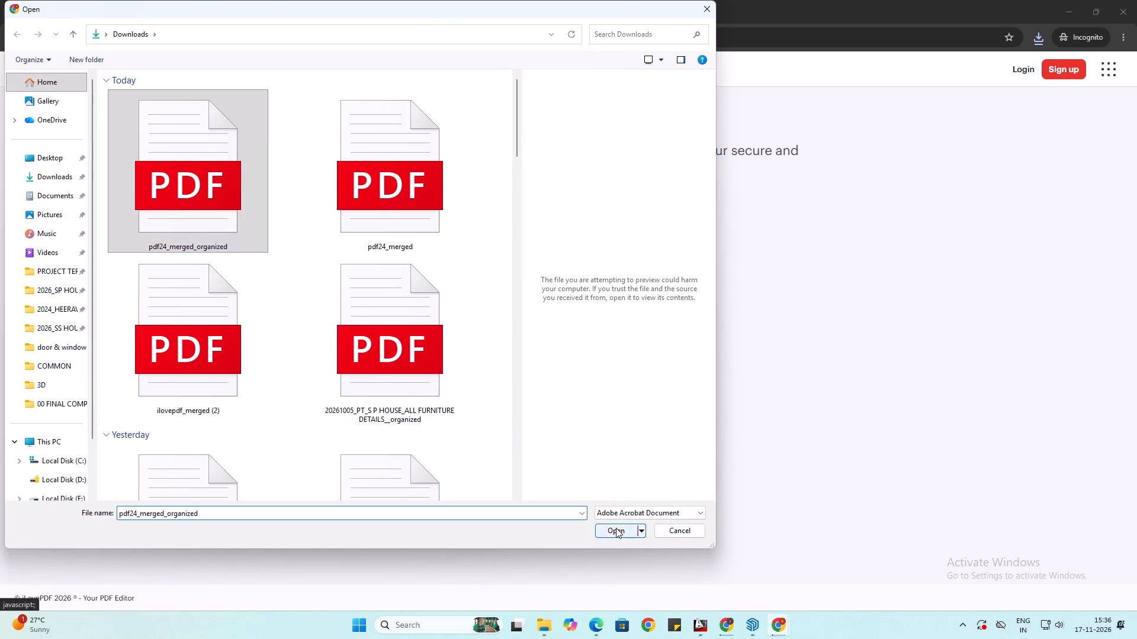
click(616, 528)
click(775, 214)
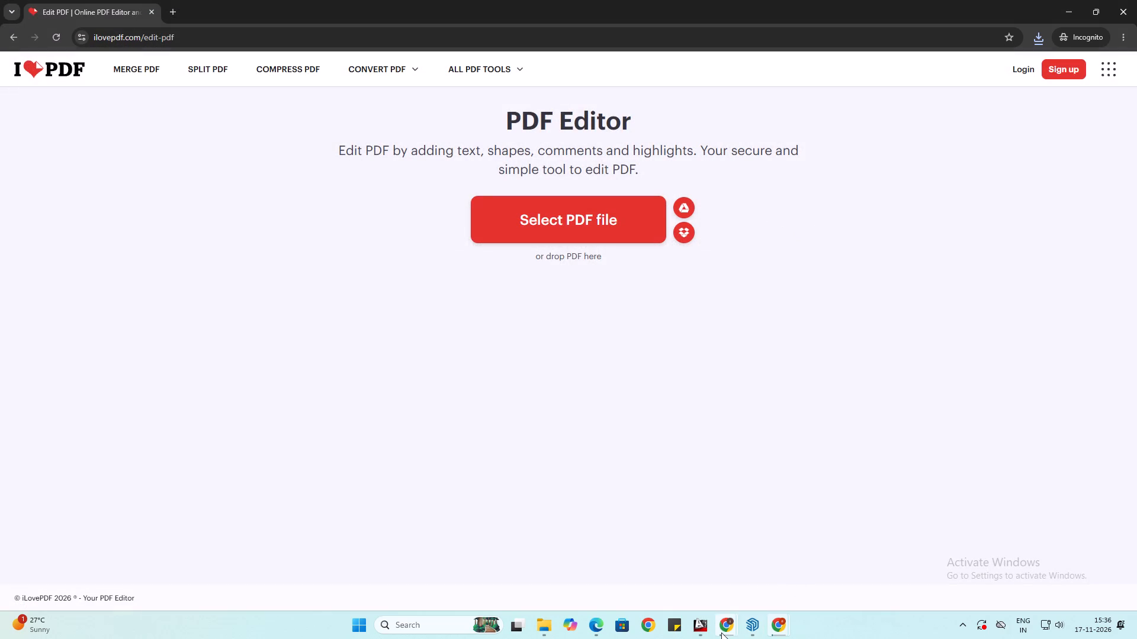
Close all the open Chrome windows, pausing the ilovepdf_merged (2) download and exiting despite it being unfinished.
click(704, 576)
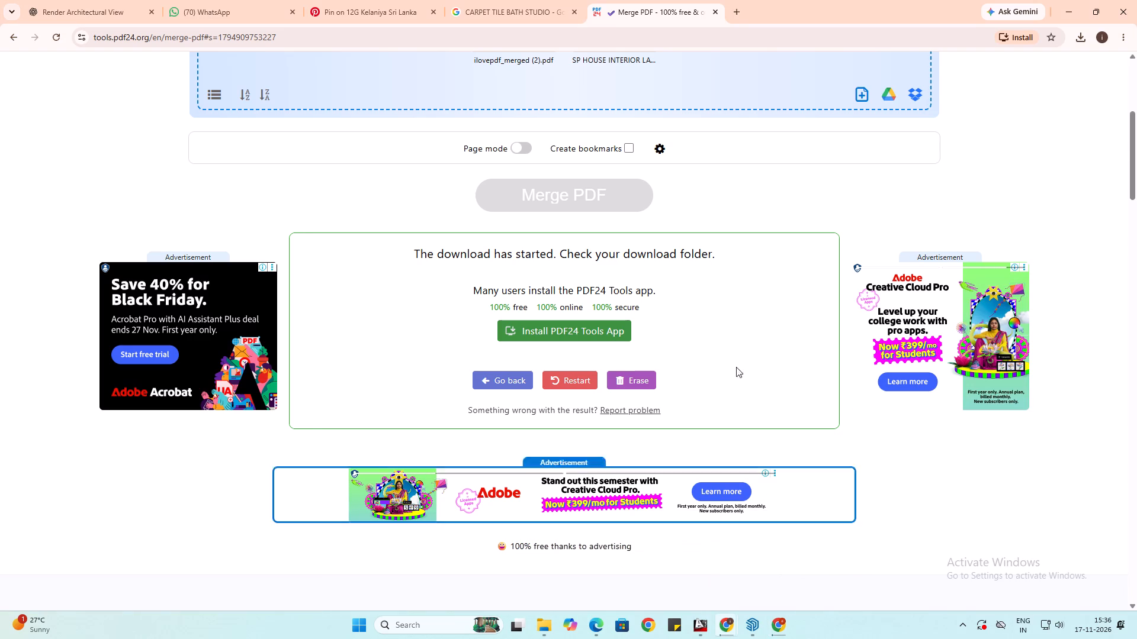
click(1130, 0)
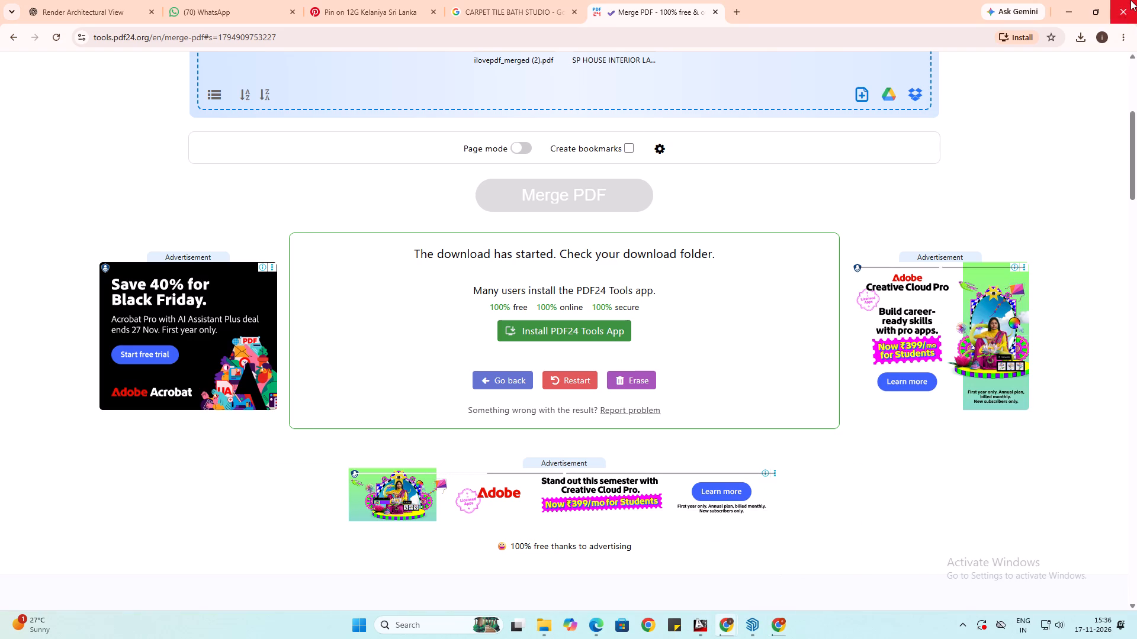
click(1129, 2)
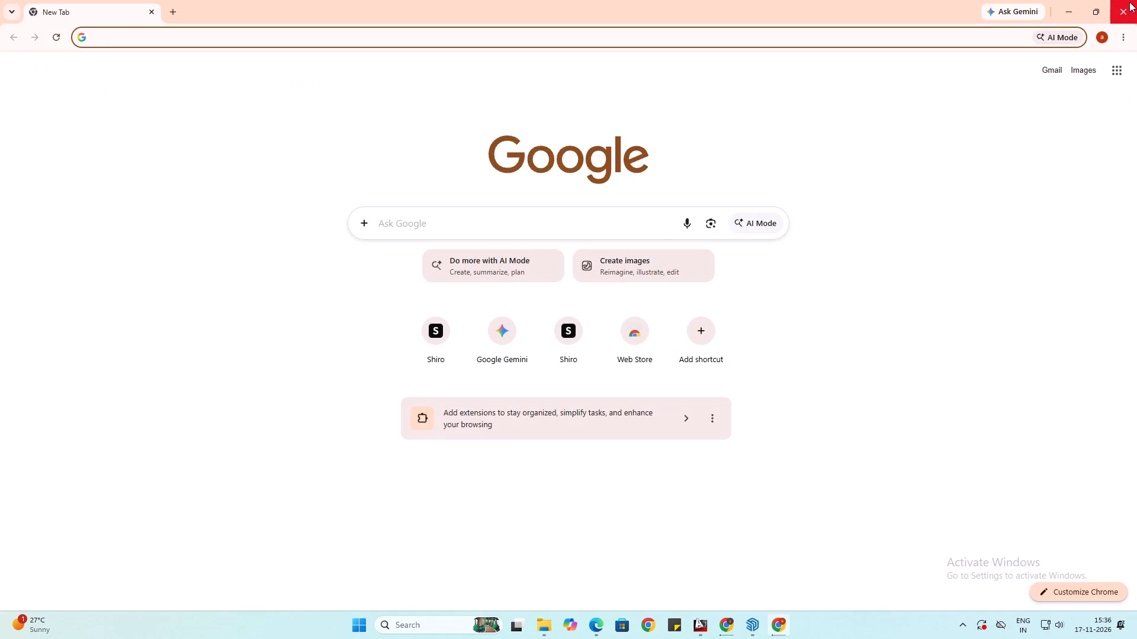
click(1129, 2)
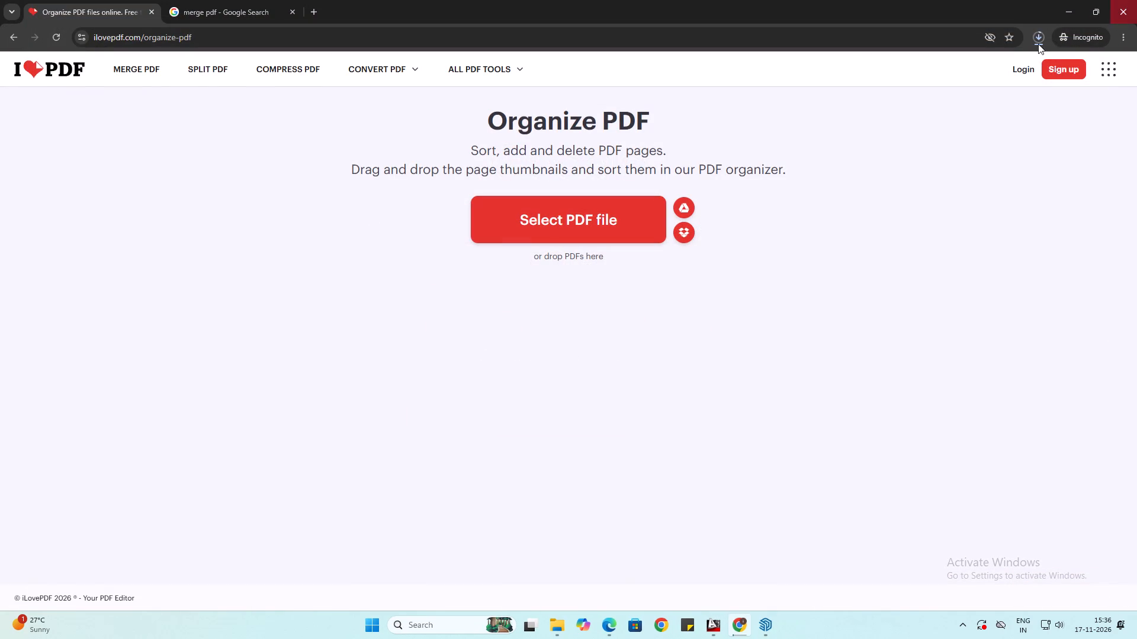
click(1040, 34)
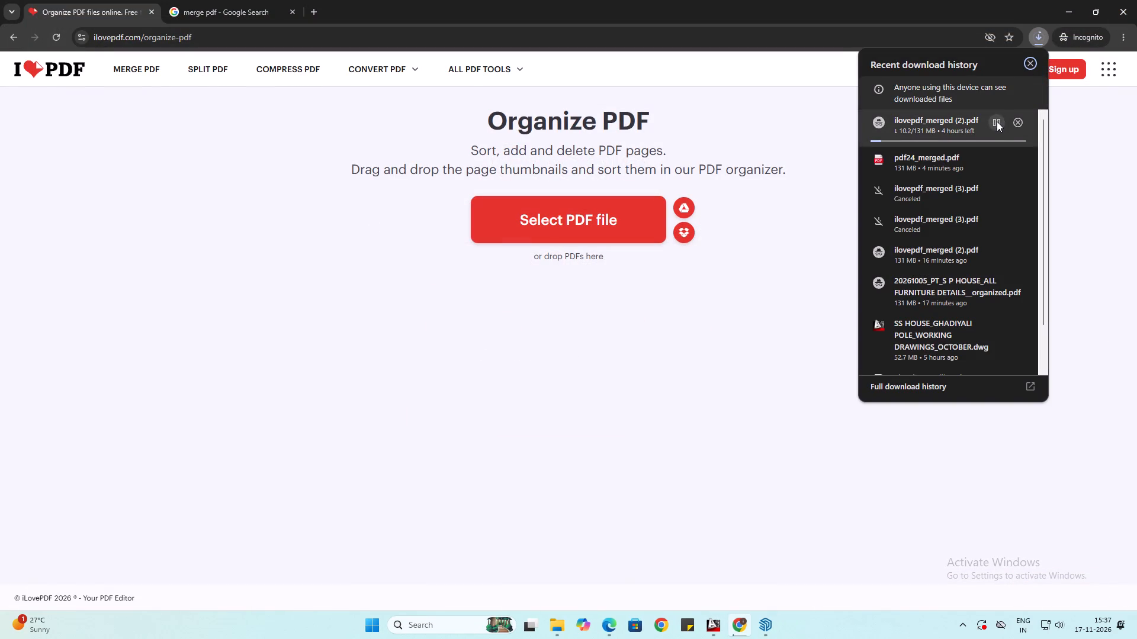
click(997, 121)
click(1115, 7)
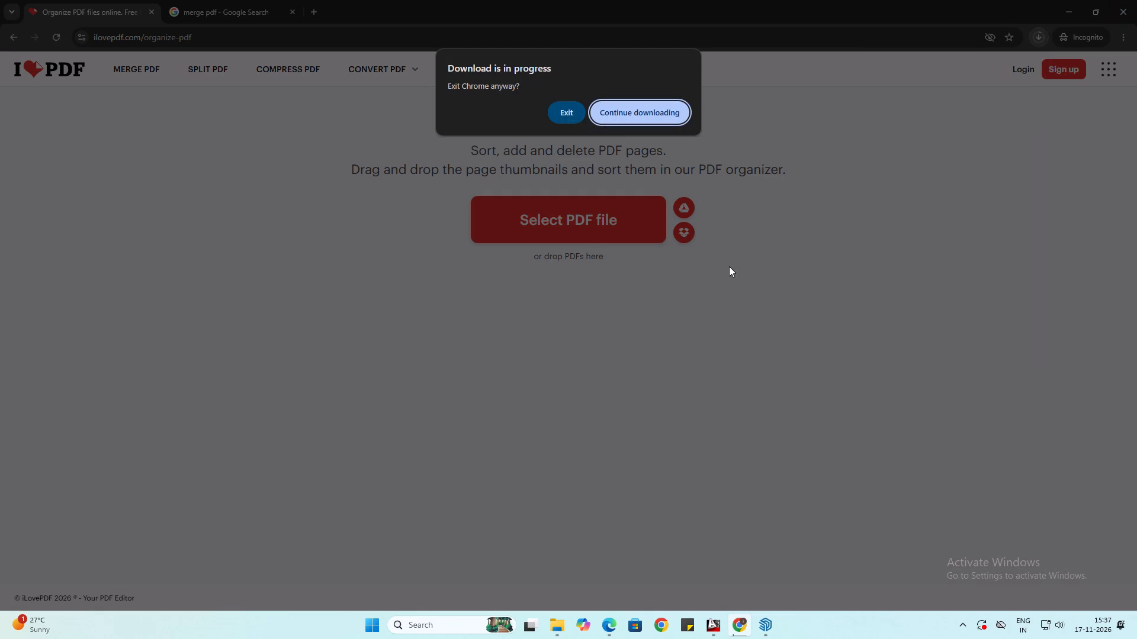
click(564, 114)
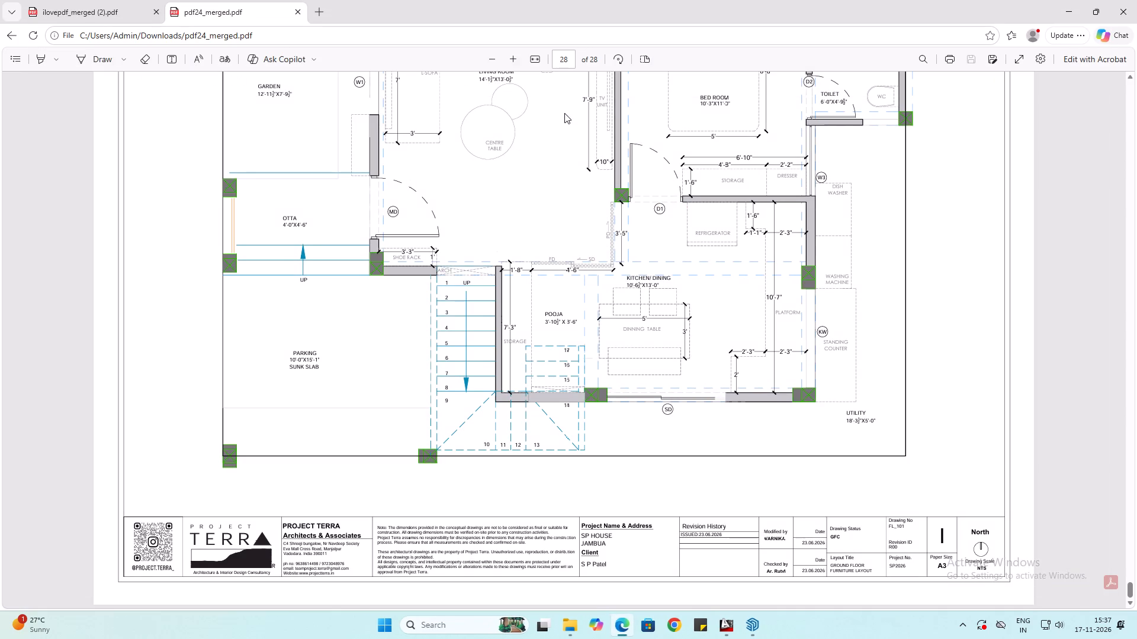
Open pdf24_merged_organized from the Downloads folder and check the cover page and the page after it.
click(568, 625)
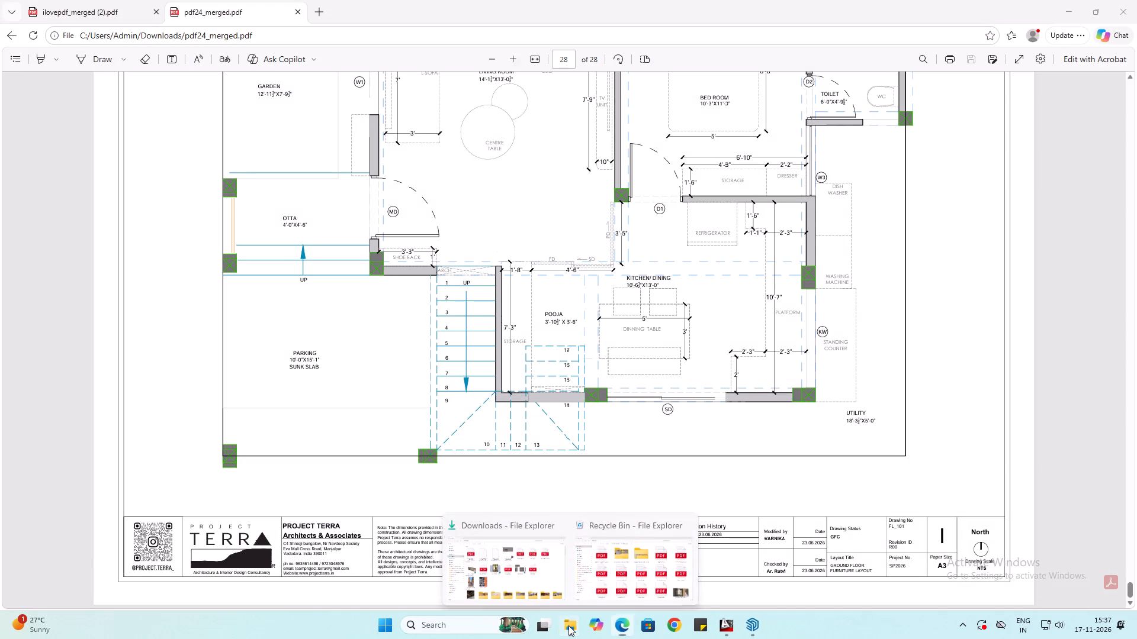
click(508, 557)
scroll(311, 333, up, 3)
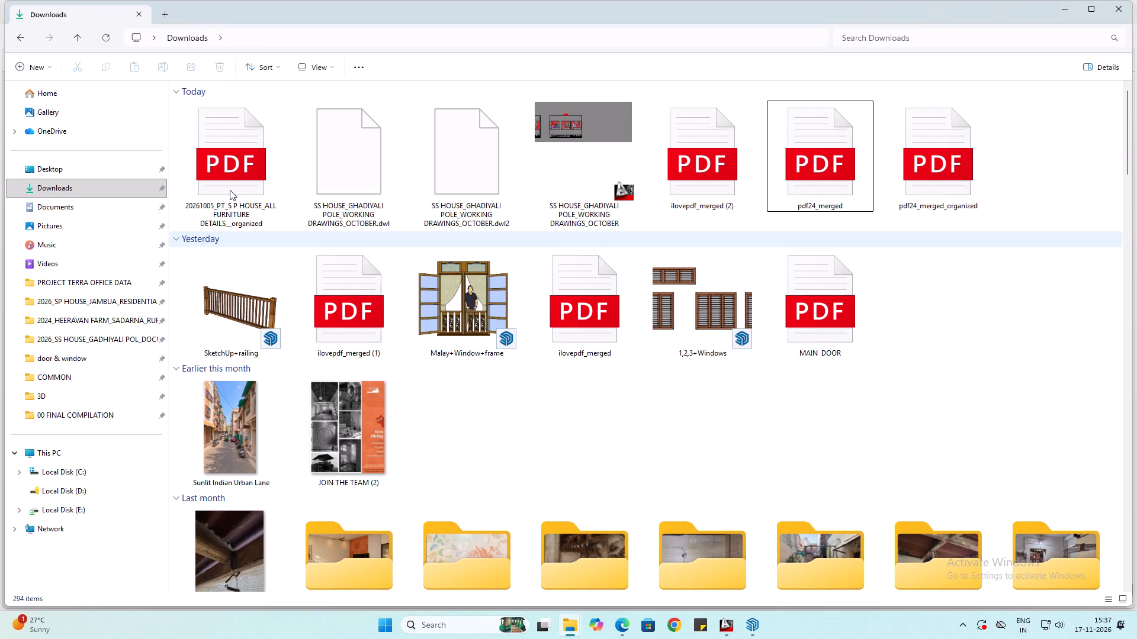
scroll(230, 190, up, 3)
double_click(952, 165)
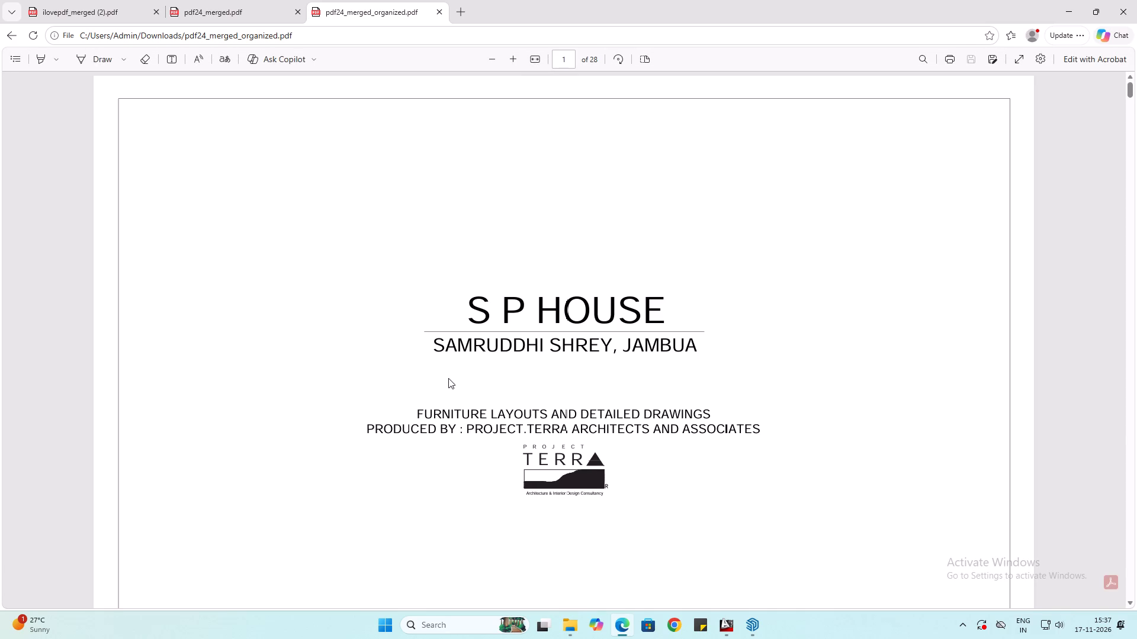
scroll(448, 378, down, 4)
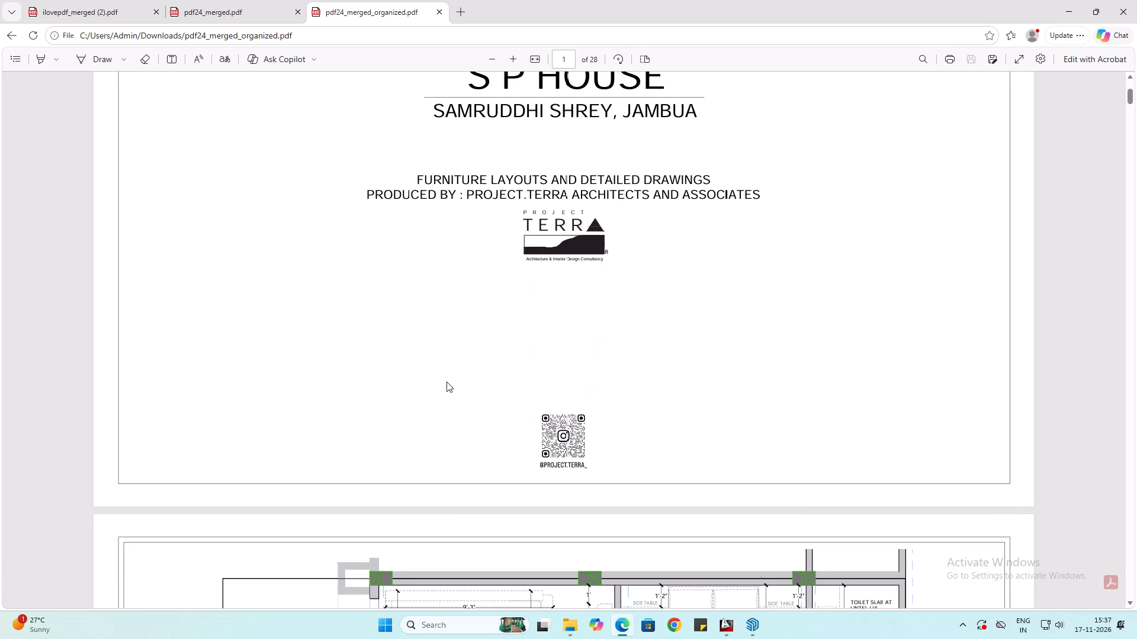
scroll(445, 382, up, 2)
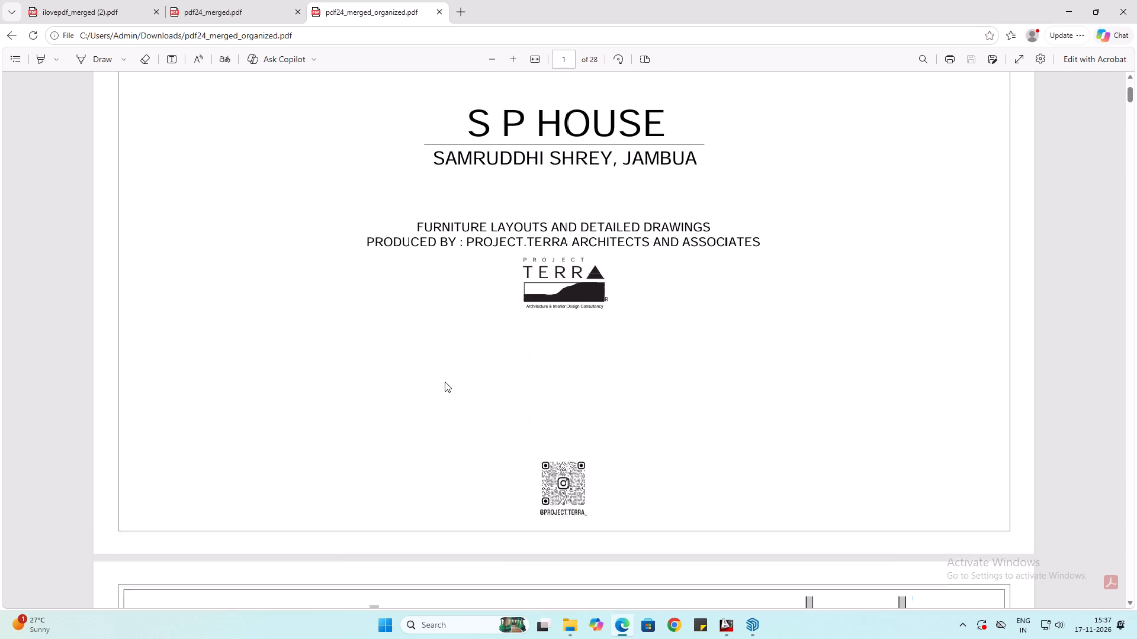
Review the organized PDF from the cover through the floor furniture layouts to the living room renders and details on page 7.
scroll(445, 382, up, 3)
scroll(445, 382, down, 4)
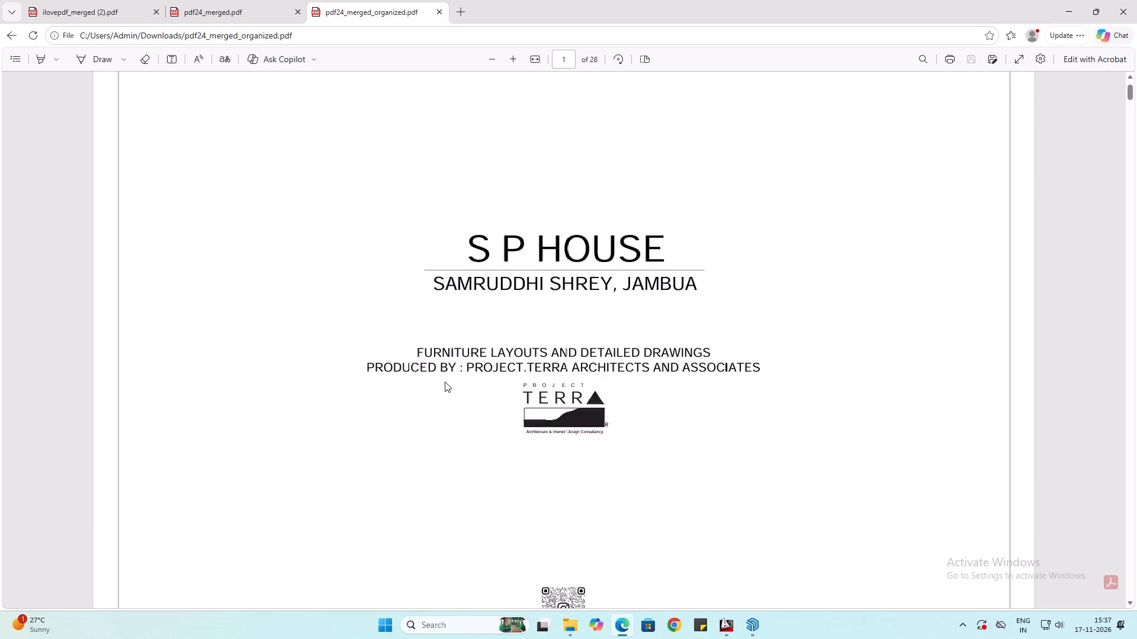
scroll(444, 384, down, 19)
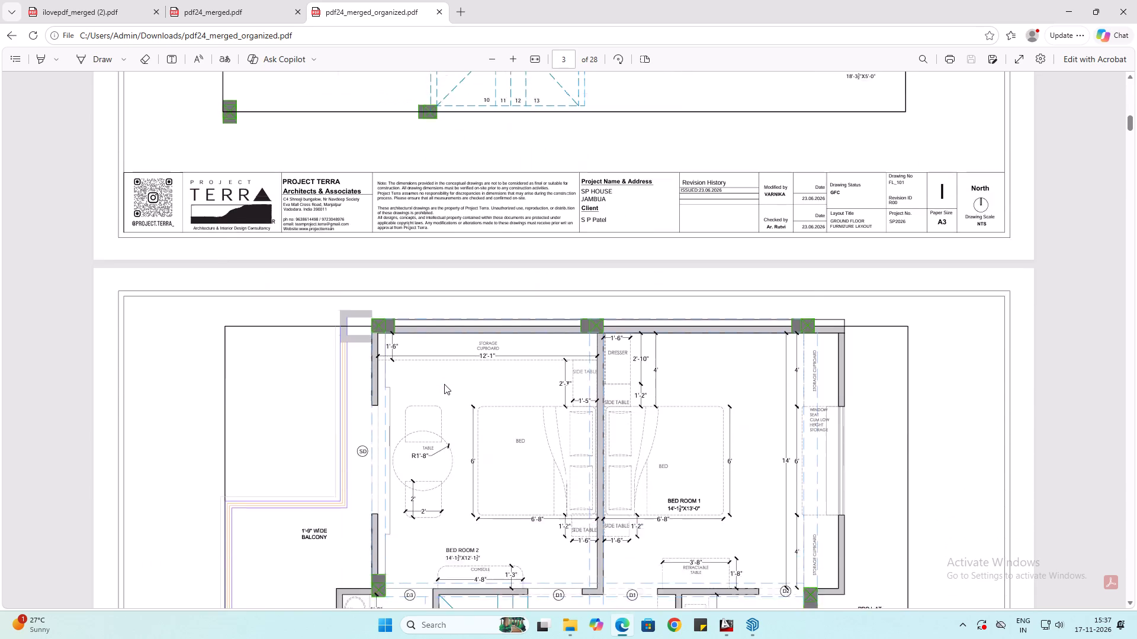
scroll(444, 384, down, 12)
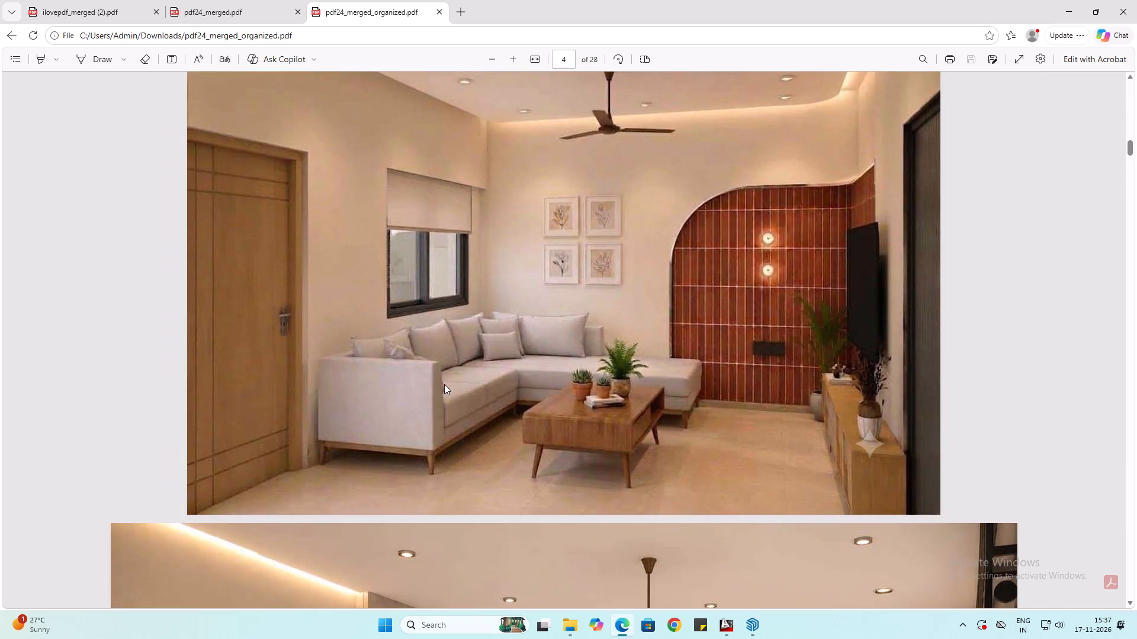
scroll(444, 384, down, 18)
scroll(442, 389, down, 4)
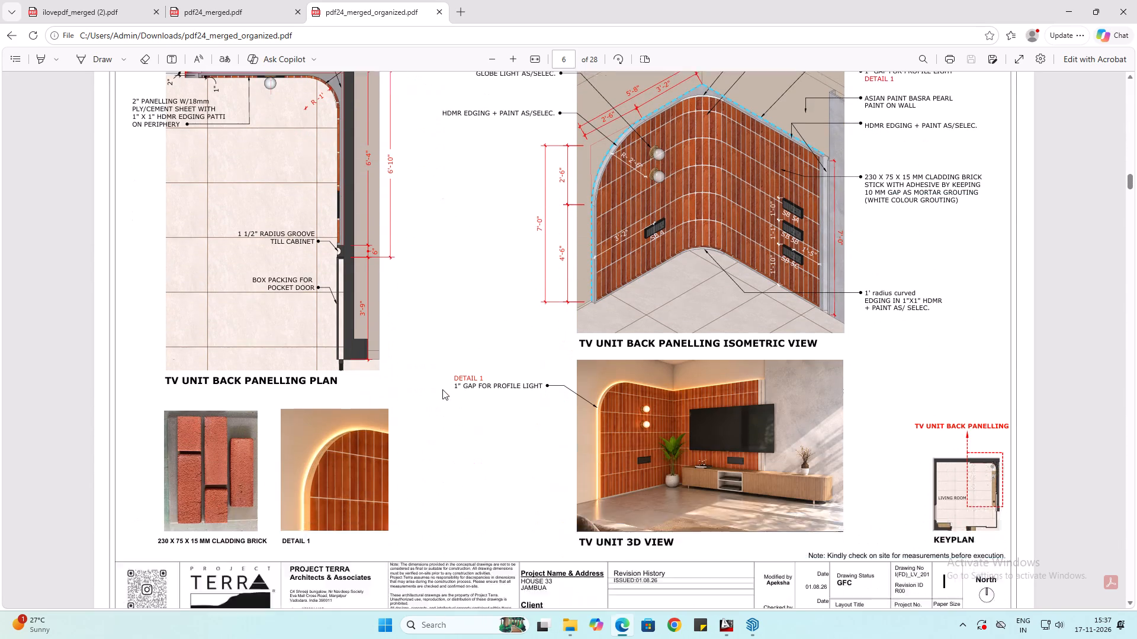
scroll(442, 389, down, 11)
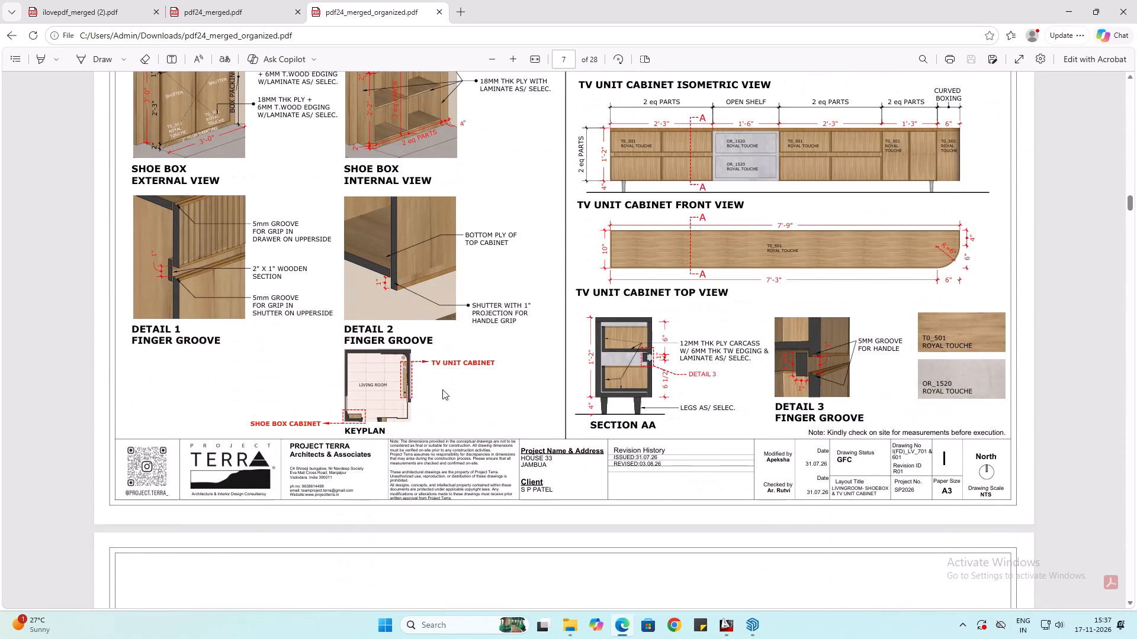
scroll(442, 389, up, 20)
scroll(442, 389, up, 5)
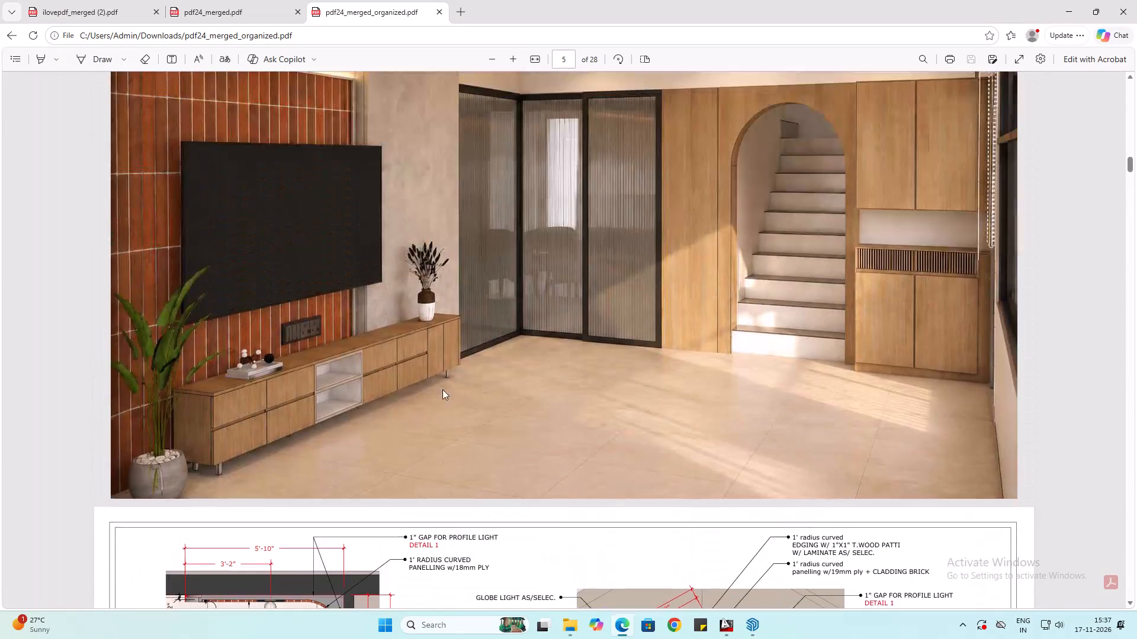
scroll(442, 389, up, 11)
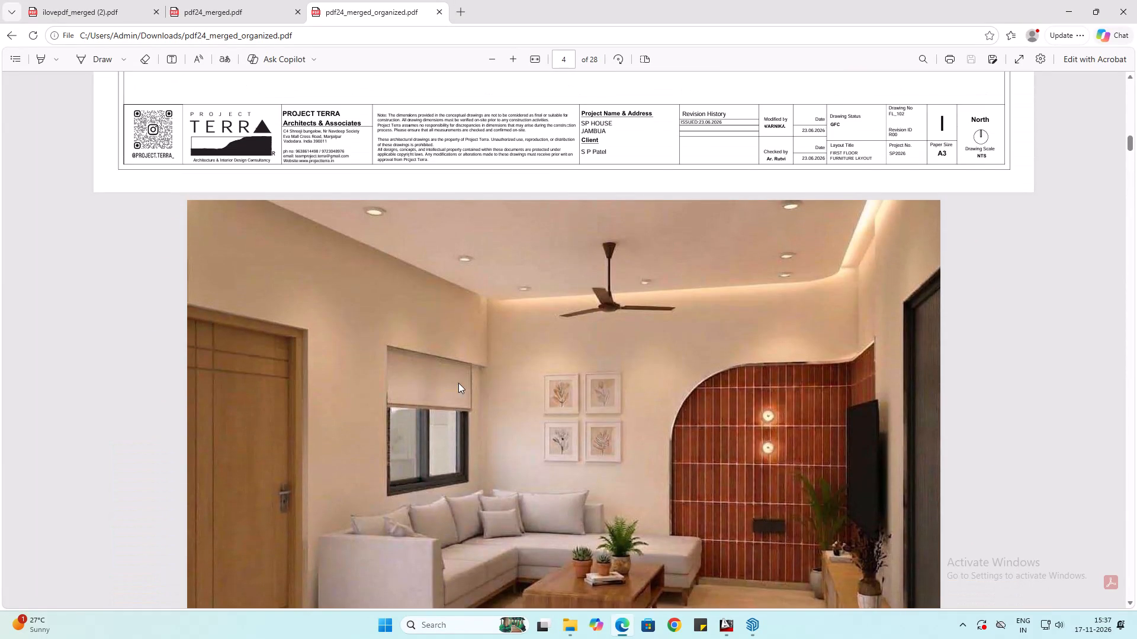
scroll(480, 383, down, 15)
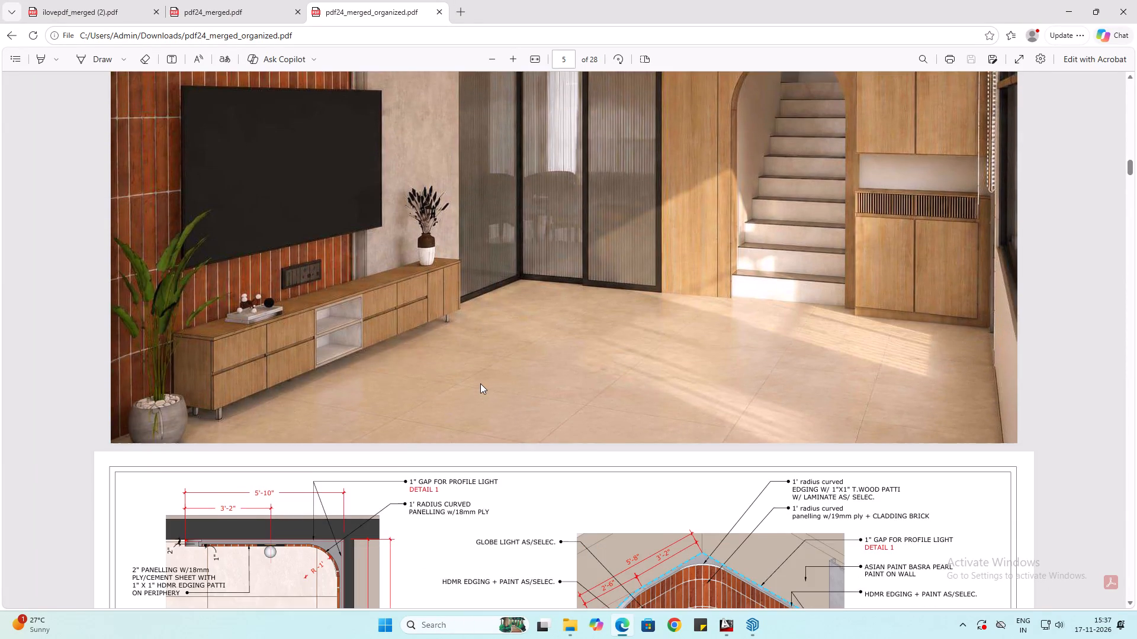
scroll(480, 383, down, 17)
scroll(481, 383, down, 6)
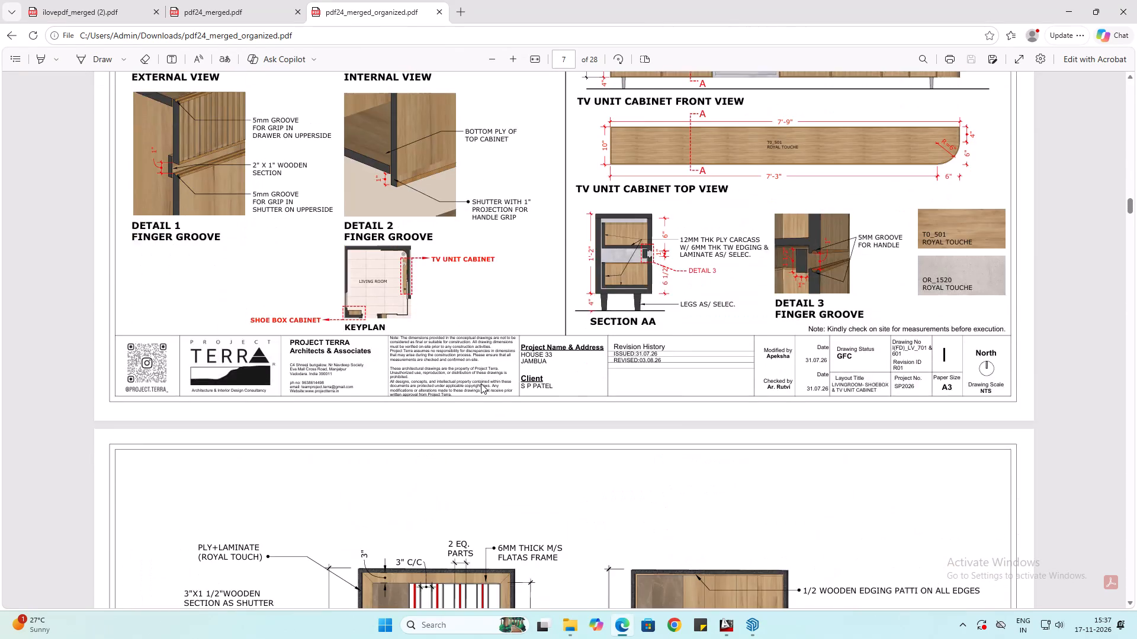
Review the pages after the living room cabinet details, through the kitchen drawings to the kitchen cabinet and temple on page 15.
scroll(481, 383, down, 18)
scroll(481, 383, down, 3)
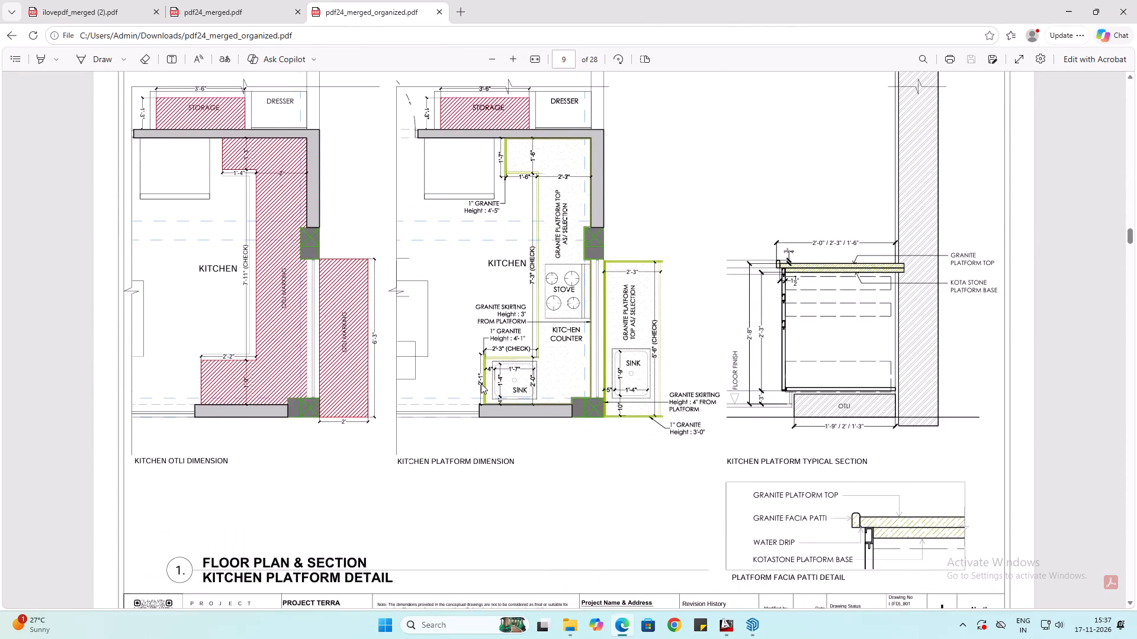
scroll(481, 383, down, 19)
scroll(481, 384, down, 4)
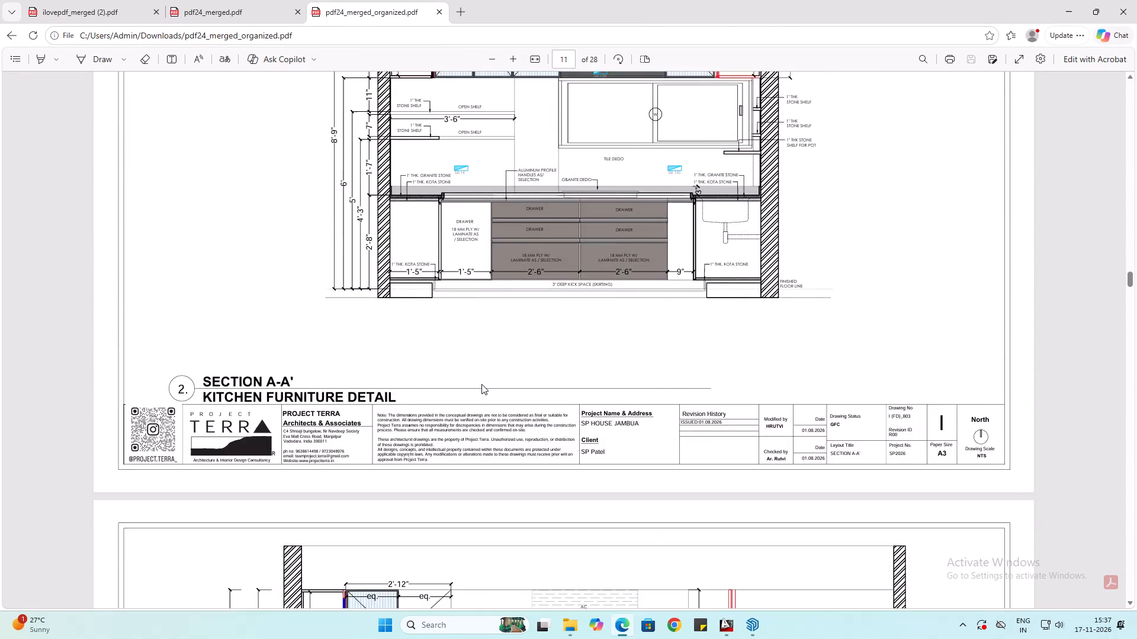
scroll(481, 384, down, 19)
scroll(481, 384, down, 16)
scroll(481, 384, down, 9)
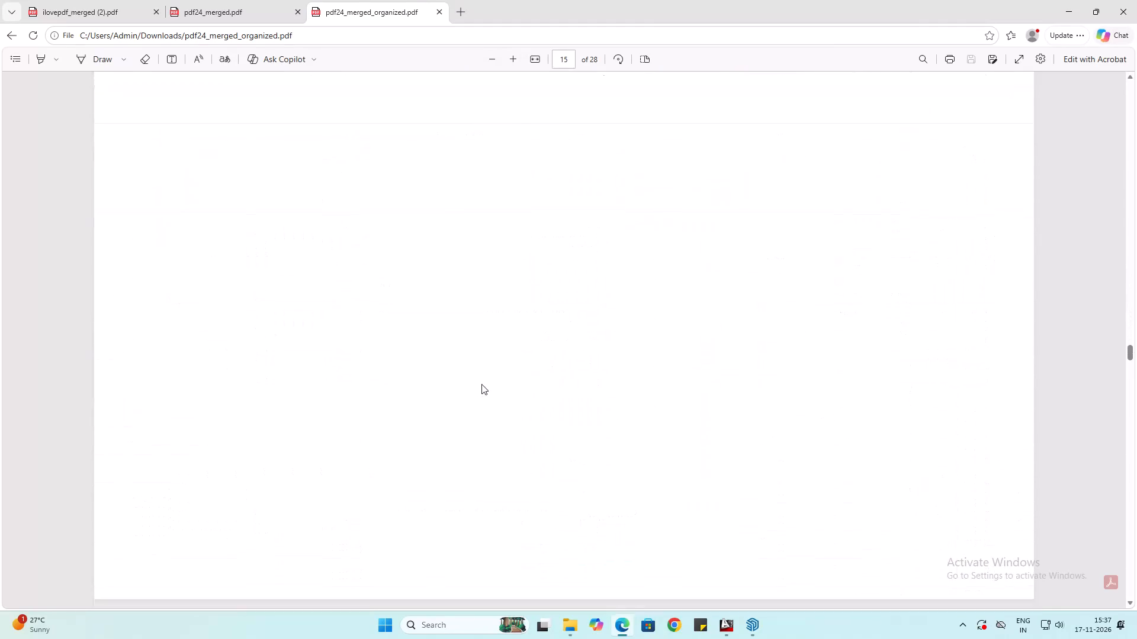
Review the parents' bedroom renders, bed and wall panelling details and wardrobe on pages 16 to 20, rechecking page 15 before them.
scroll(481, 384, down, 13)
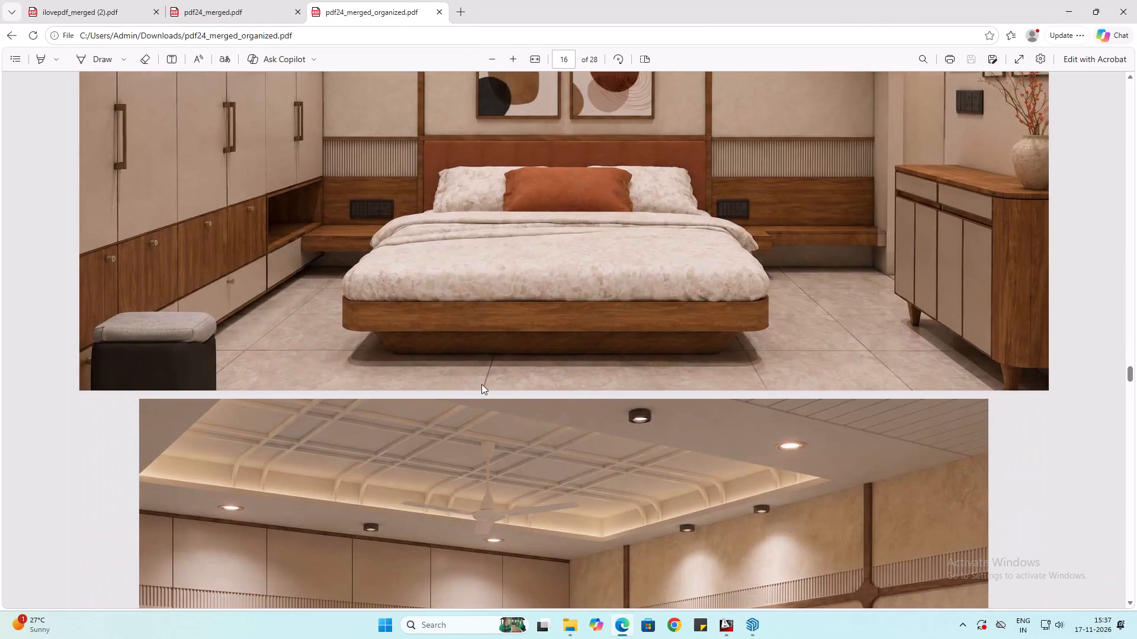
scroll(481, 384, down, 10)
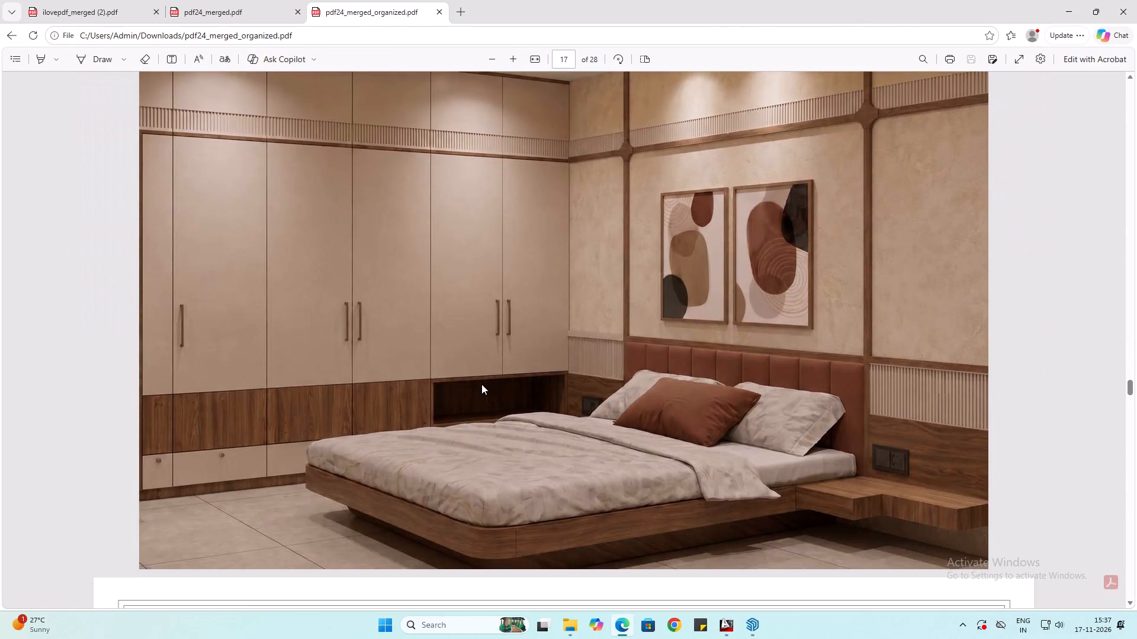
scroll(481, 384, down, 8)
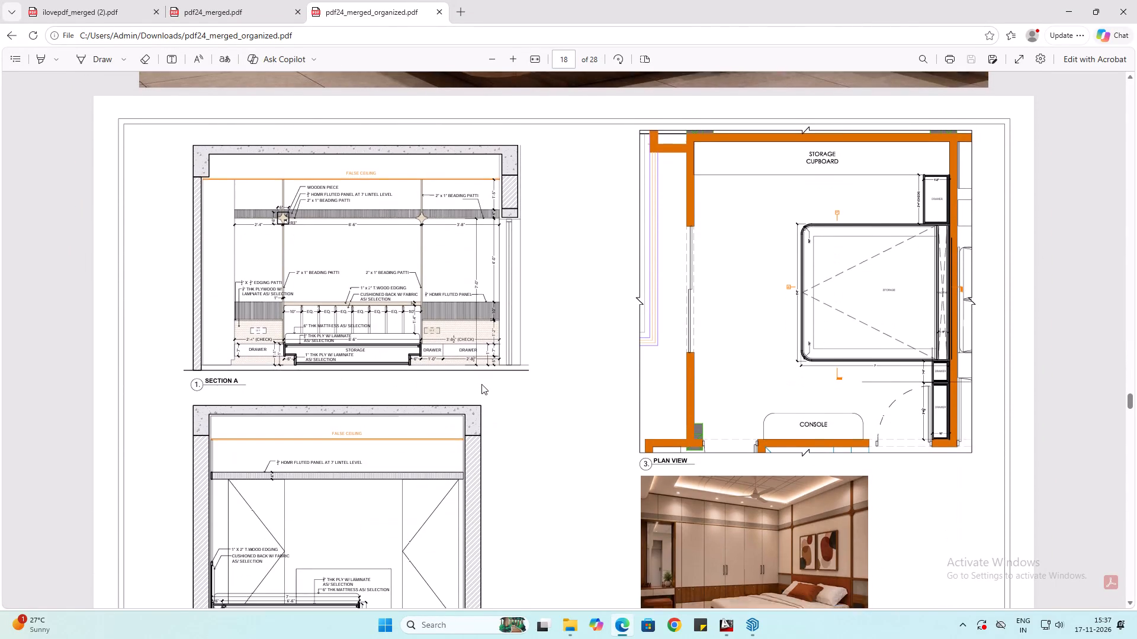
scroll(481, 384, down, 1)
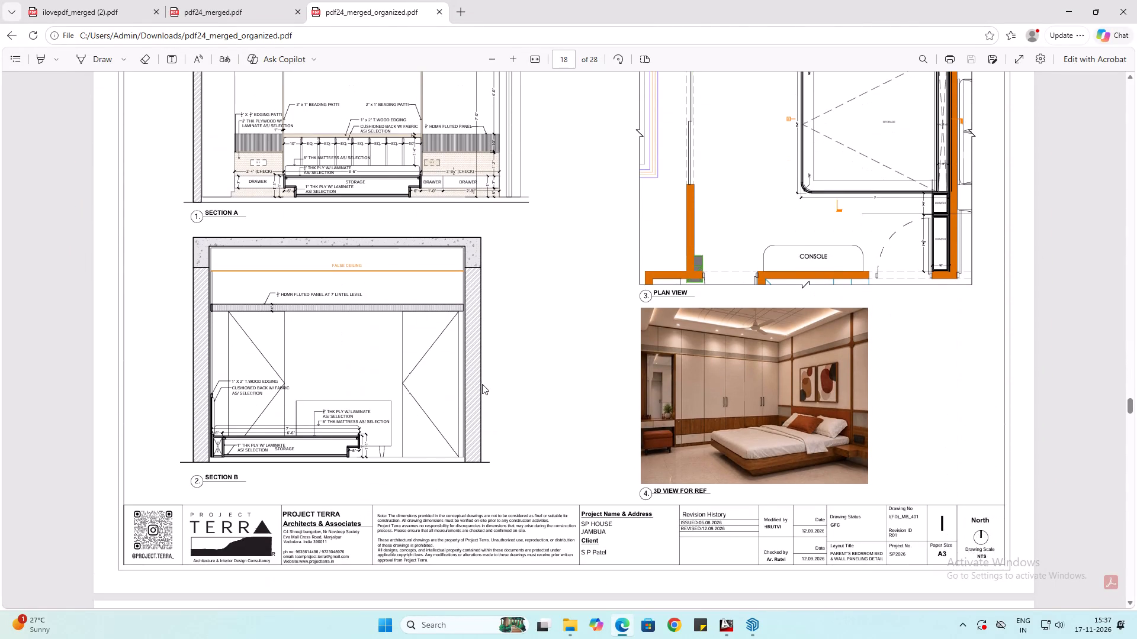
scroll(493, 383, up, 2)
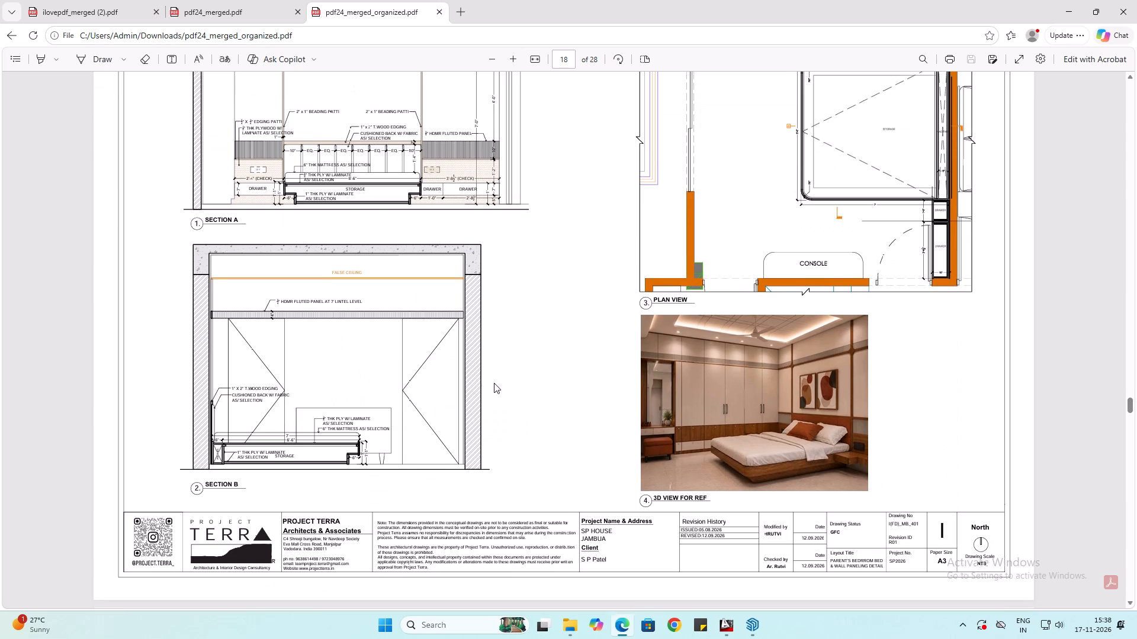
scroll(494, 383, up, 17)
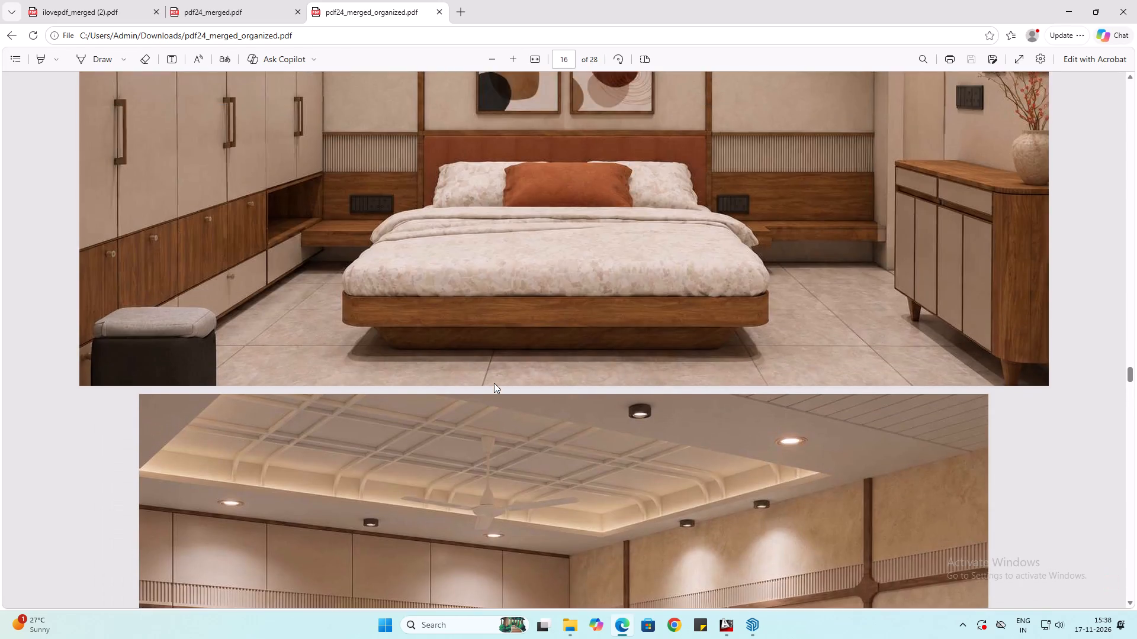
scroll(494, 383, up, 20)
scroll(494, 383, down, 6)
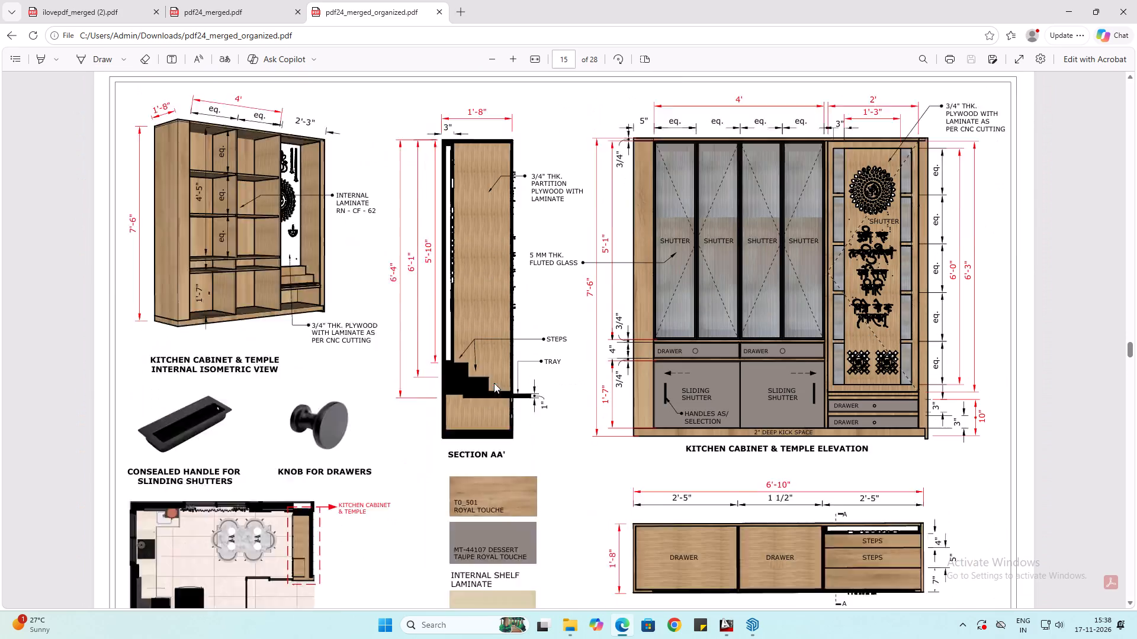
scroll(494, 383, down, 19)
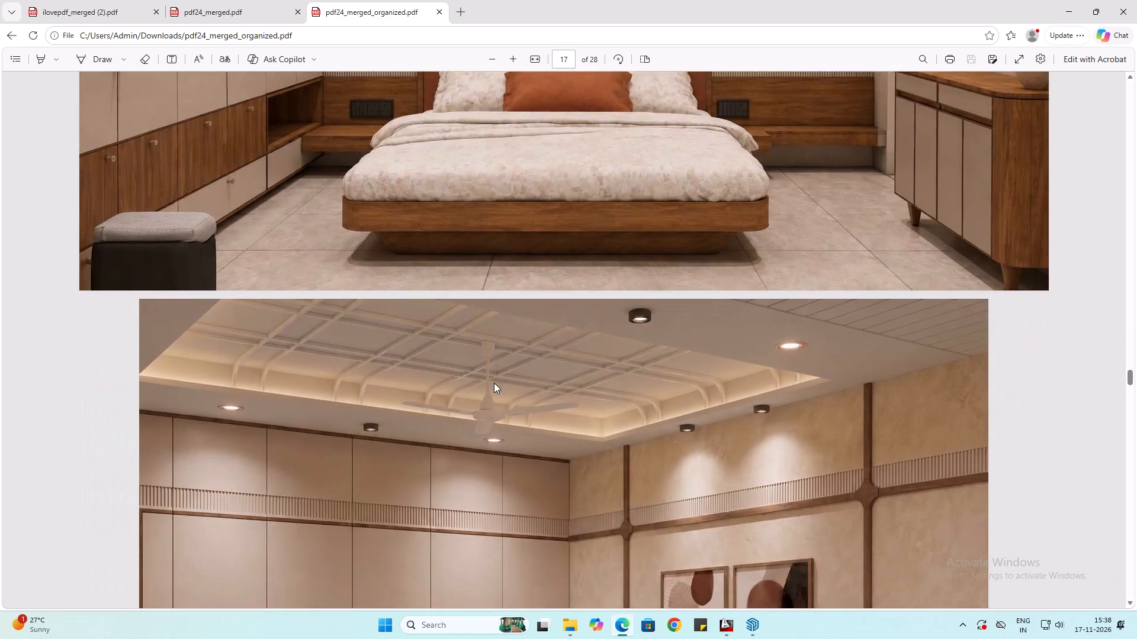
scroll(494, 383, down, 17)
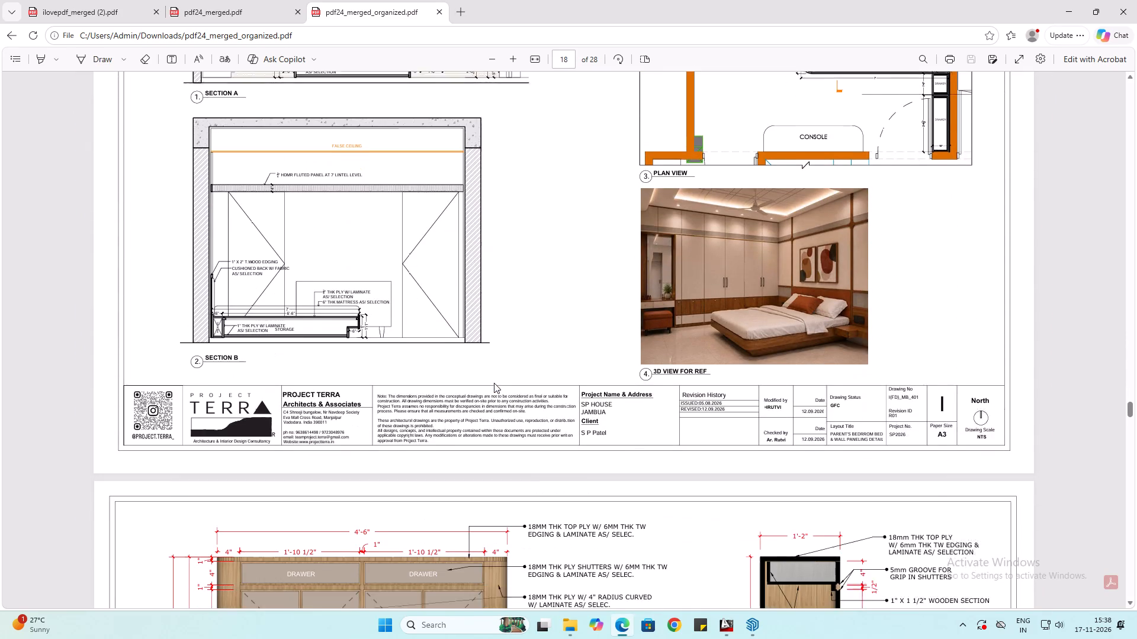
scroll(494, 383, down, 17)
scroll(494, 383, down, 5)
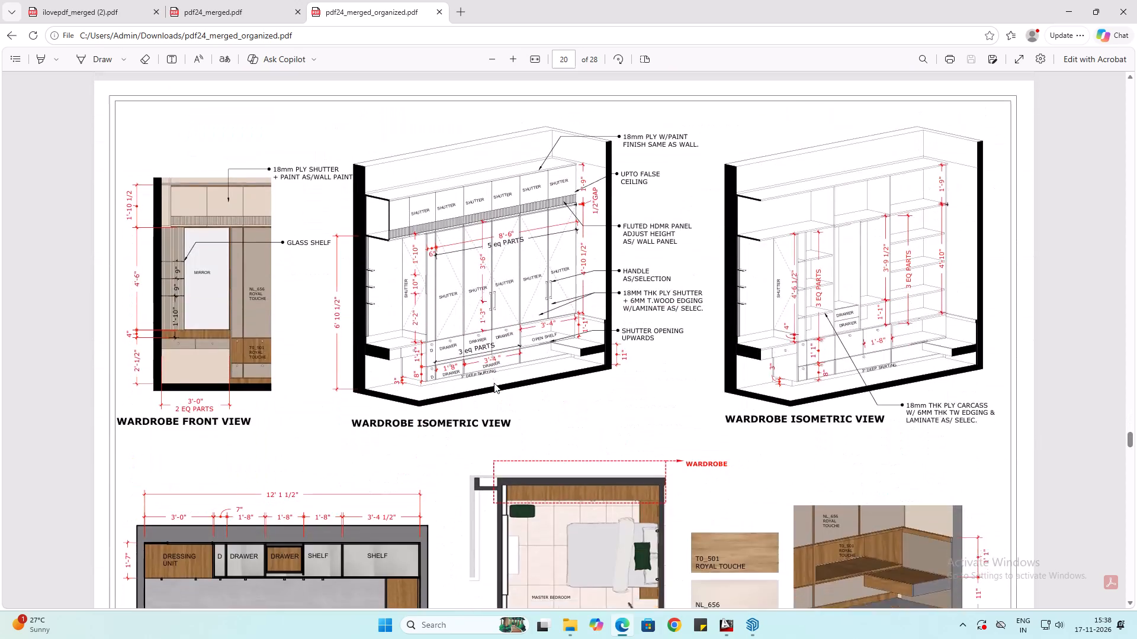
Review the son's bedroom panelling and wardrobe pages and the guest bedroom bed and wardrobe pages, up to page 25.
scroll(494, 383, down, 17)
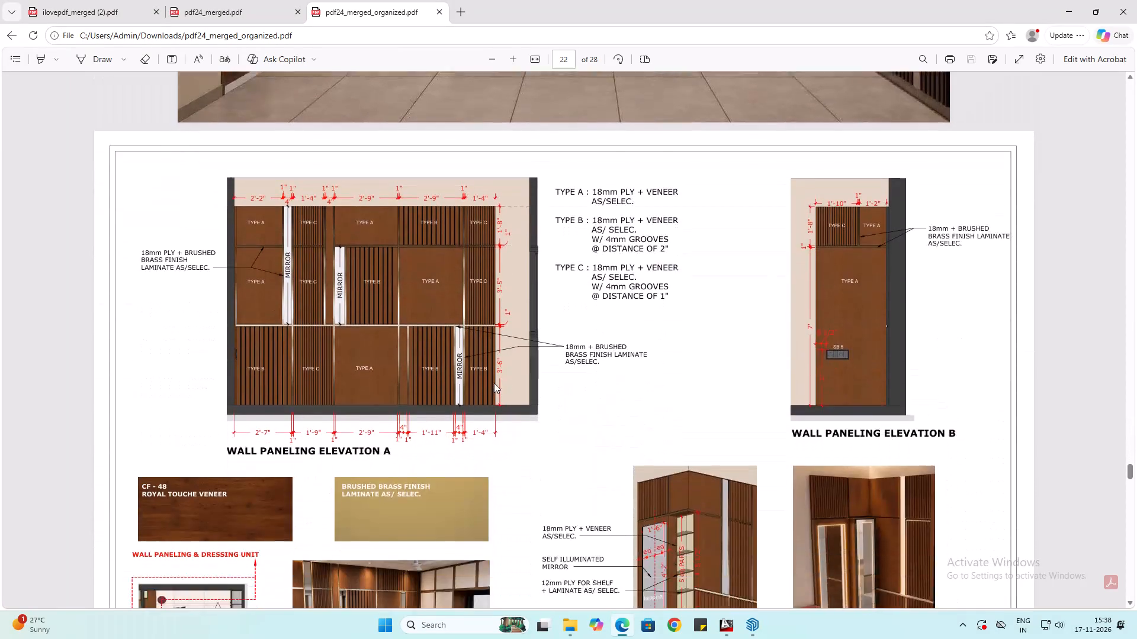
scroll(494, 383, down, 2)
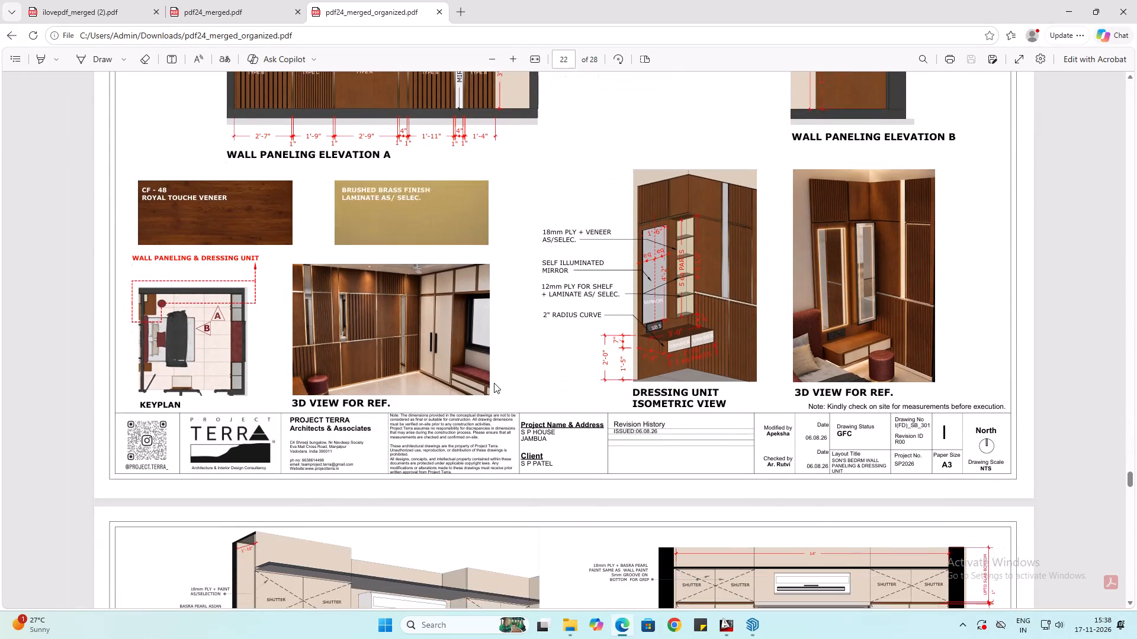
scroll(494, 383, down, 13)
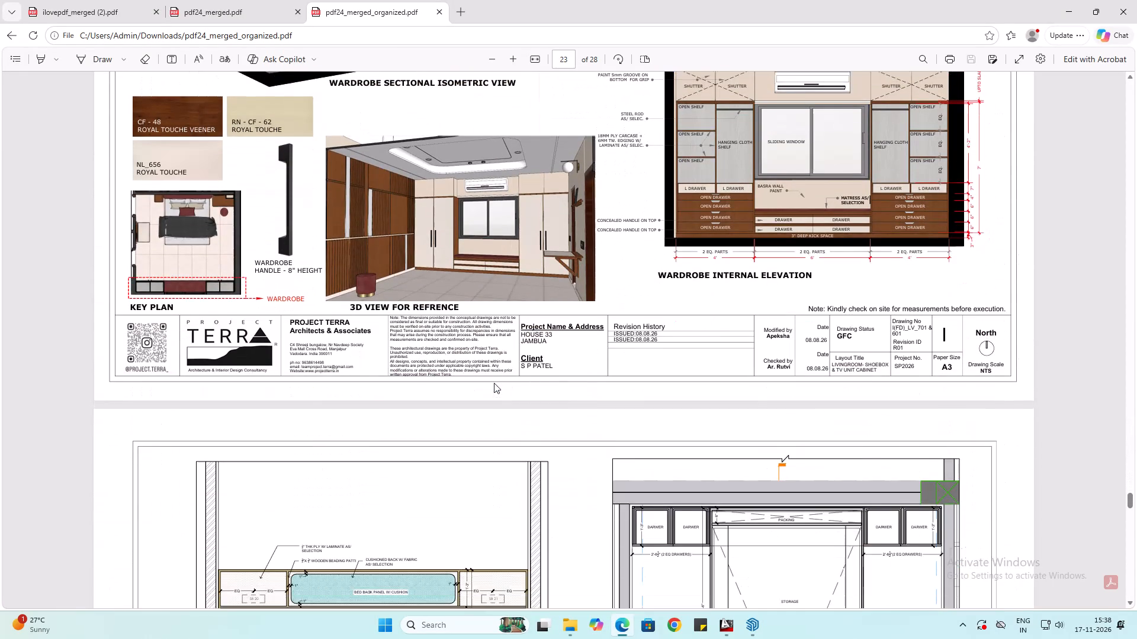
scroll(494, 383, down, 10)
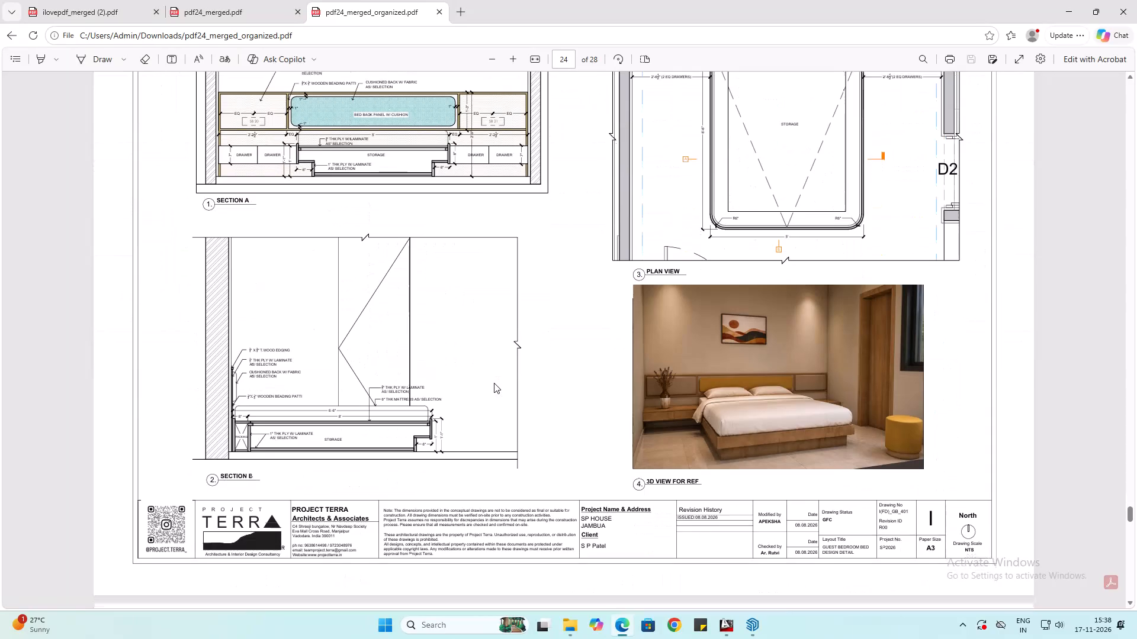
scroll(494, 383, down, 8)
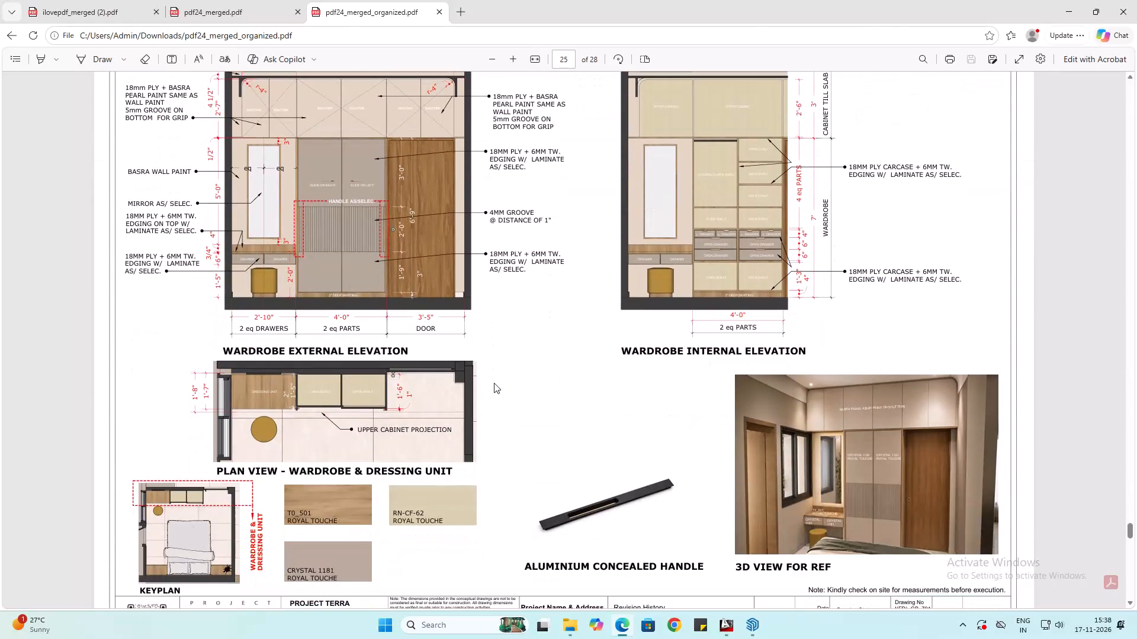
Review the bathroom layout pages through to the last page, 28, and close the PDF window.
scroll(494, 383, down, 11)
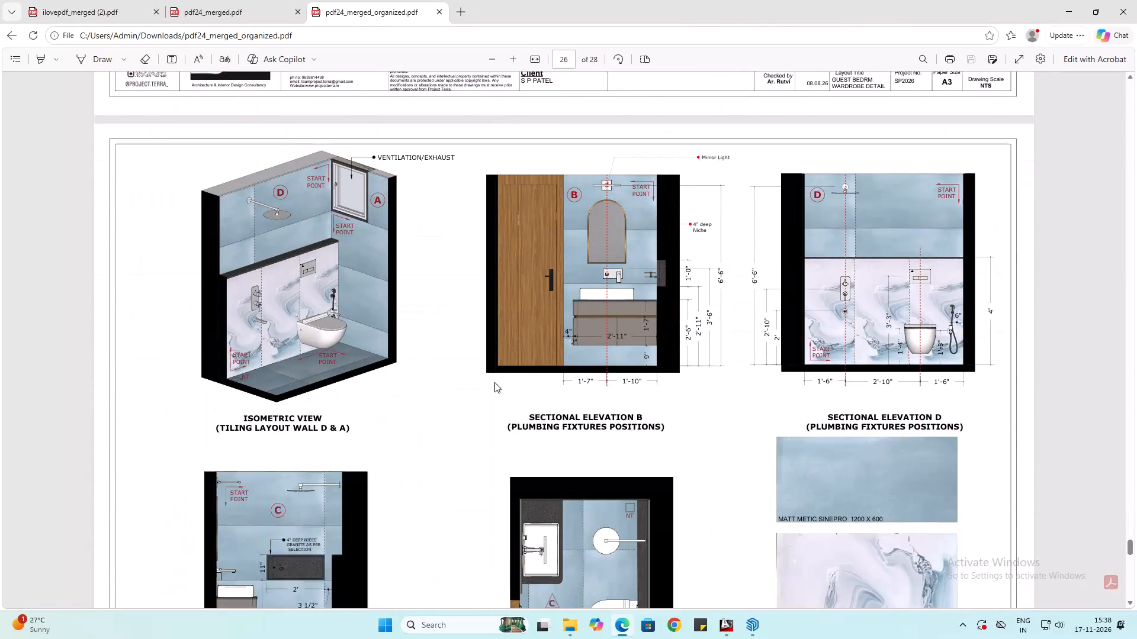
scroll(494, 382, down, 16)
scroll(494, 382, down, 5)
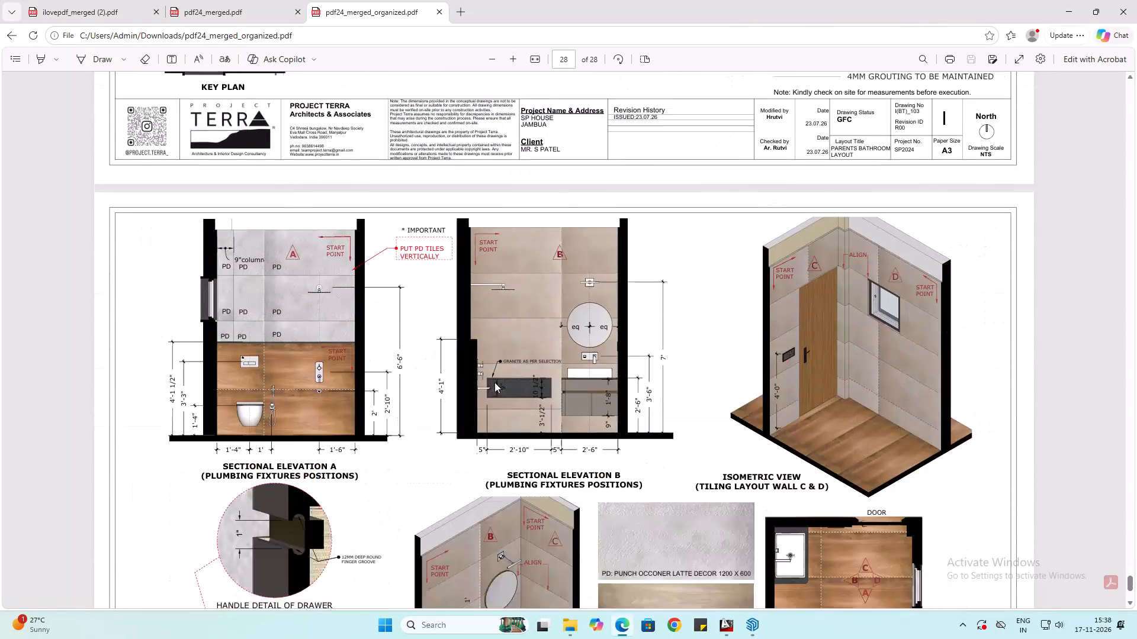
scroll(494, 382, down, 13)
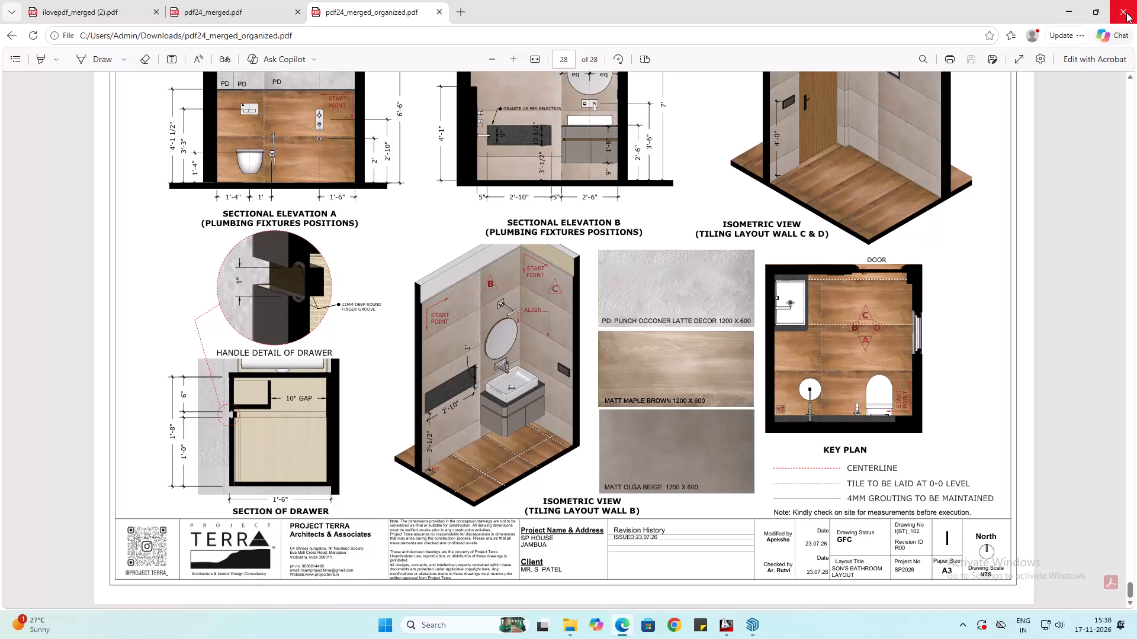
click(1126, 12)
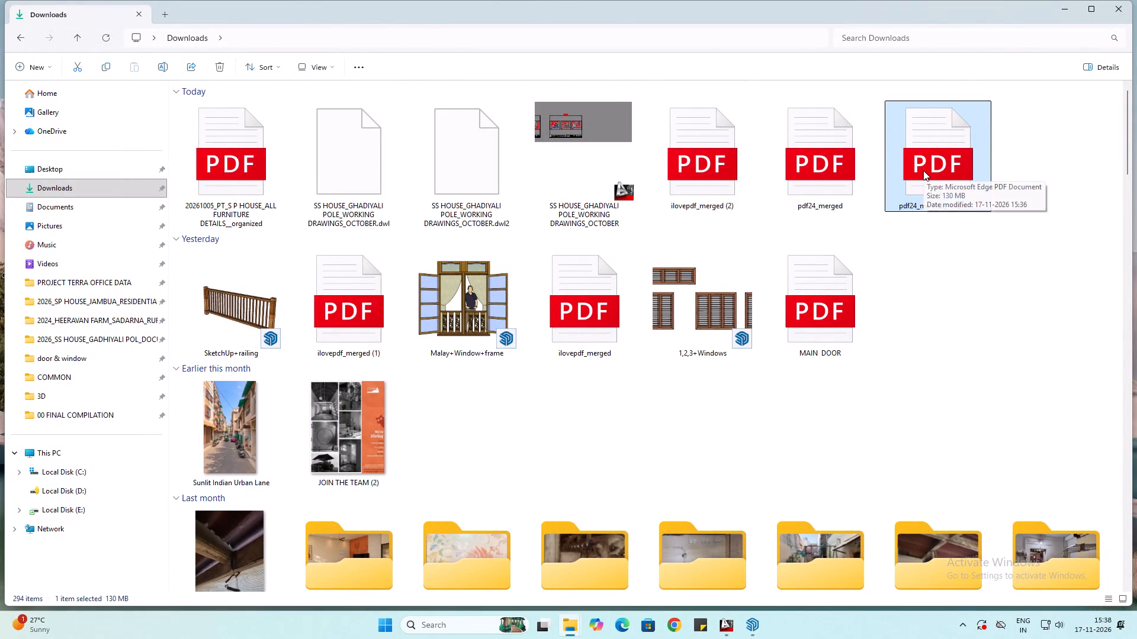
Copy pdf24_merged_organized from Downloads into the 00 FINAL COMPILATION folder of 2026_SP HOUSE_JAMBUA_RESIDENTIAL.
key(ctrl+c)
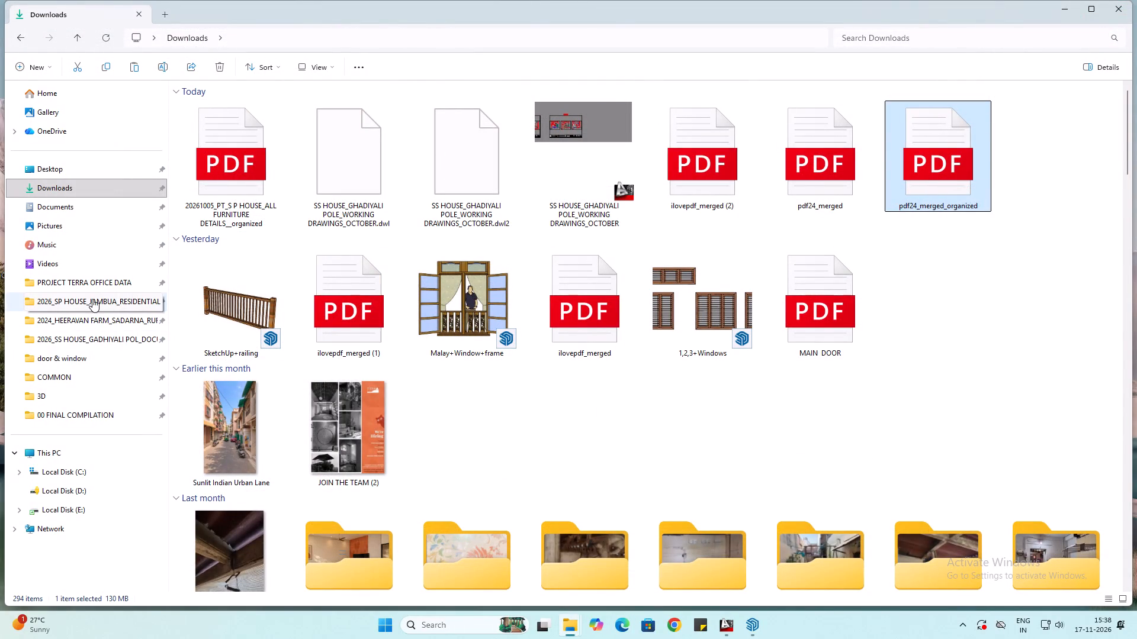
click(92, 299)
click(245, 98)
double_click(244, 109)
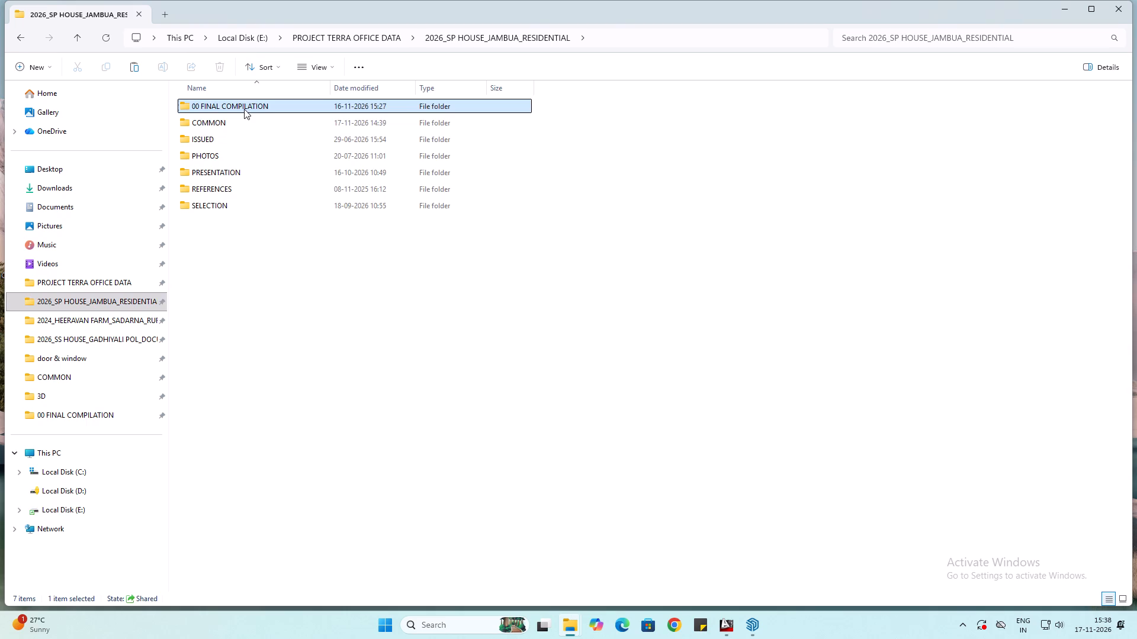
key(ctrl+v)
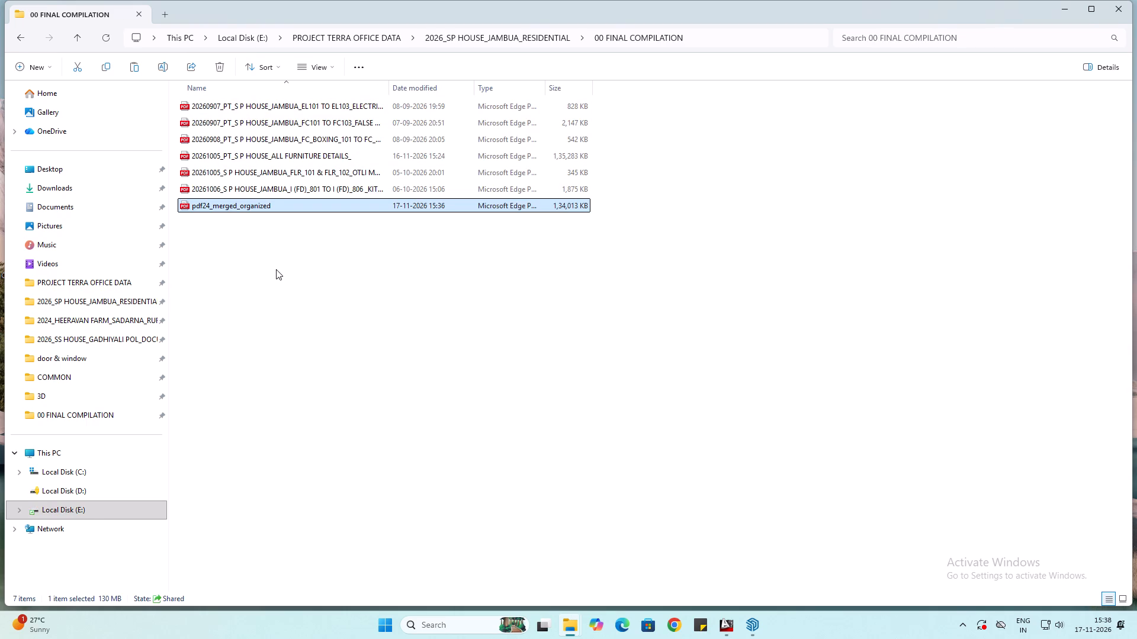
Rename pdf24_merged_organized as 20261005_PT_S P HOUSE_ALL FURNITURE DETAILS, reusing the existing furniture PDF's name without its trailing underscore.
double_click(309, 154)
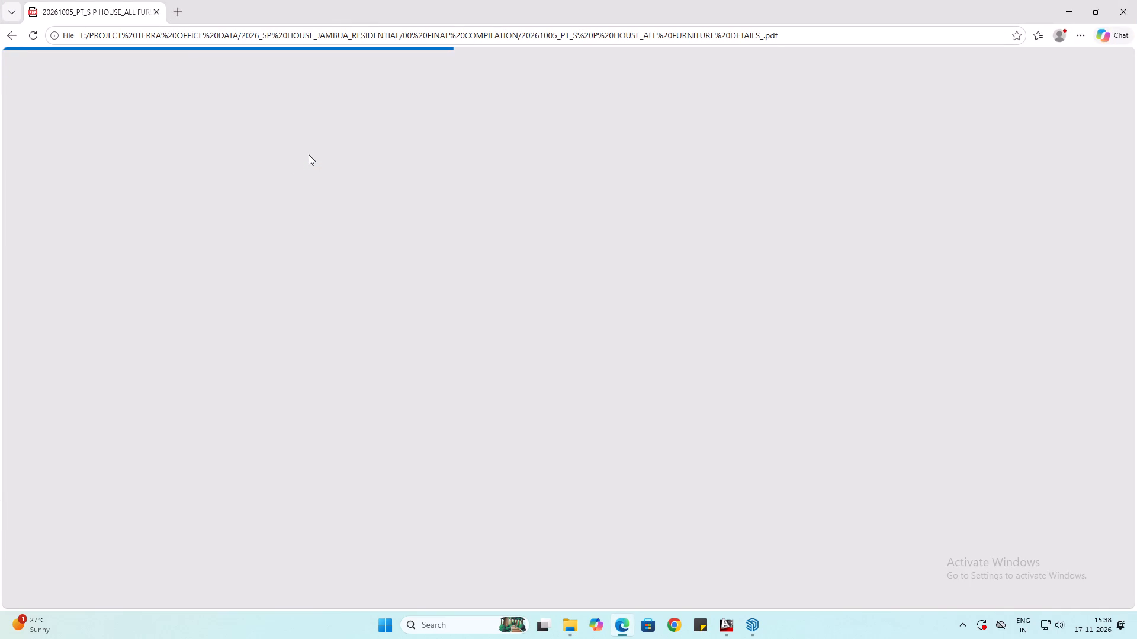
click(1126, 1)
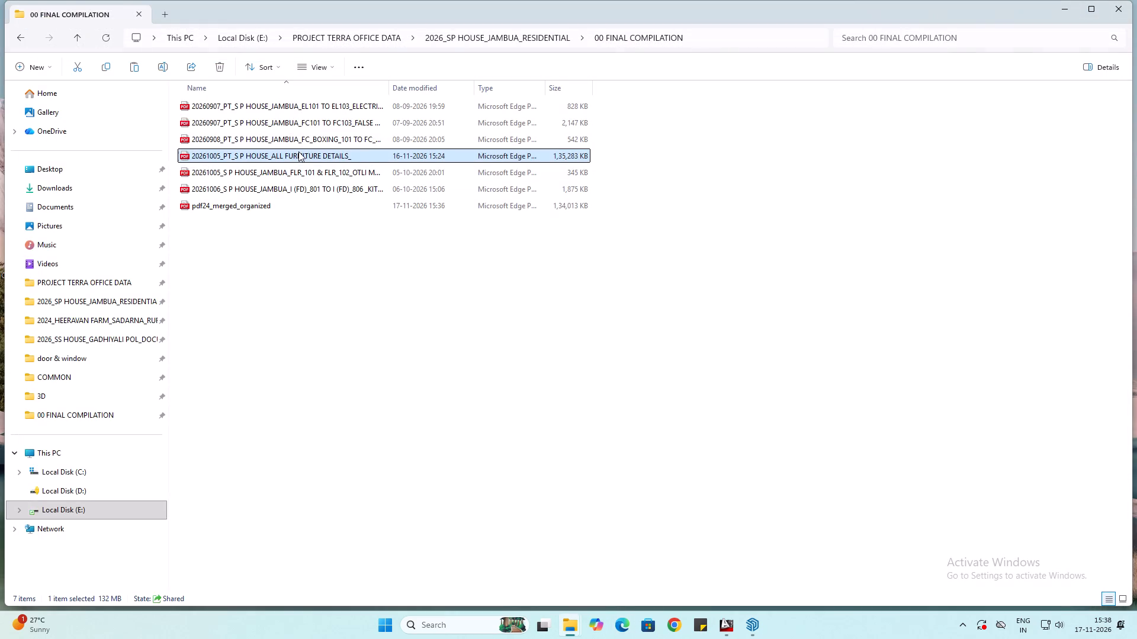
right_click(298, 151)
click(400, 173)
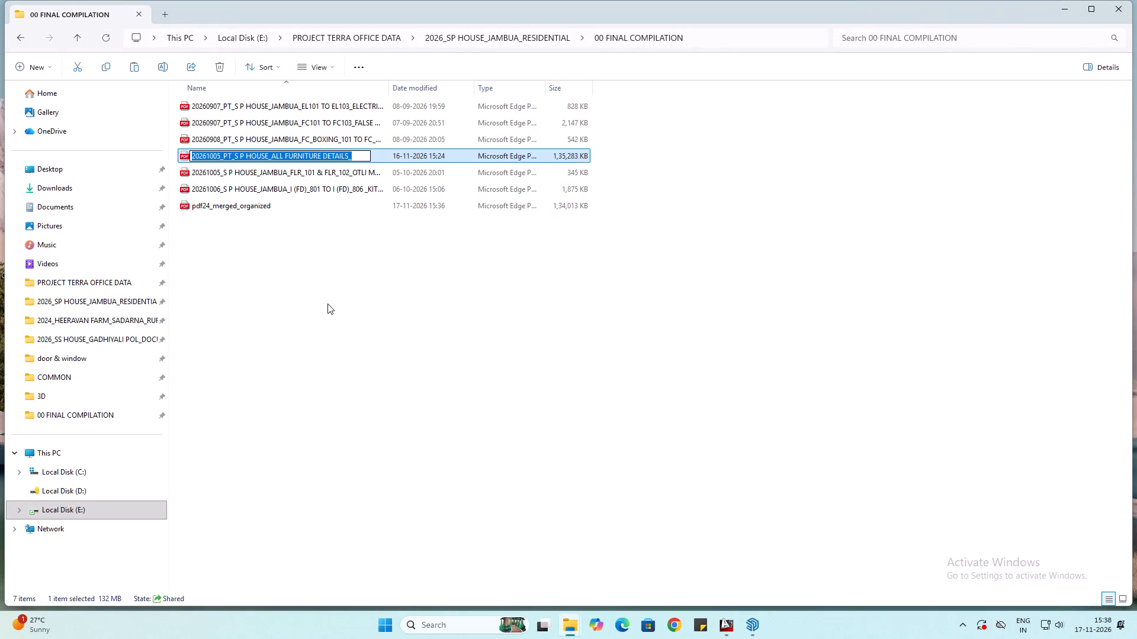
key(ctrl+c)
click(319, 296)
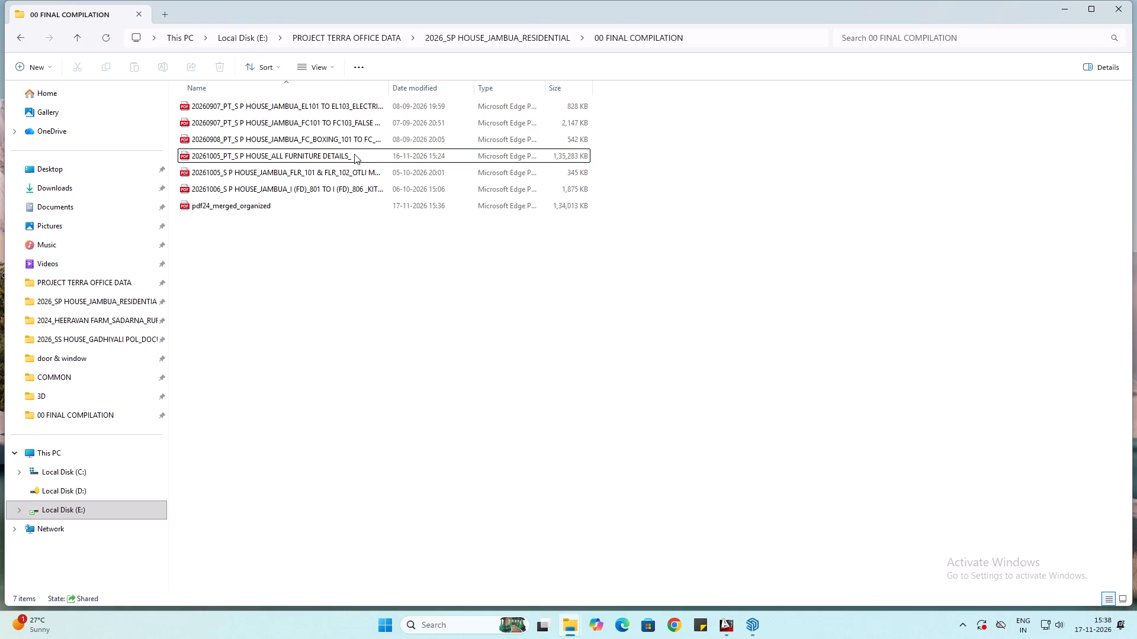
click(355, 153)
click(310, 201)
right_click(309, 201)
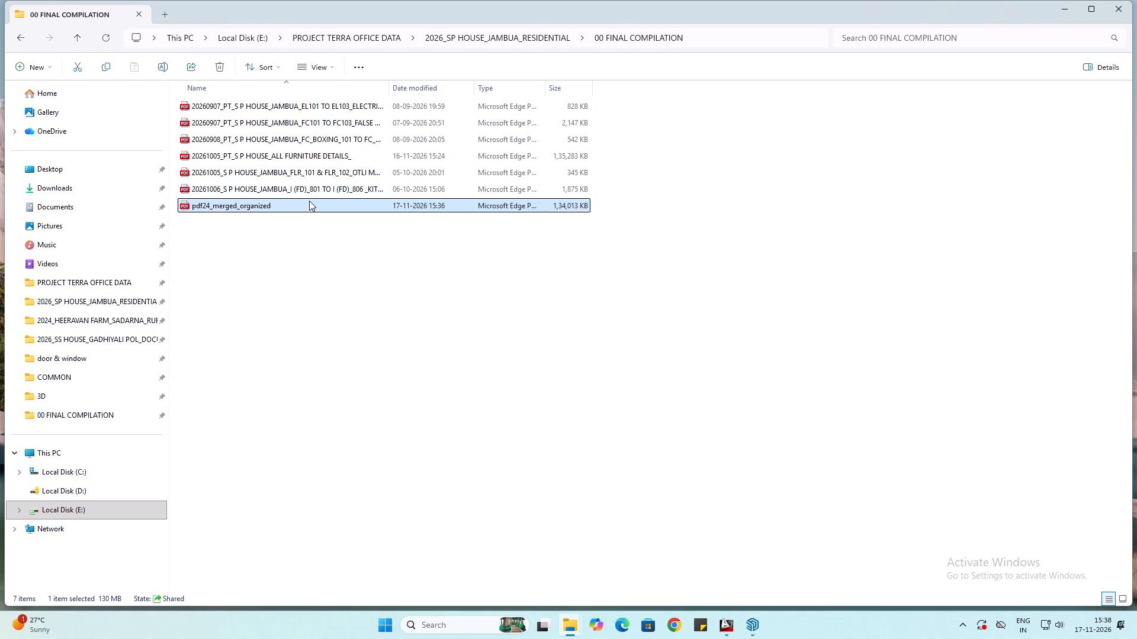
click(412, 218)
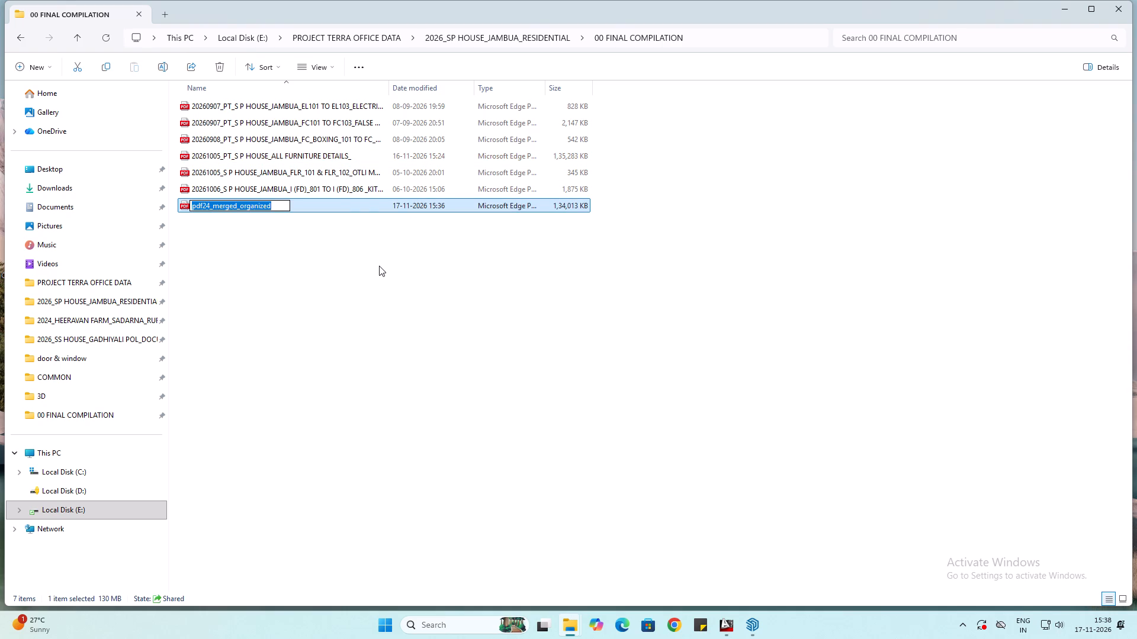
key(ctrl+v)
key(BackSpace)
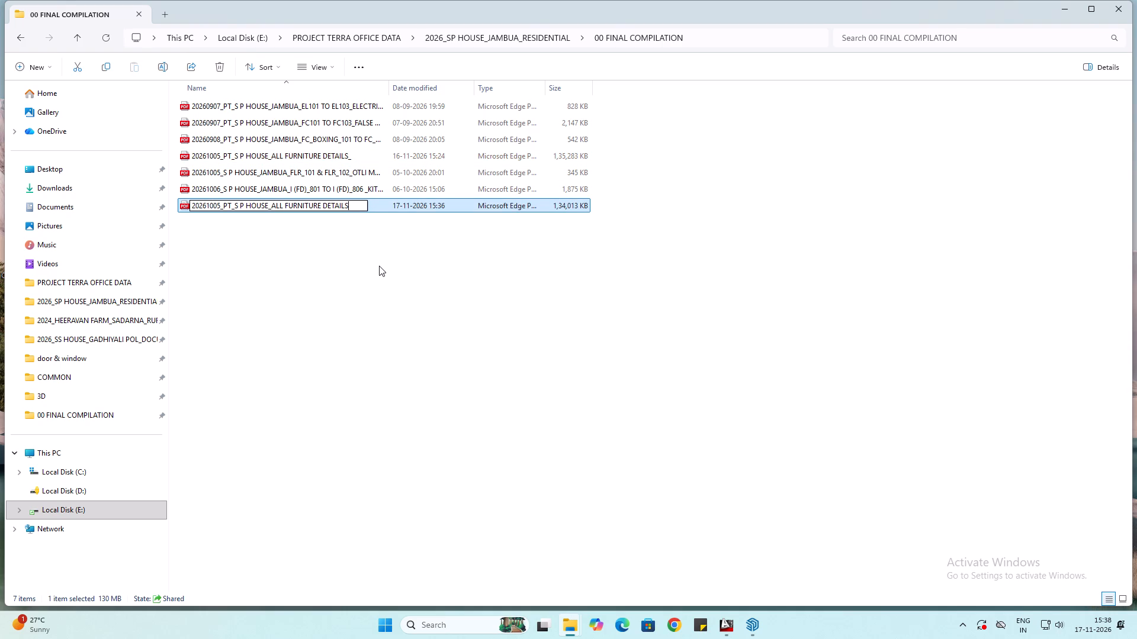
key(Return)
click(379, 267)
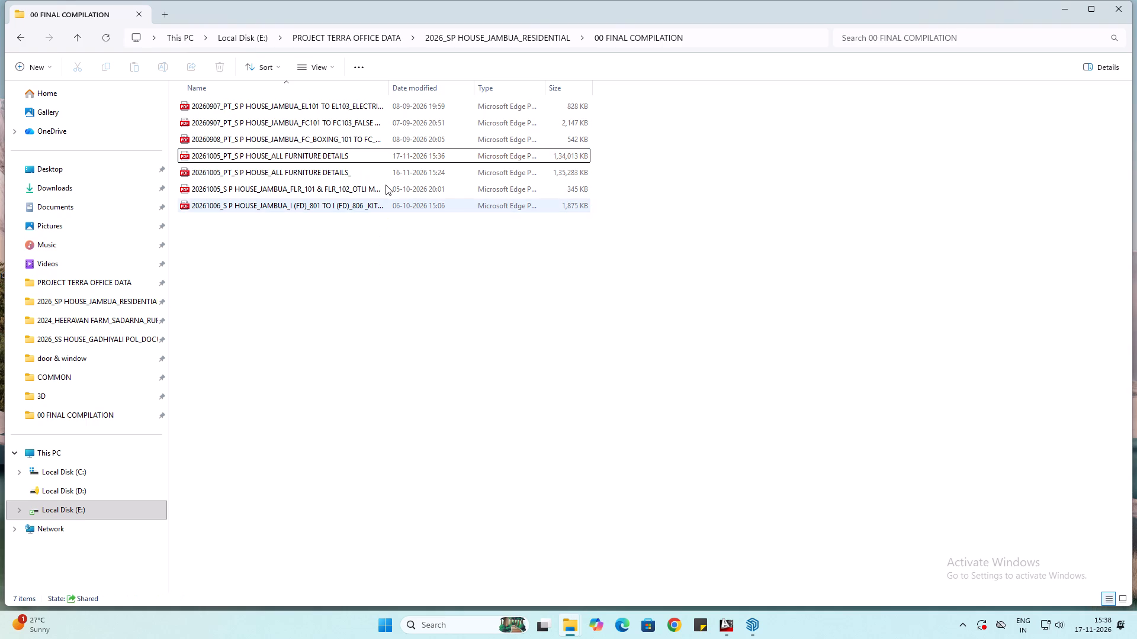
Delete the older 20261005_PT_S P HOUSE_ALL FURNITURE DETAILS_ PDF from the 00 FINAL COMPILATION folder.
click(379, 176)
key(Delete)
Open the renamed furniture details PDF and check the cover, ground and first floor furniture layouts and the living room render on page 4.
double_click(360, 159)
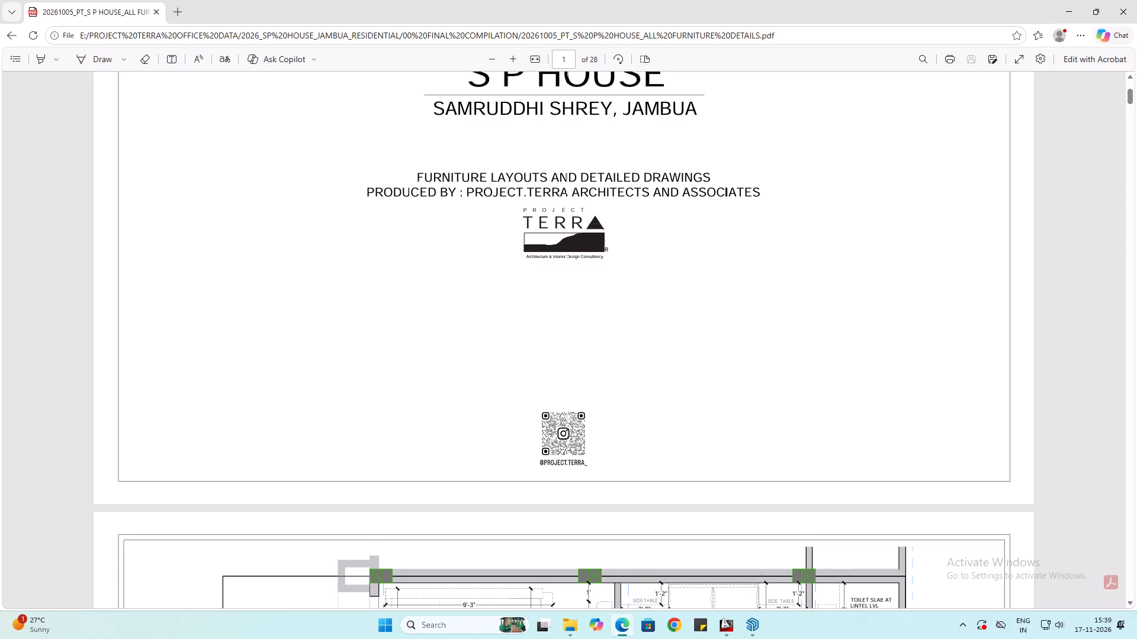
scroll(522, 251, down, 14)
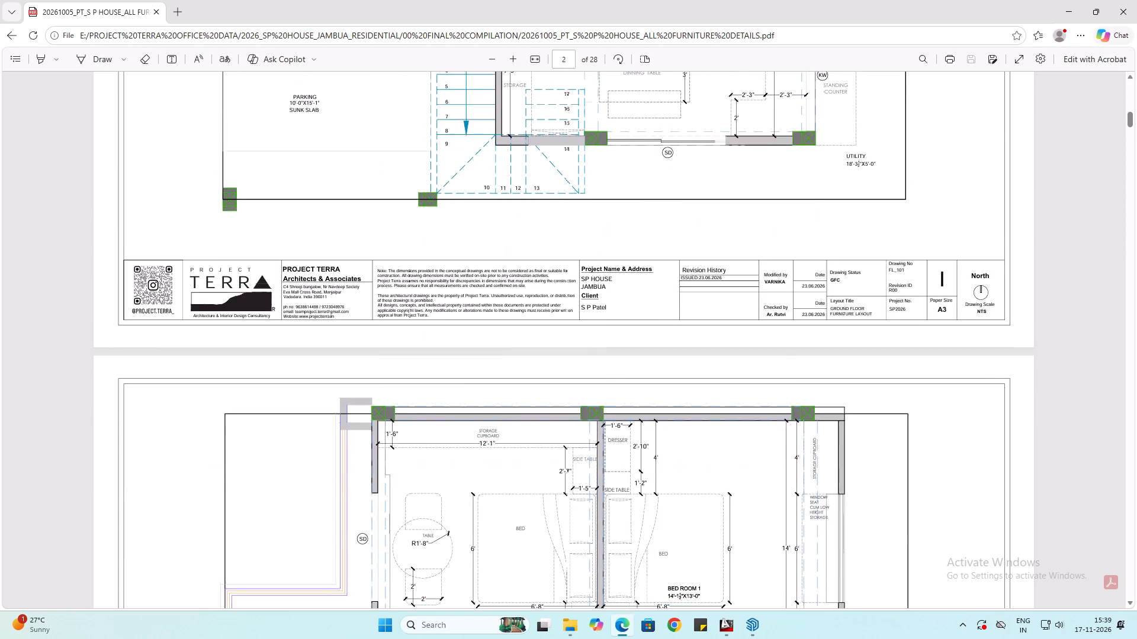
scroll(522, 251, down, 14)
scroll(522, 251, up, 3)
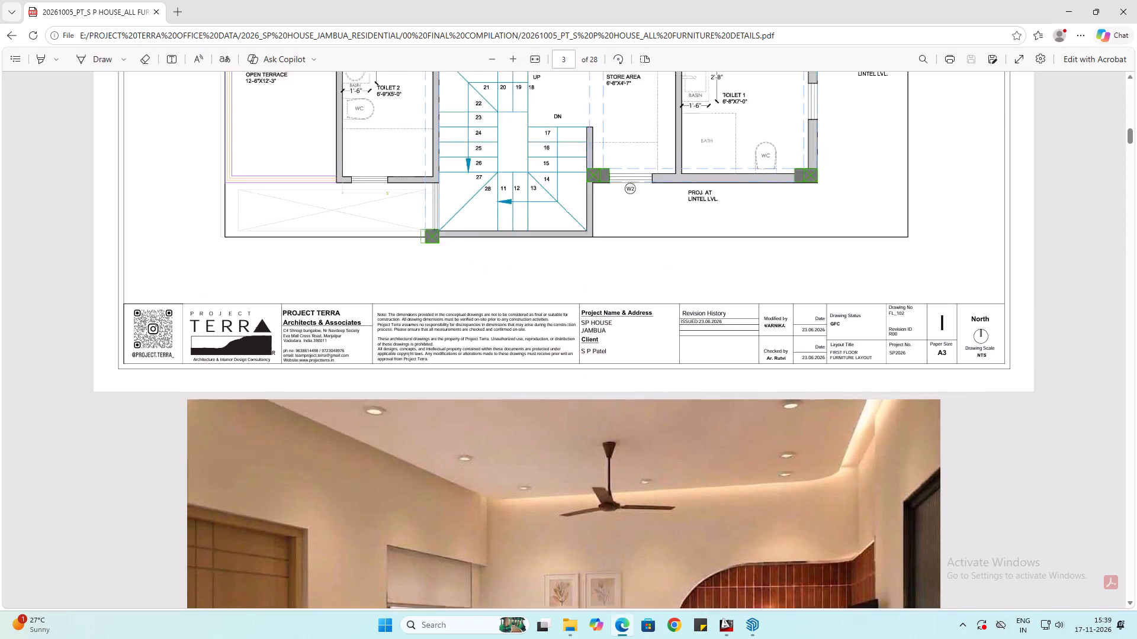
scroll(522, 251, up, 20)
scroll(522, 251, up, 5)
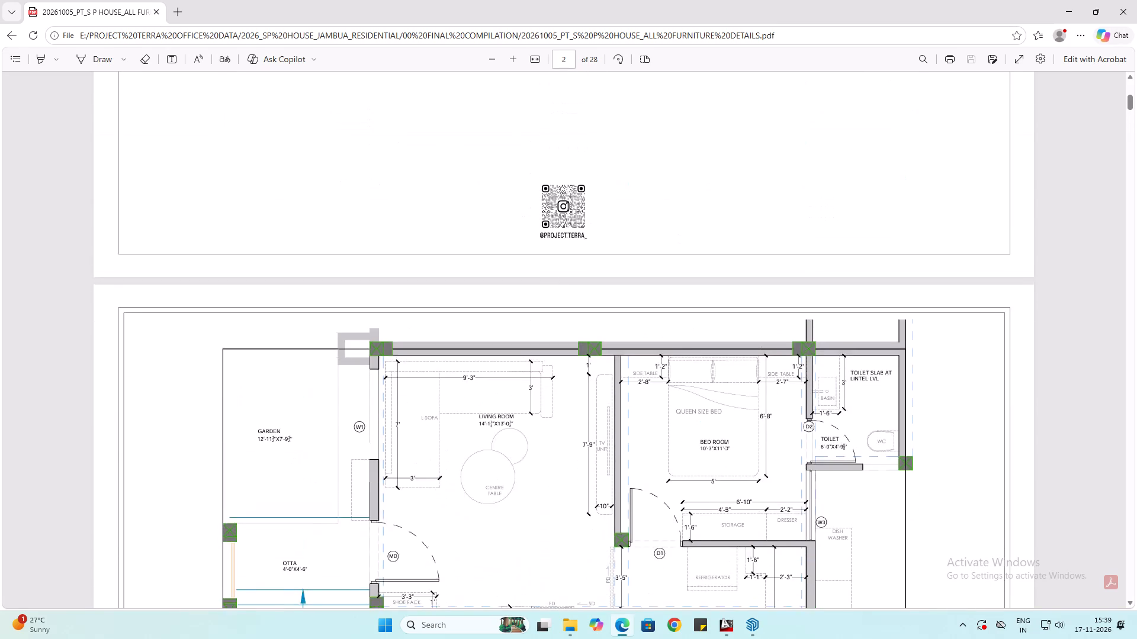
scroll(522, 251, up, 1)
scroll(522, 251, down, 6)
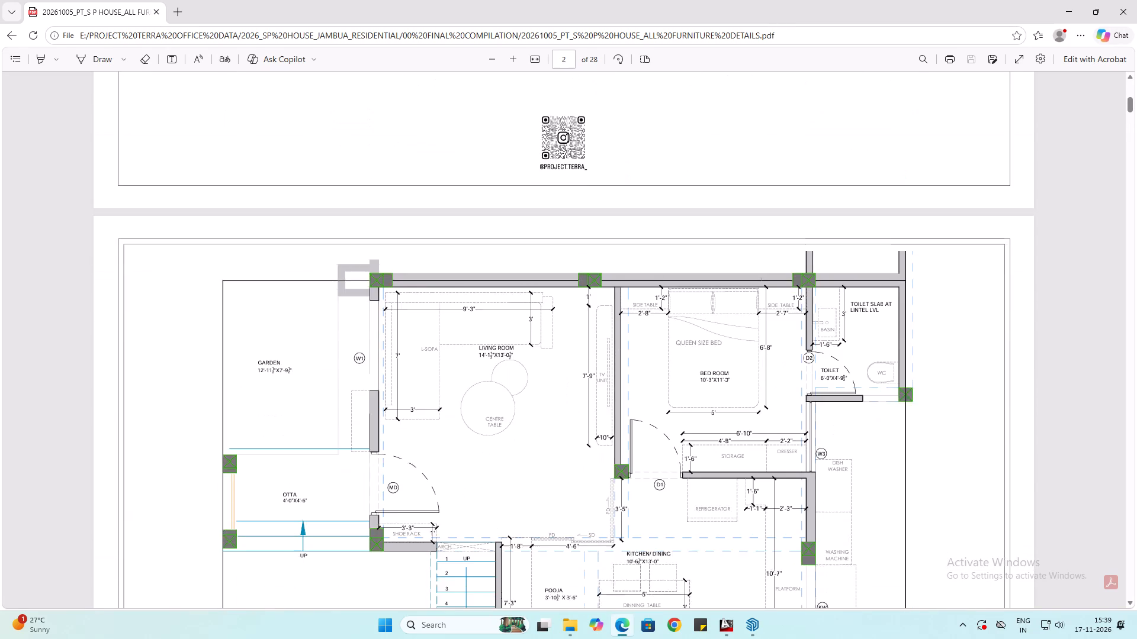
scroll(522, 251, down, 14)
scroll(522, 251, down, 14)
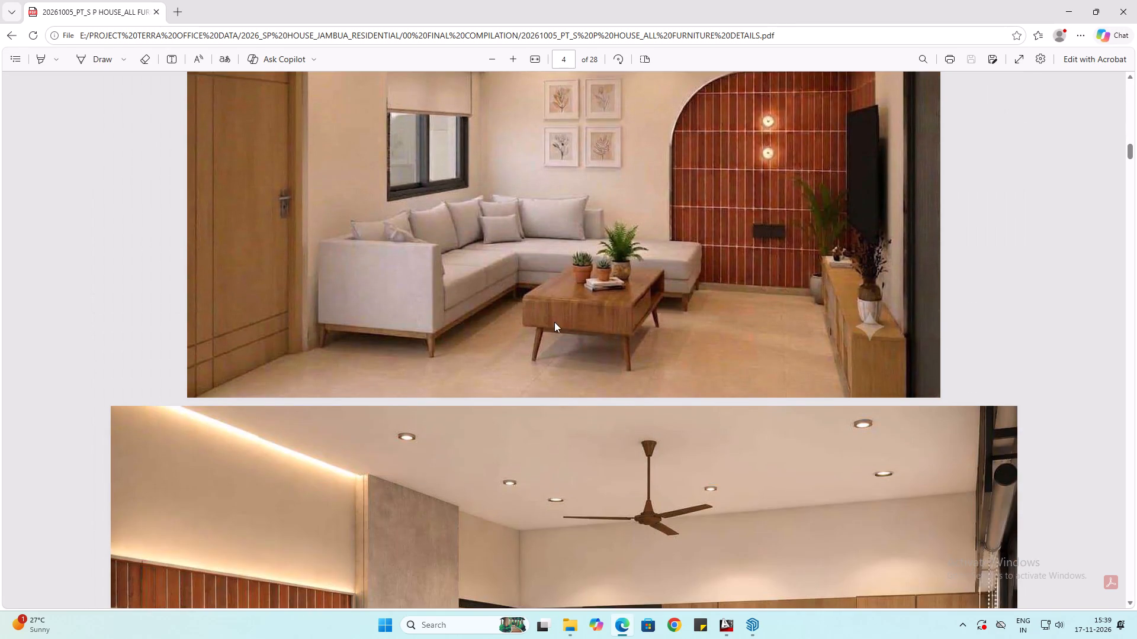
Switch to Google Chrome with the intern profile and open WhatsApp Web.
click(676, 627)
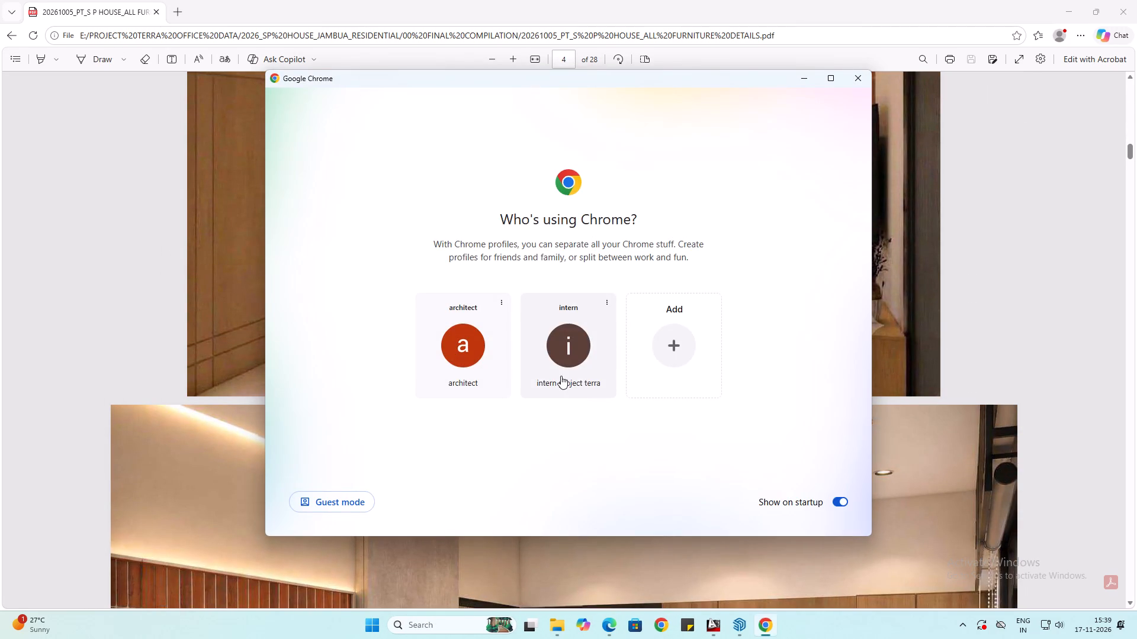
click(561, 376)
click(407, 348)
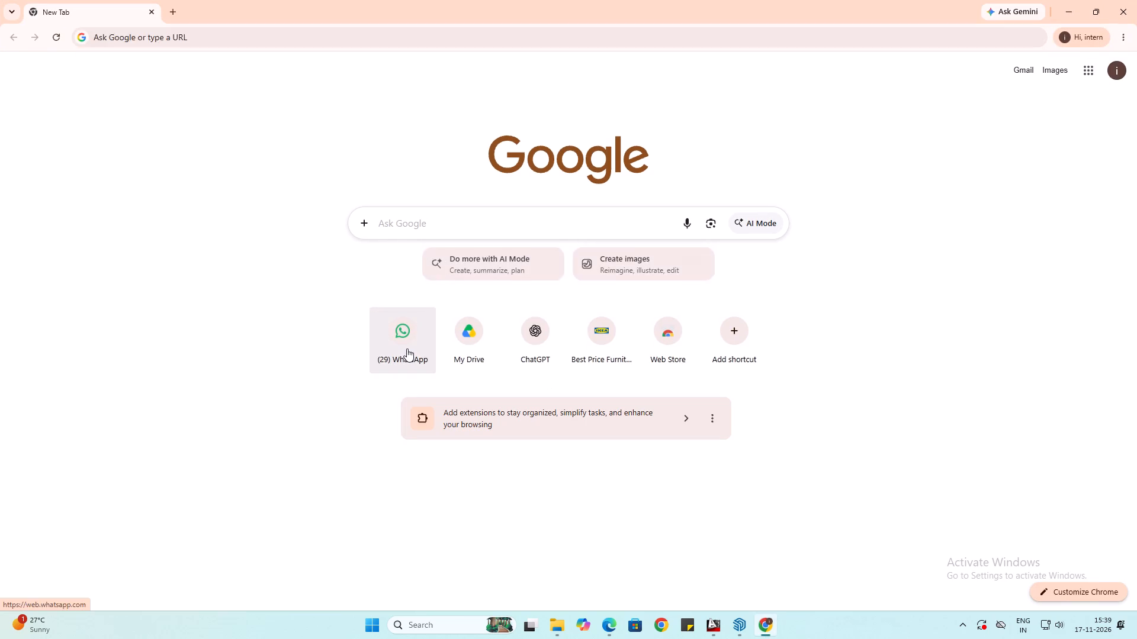